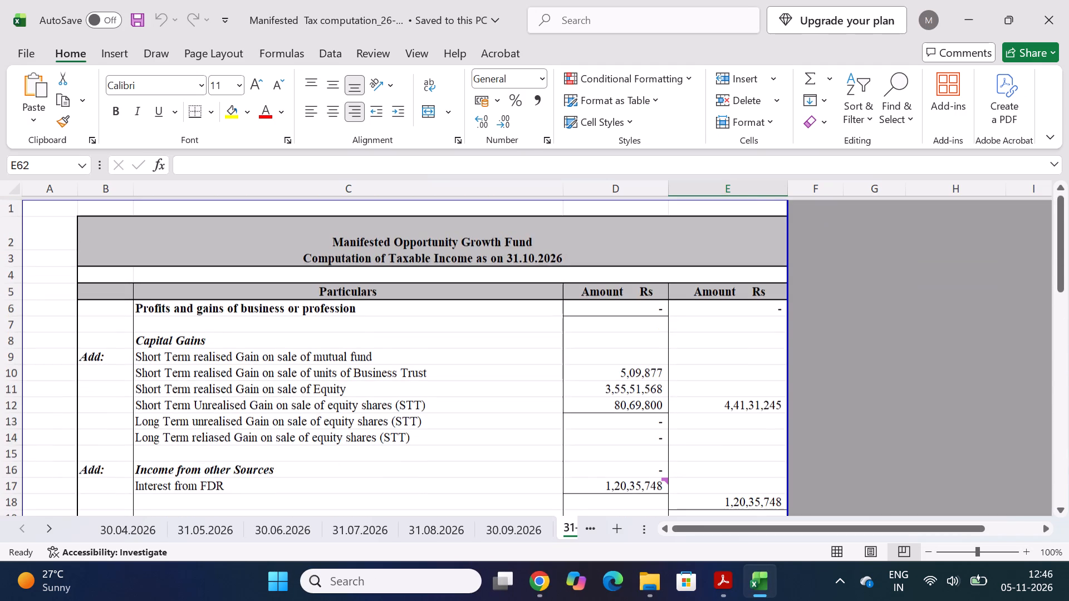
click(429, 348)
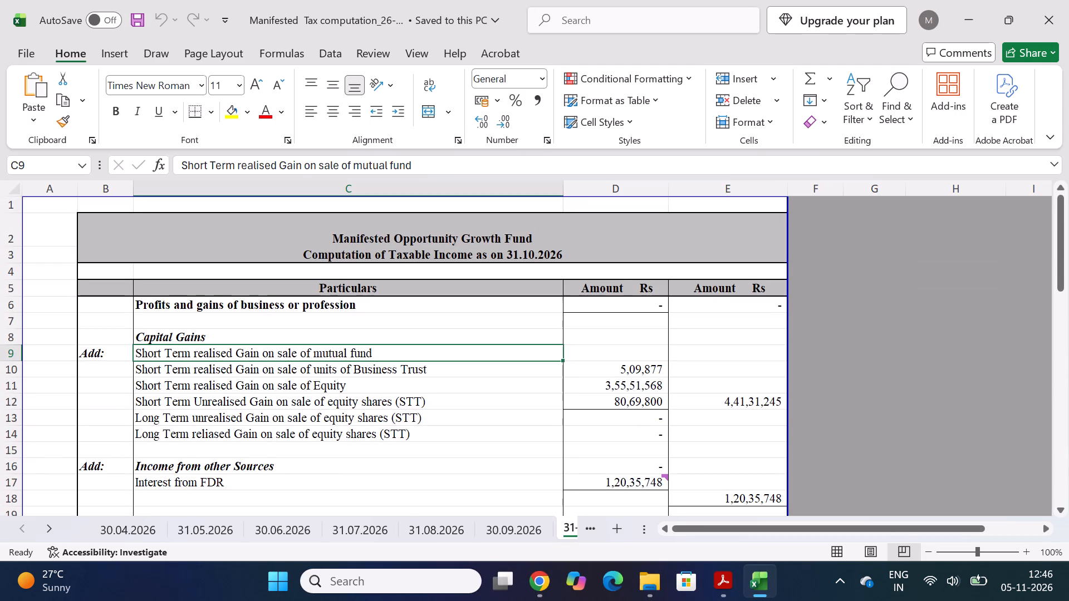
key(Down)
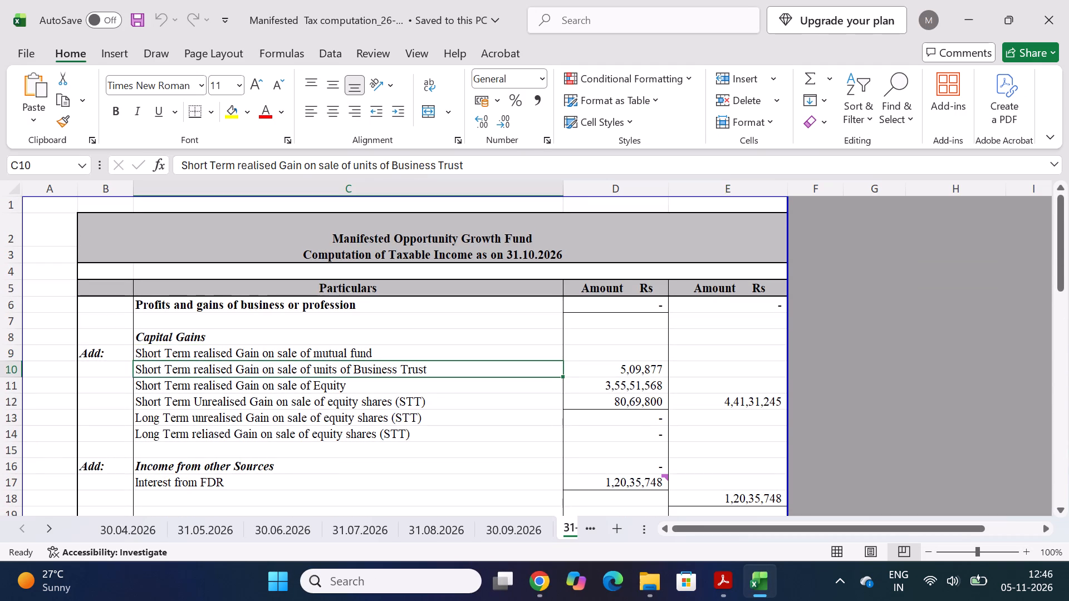
Compare the row for short-term realised gain on Business Trust units across the 31-10-2026 and 30.09.2026 sheets, also checking the 31.08.2026 sheet.
key(shift+space)
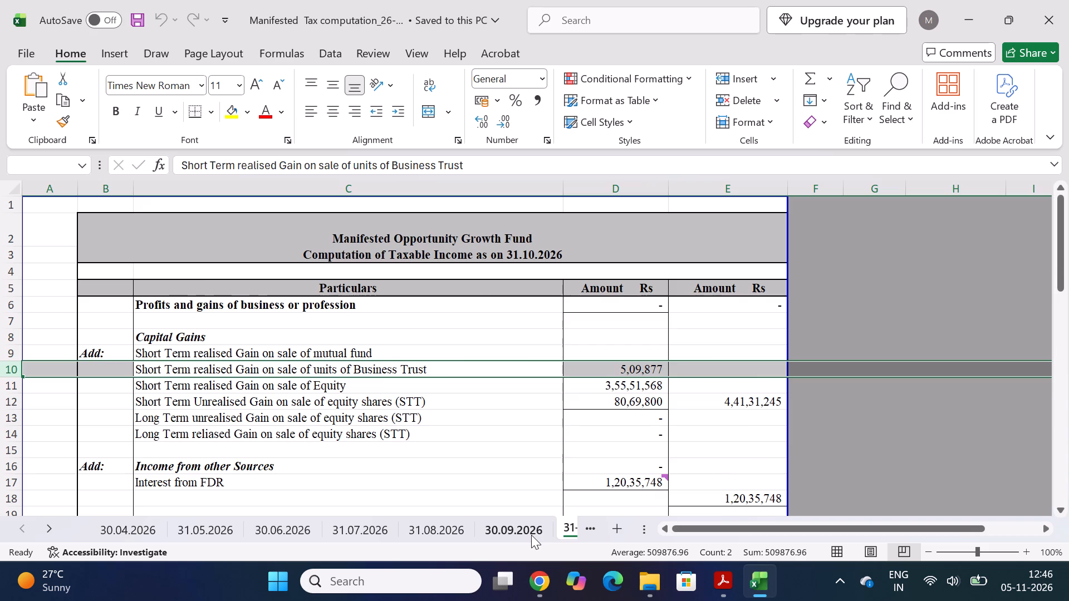
click(531, 535)
scroll(604, 265, up, 3)
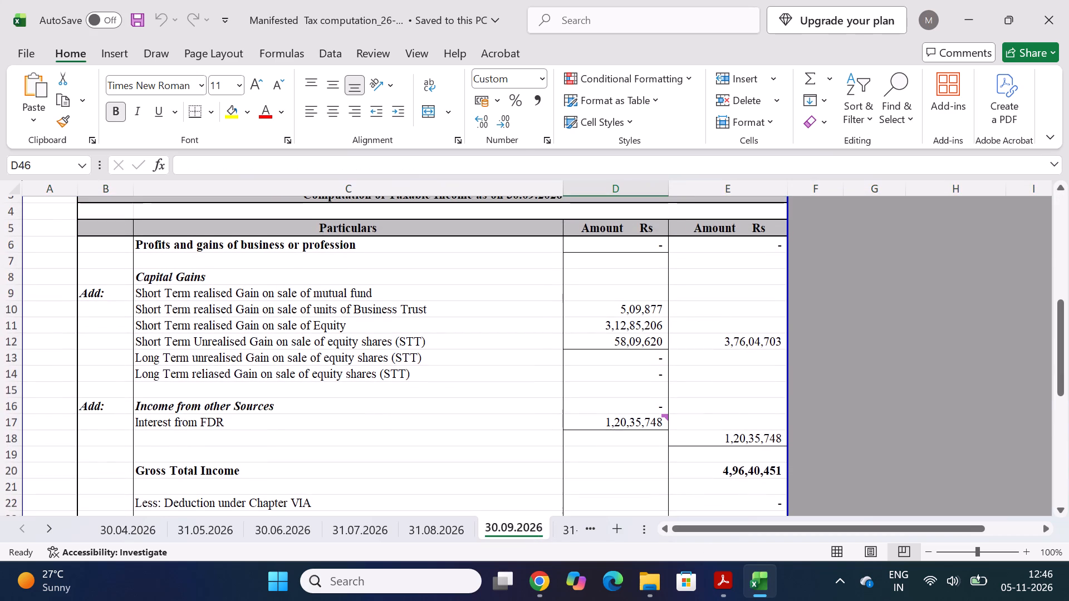
click(590, 312)
key(shift+space)
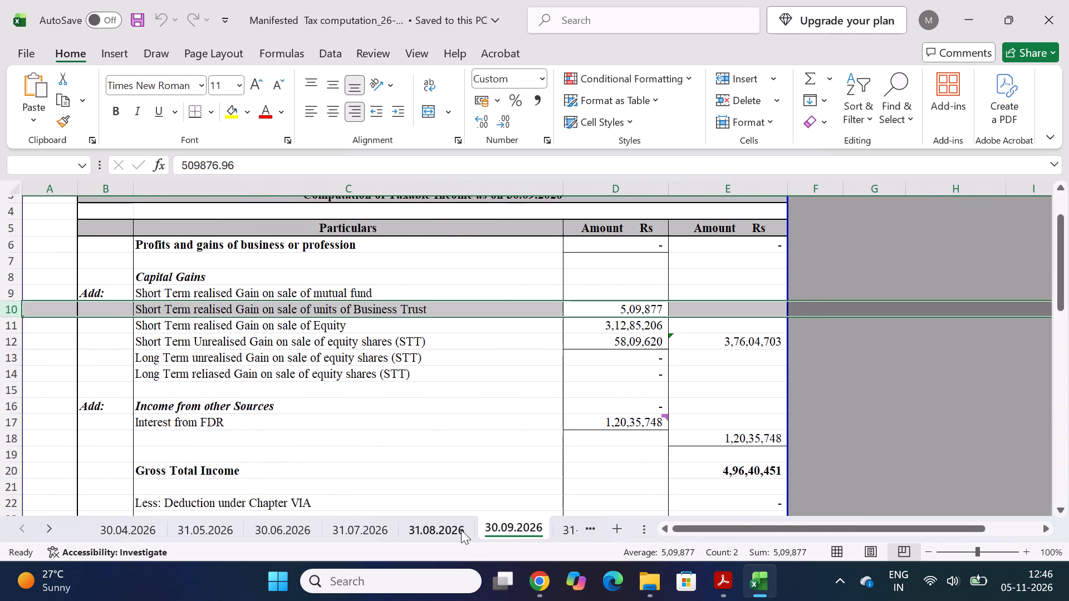
click(461, 530)
key(Right)
key(Right)
key(Right)
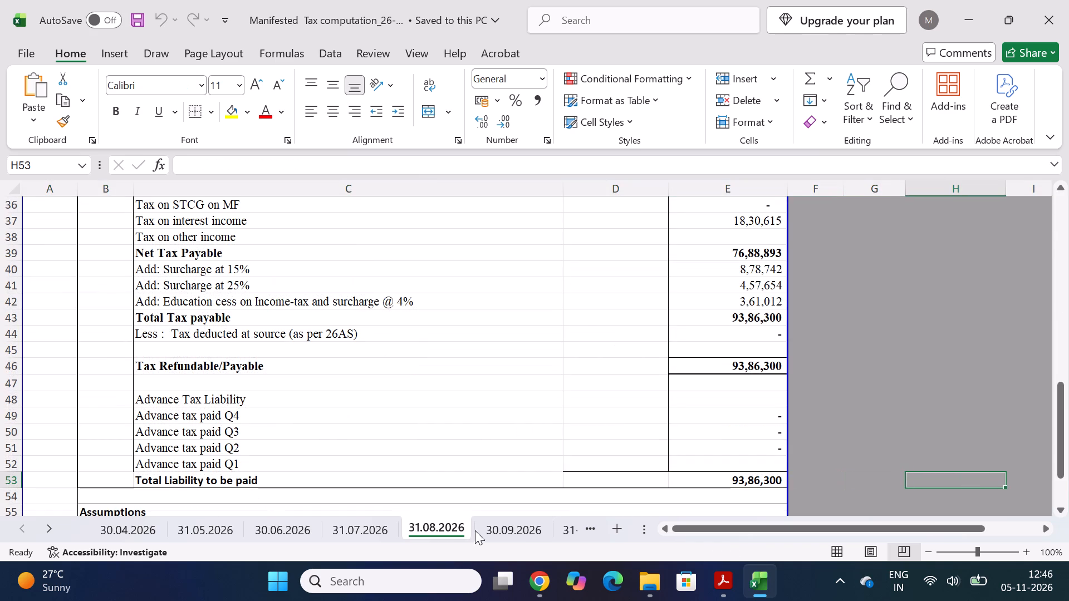
click(589, 529)
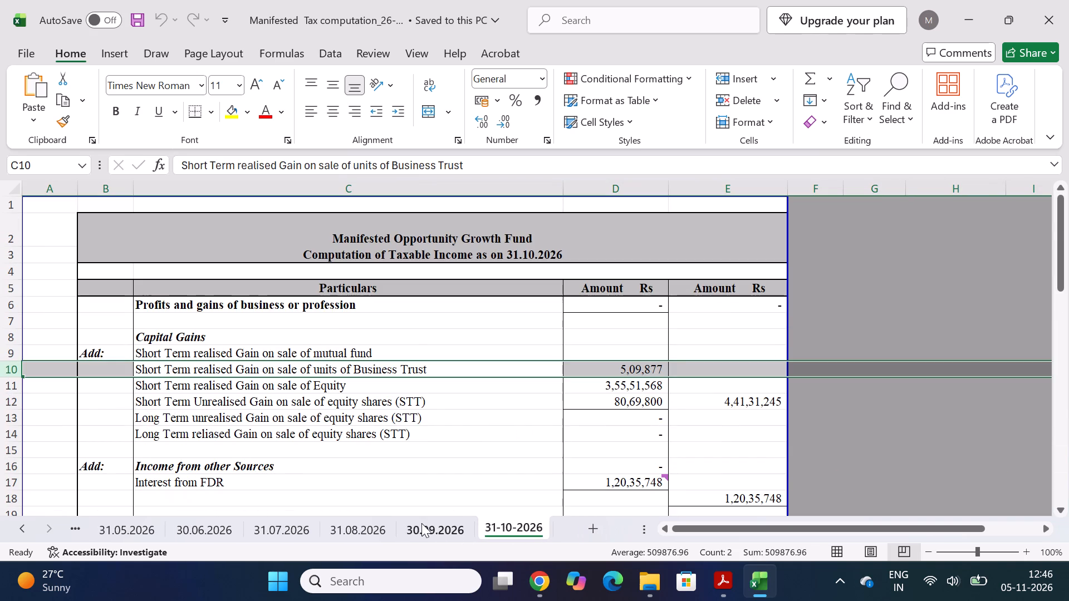
Examine the short-term realised gain rows for Business Trust units and equity on the 30.09.2026 sheet, and return to the 31-10-2026 sheet.
click(426, 531)
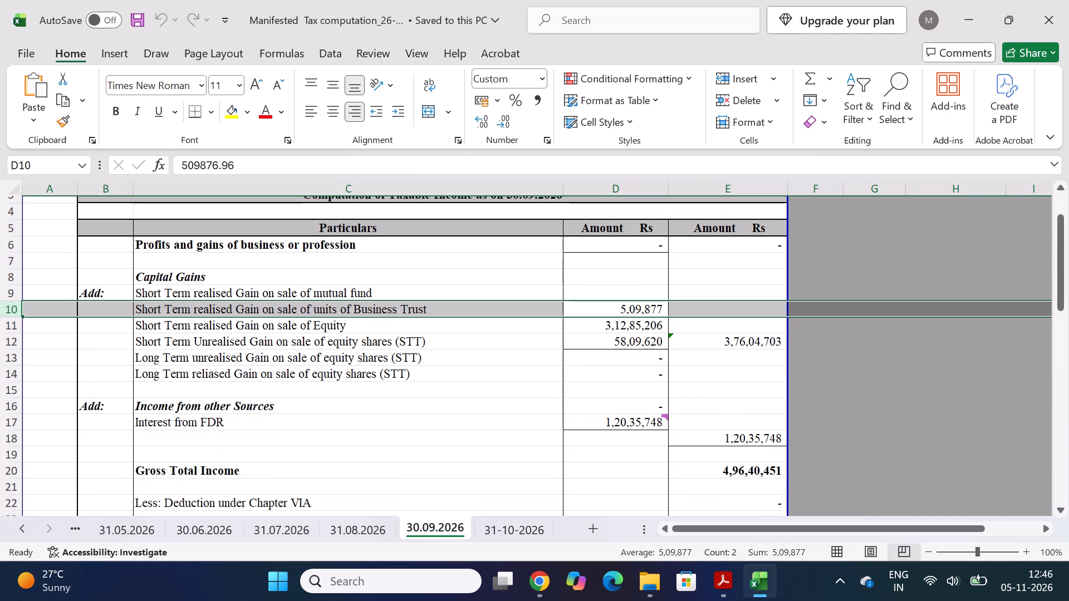
click(405, 311)
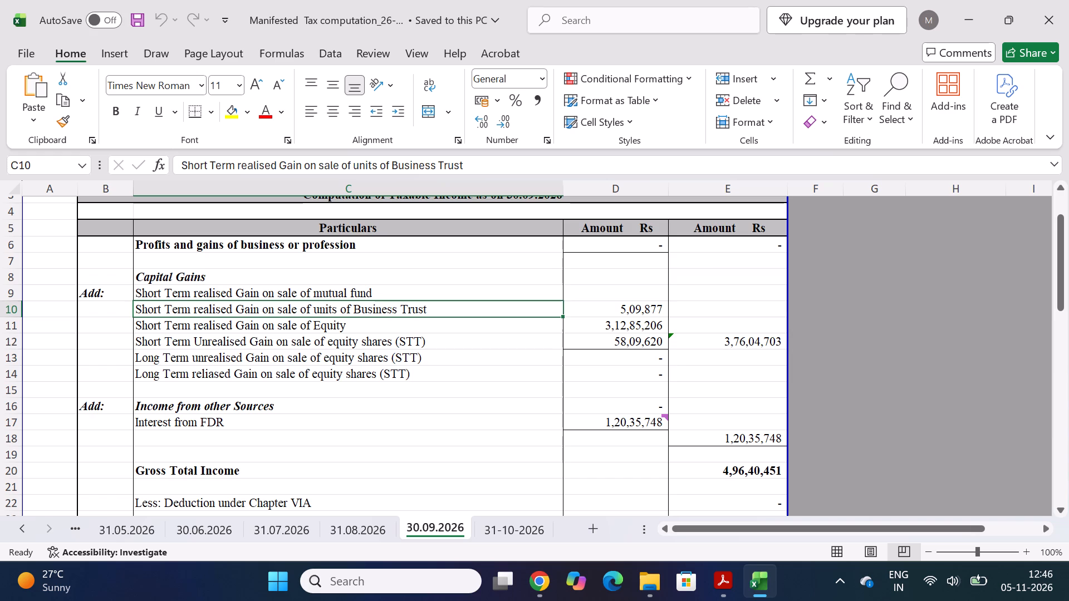
key(shift+space)
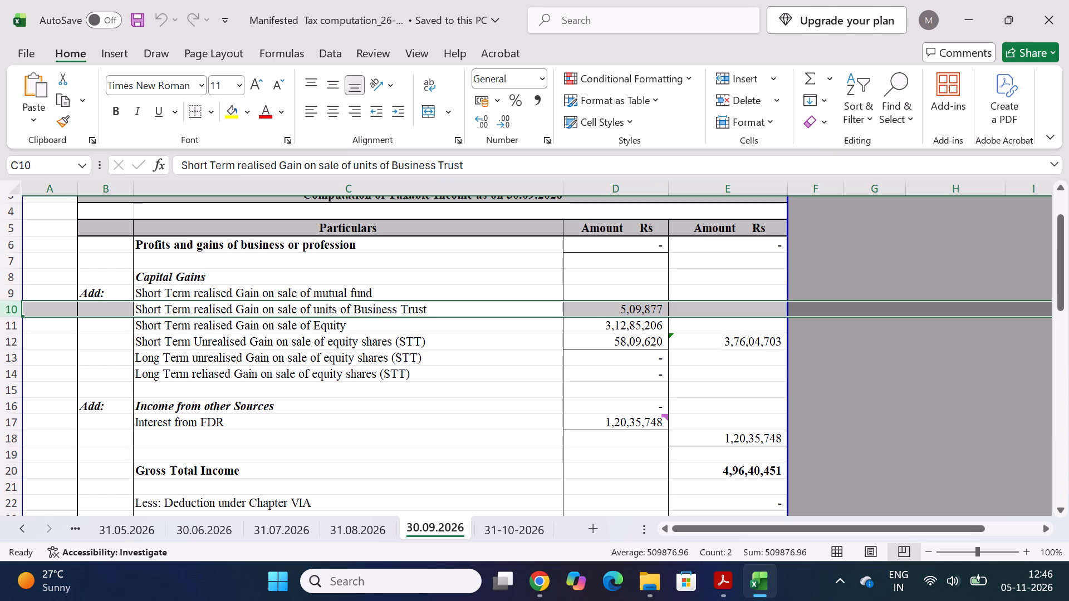
key(shift+Down)
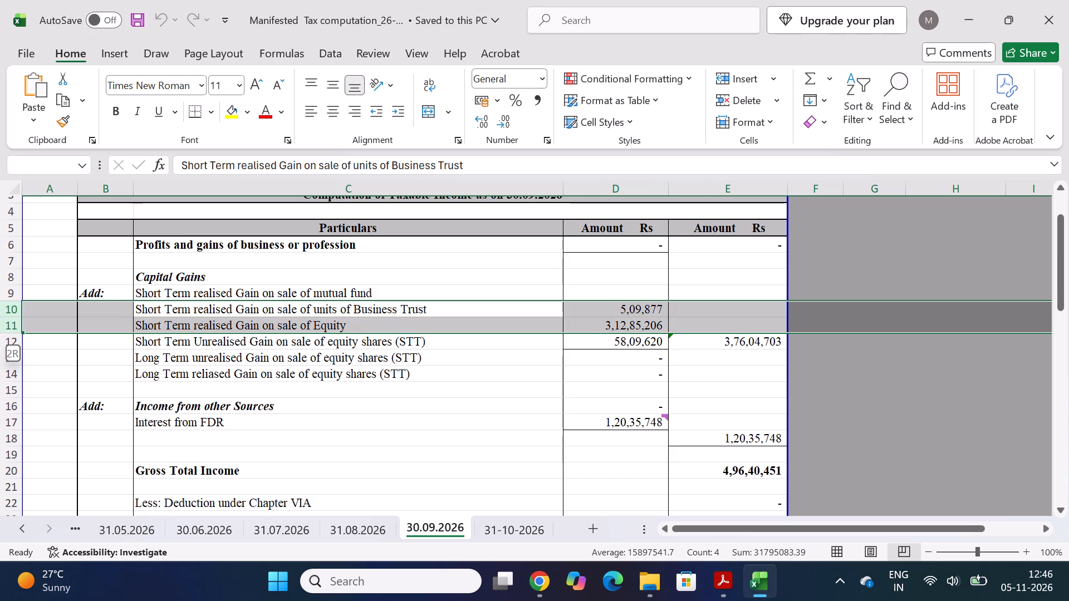
key(alt+Tab)
key(alt+Tab)
click(487, 528)
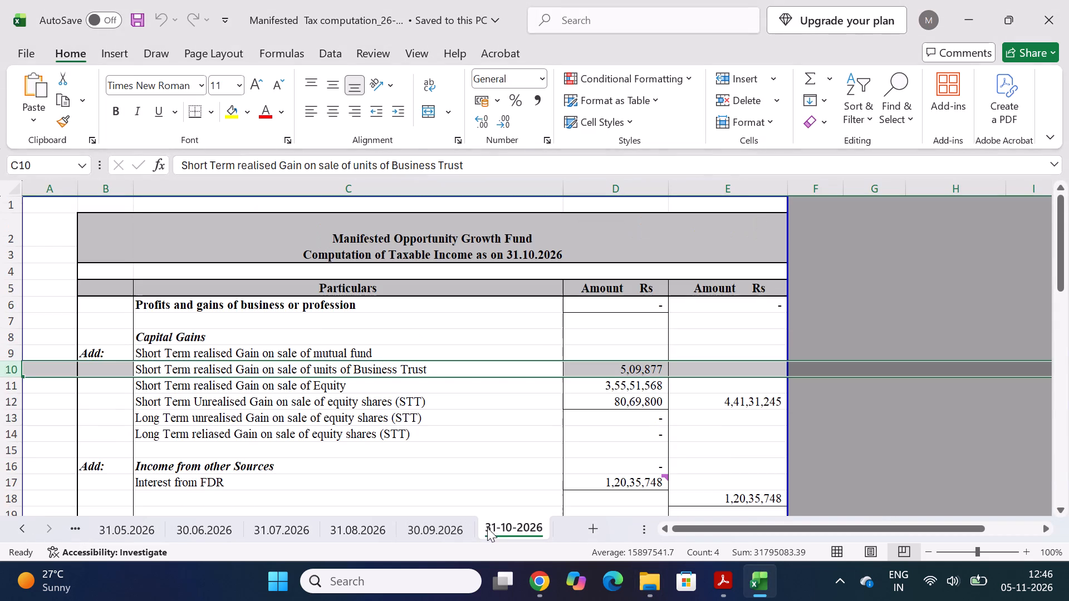
Compare the row for short-term realised gain on sale of Equity on the 31-10-2026 sheet with the 30.09.2026 sheet.
shift+click(508, 387)
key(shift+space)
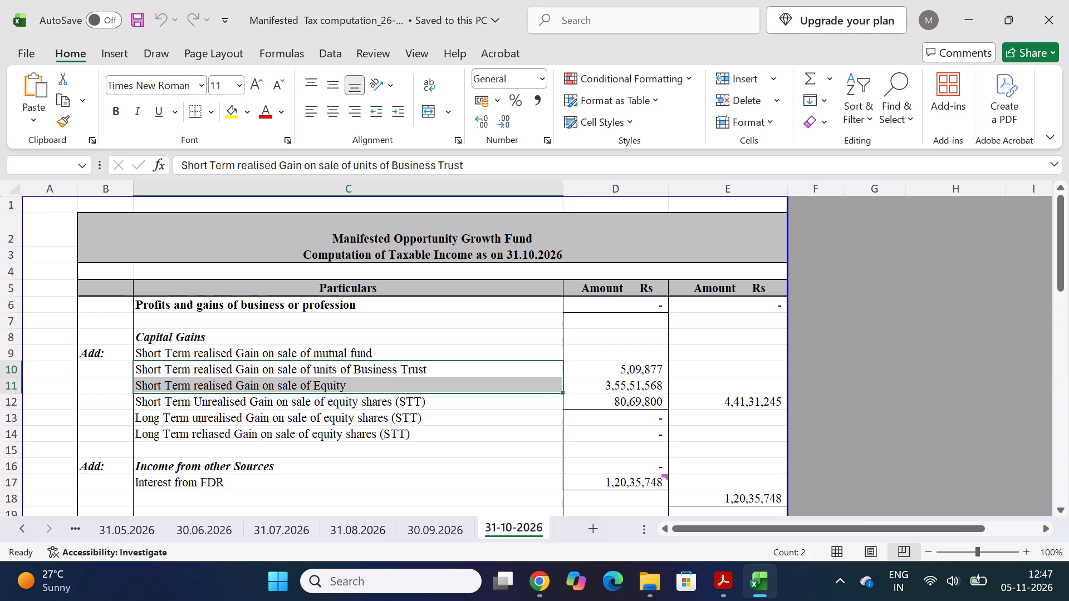
click(431, 530)
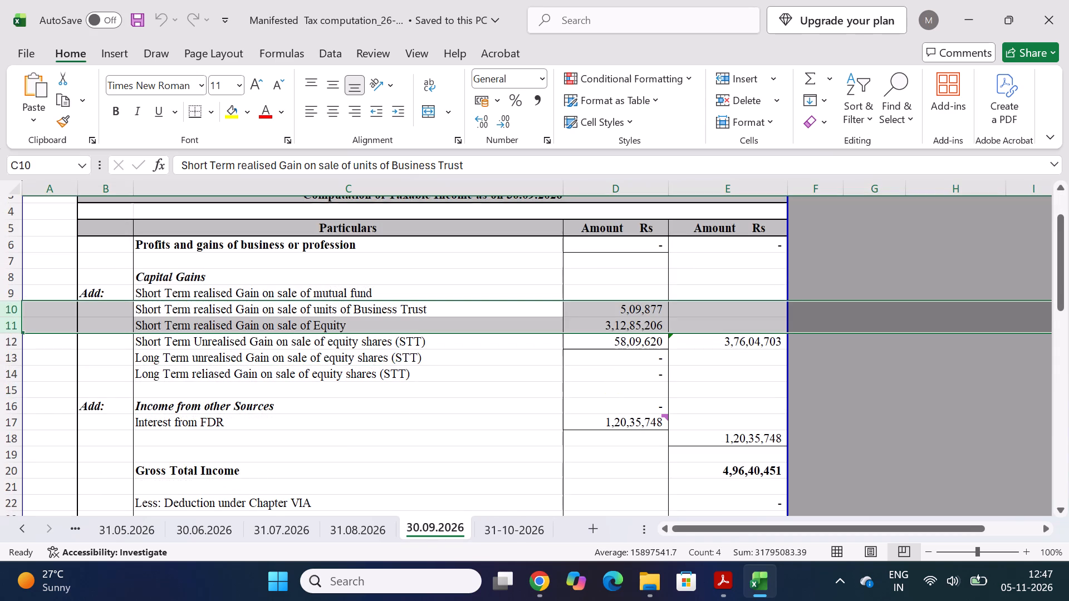
click(511, 520)
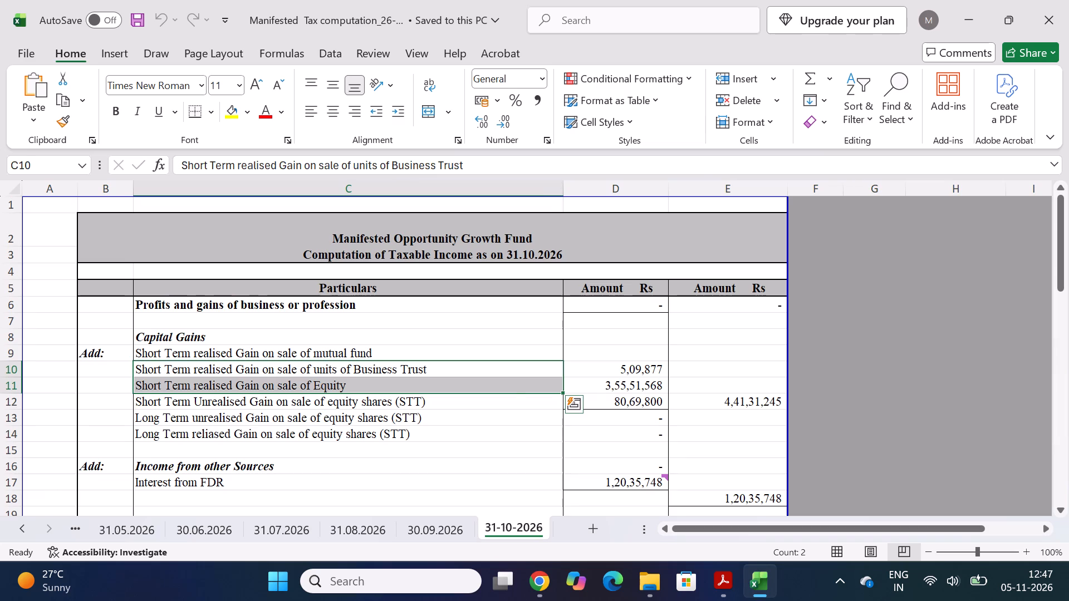
click(617, 383)
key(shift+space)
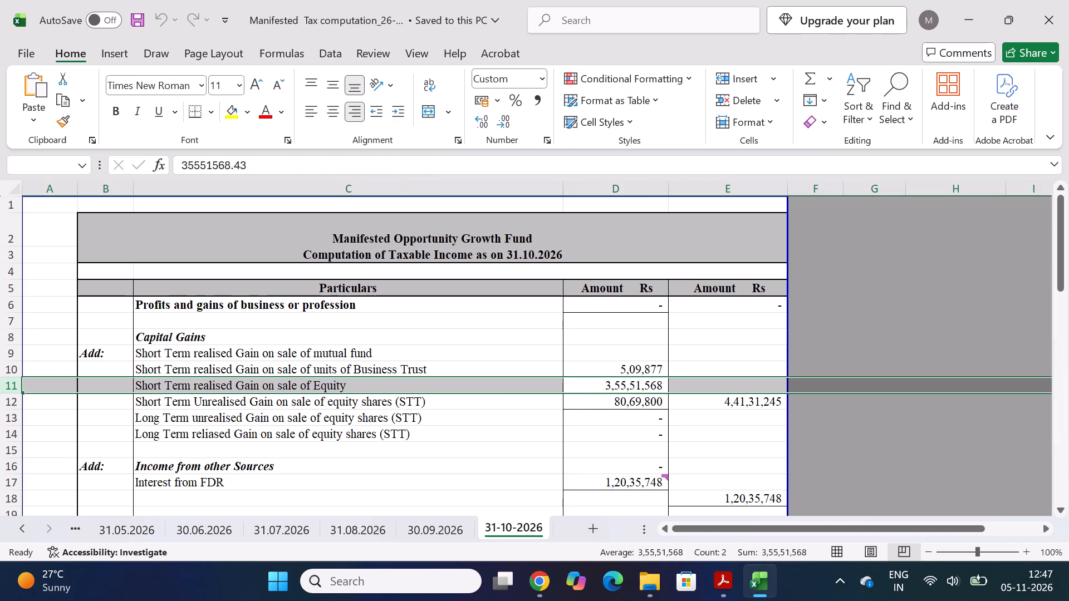
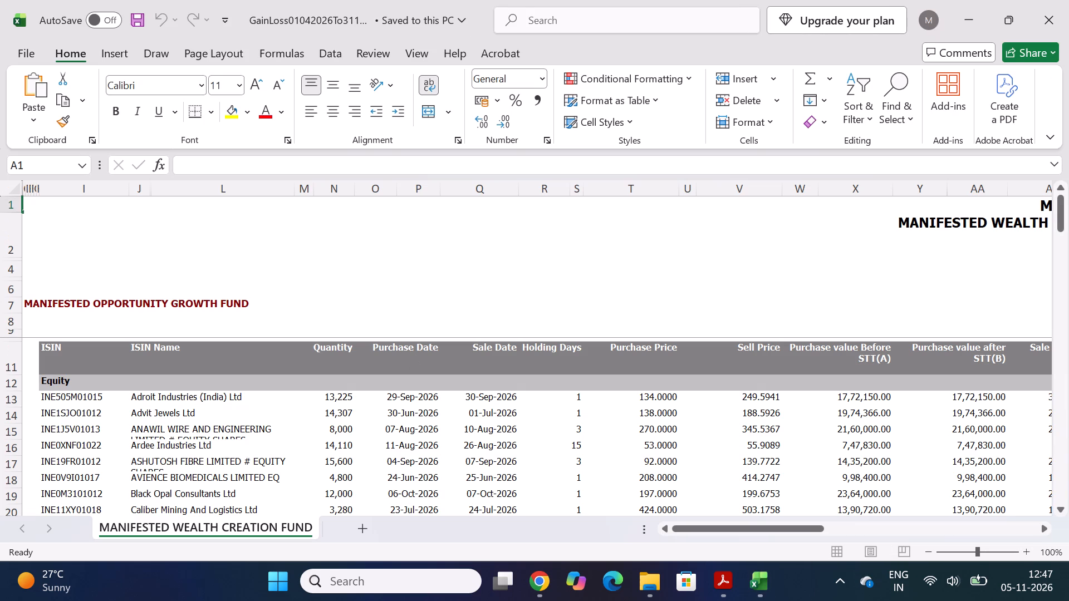
Increase the heights of rows 15 and 17 in the Gain/Loss report to fit their full two-line ISIN names.
double_click(17, 440)
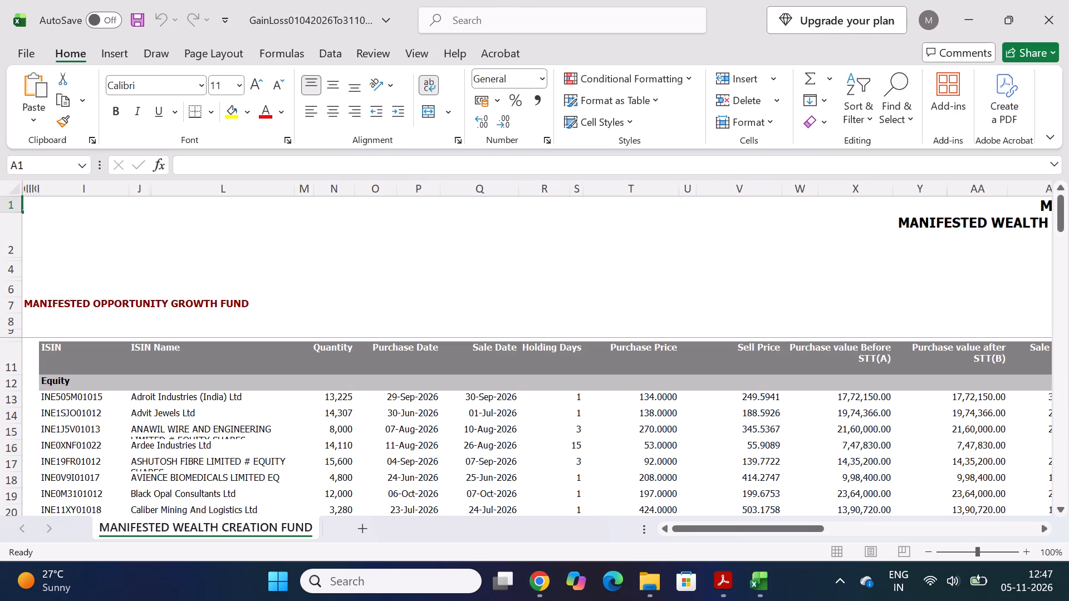
double_click(13, 440)
double_click(13, 454)
double_click(16, 424)
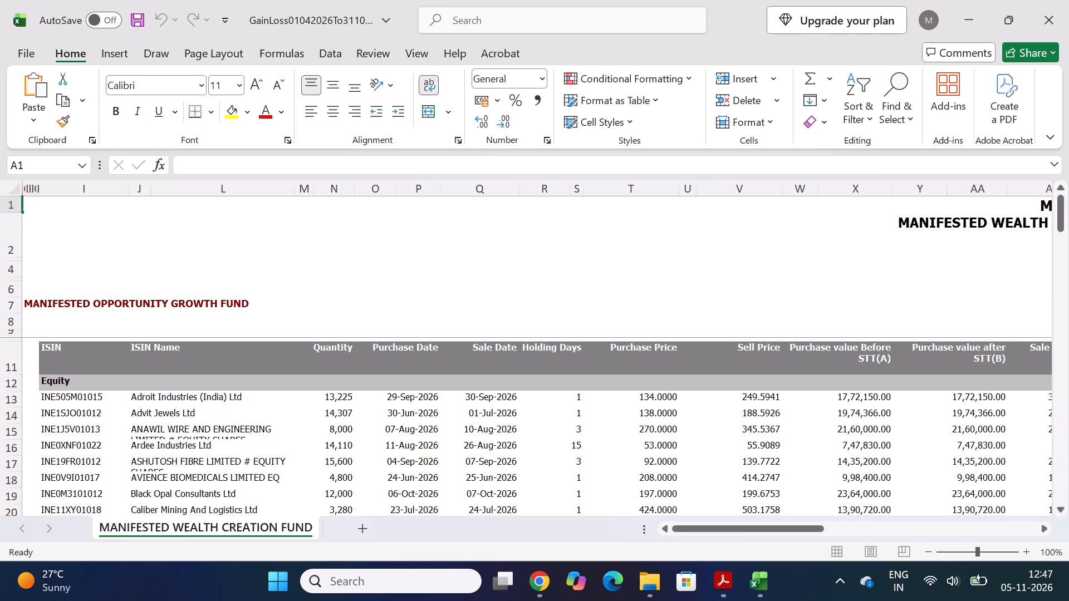
double_click(15, 441)
drag(13, 442, 15, 450)
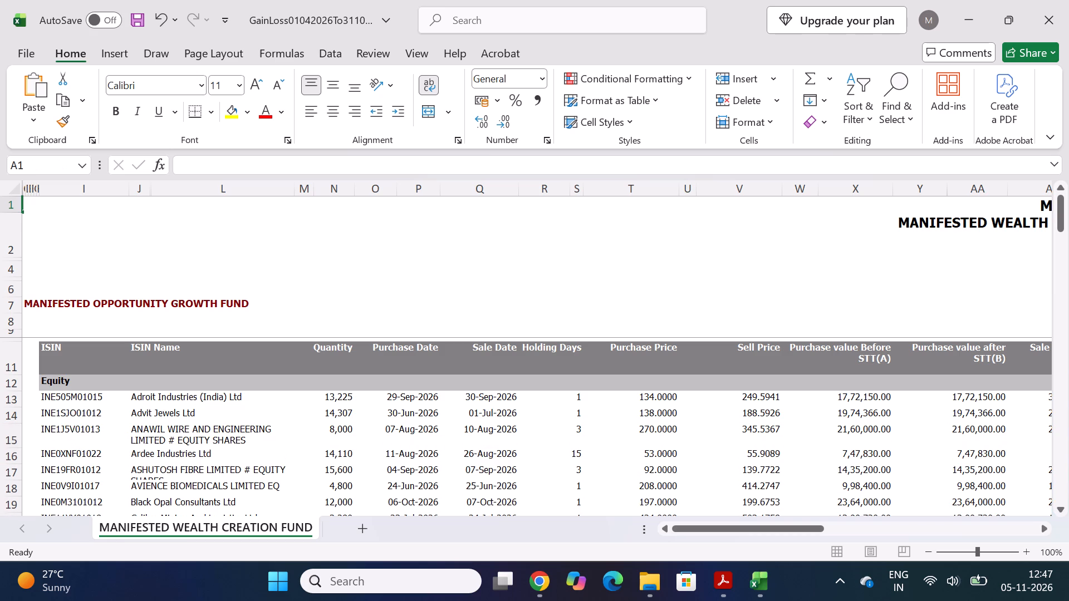
drag(9, 481, 9, 485)
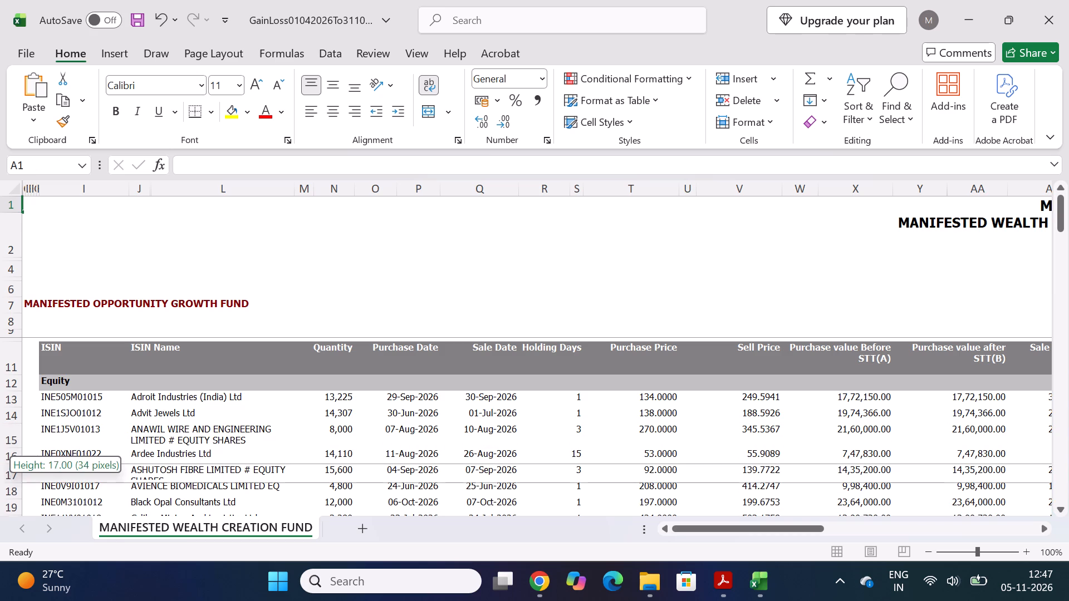
drag(9, 485, 9, 490)
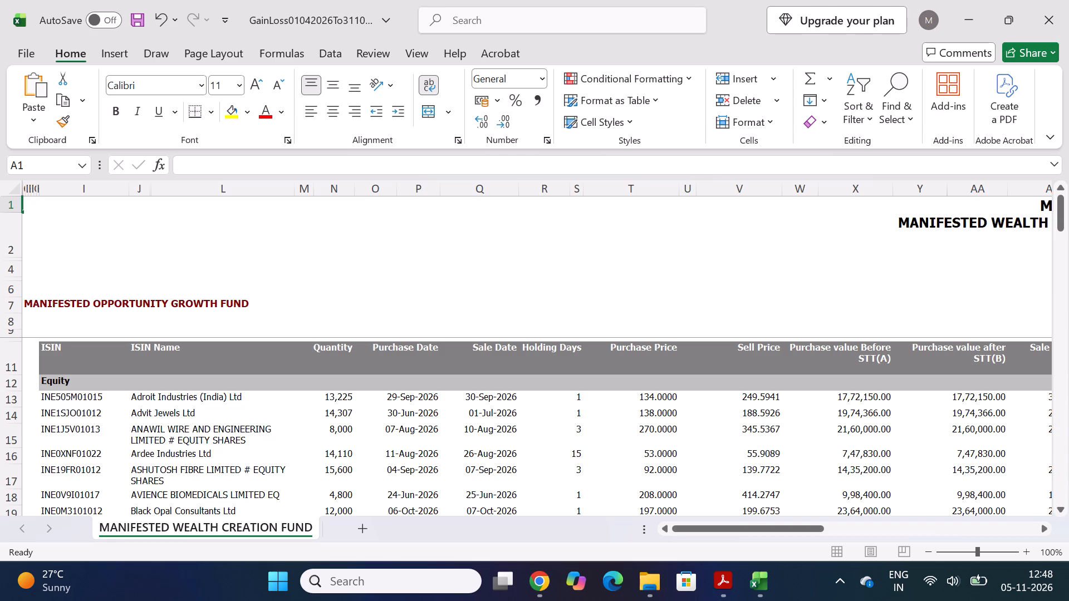
Examine the Advit Jewels Ltd row across the Gain/Loss report through Gain Loss After Indexation, also glancing at the 31-10-2026 tax computation.
click(433, 417)
key(Right)
key(Right)
key(Right)
key(Right)
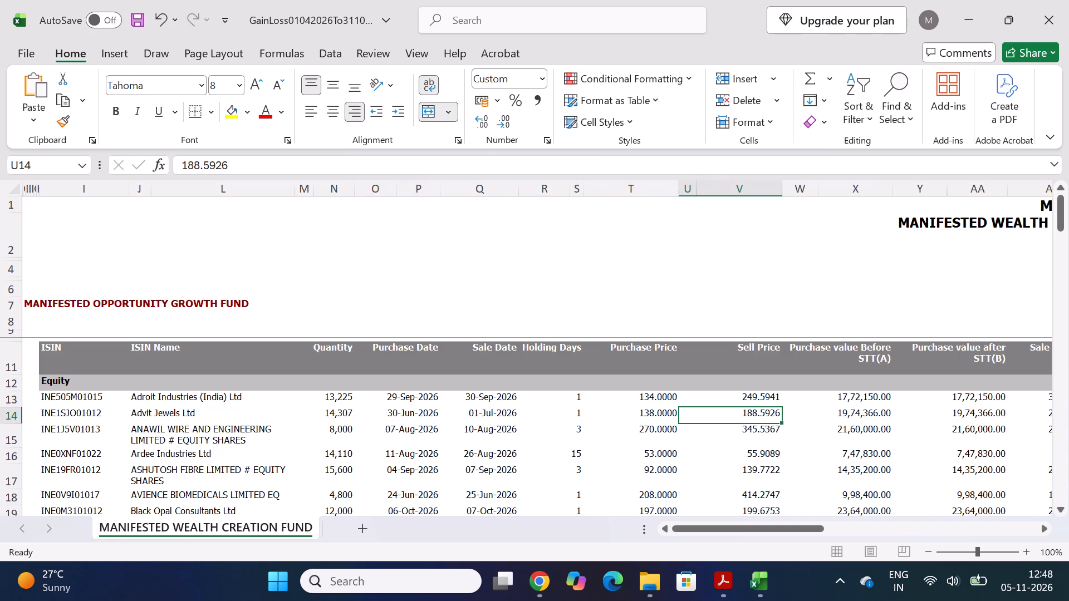
key(Right)
key(alt+Tab)
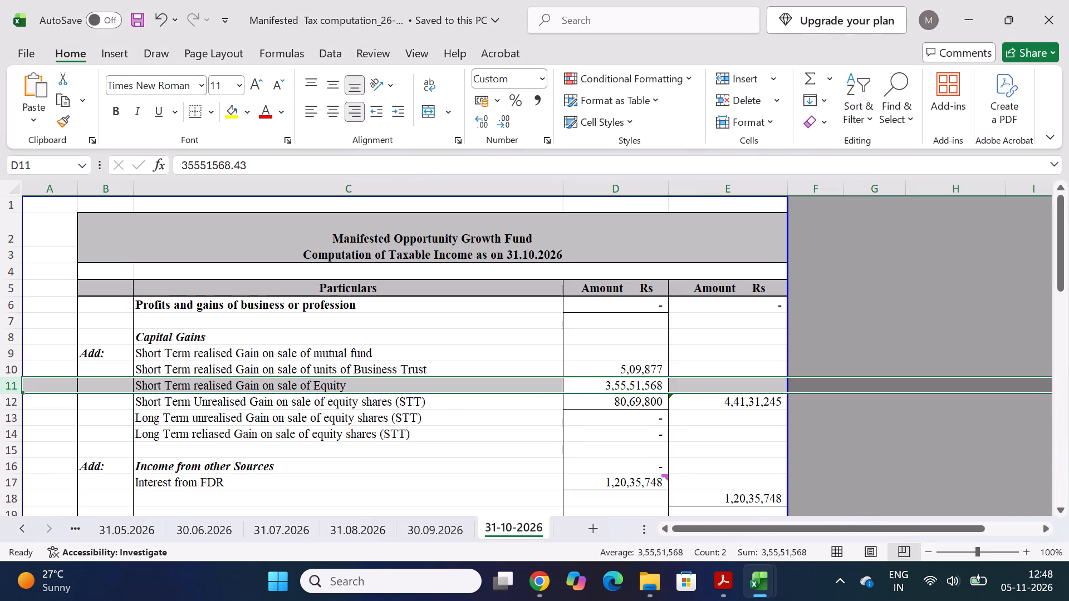
key(alt+Tab)
key(Right)
key(Right)
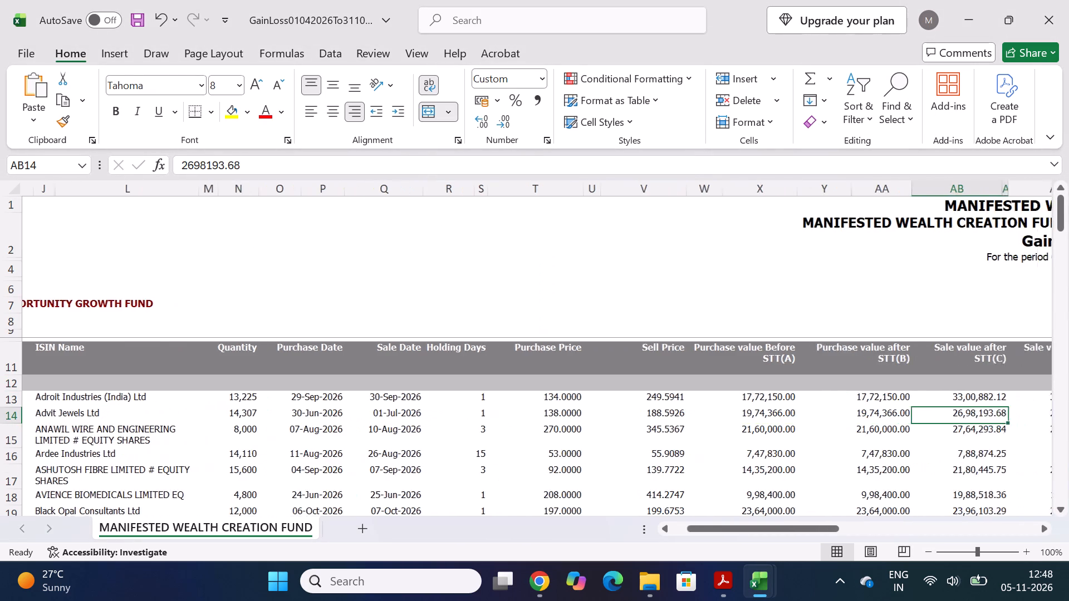
key(Right)
key(Right)
key(Right)
key(Right)
key(Right)
key(Right)
key(Right)
key(Right)
key(Right)
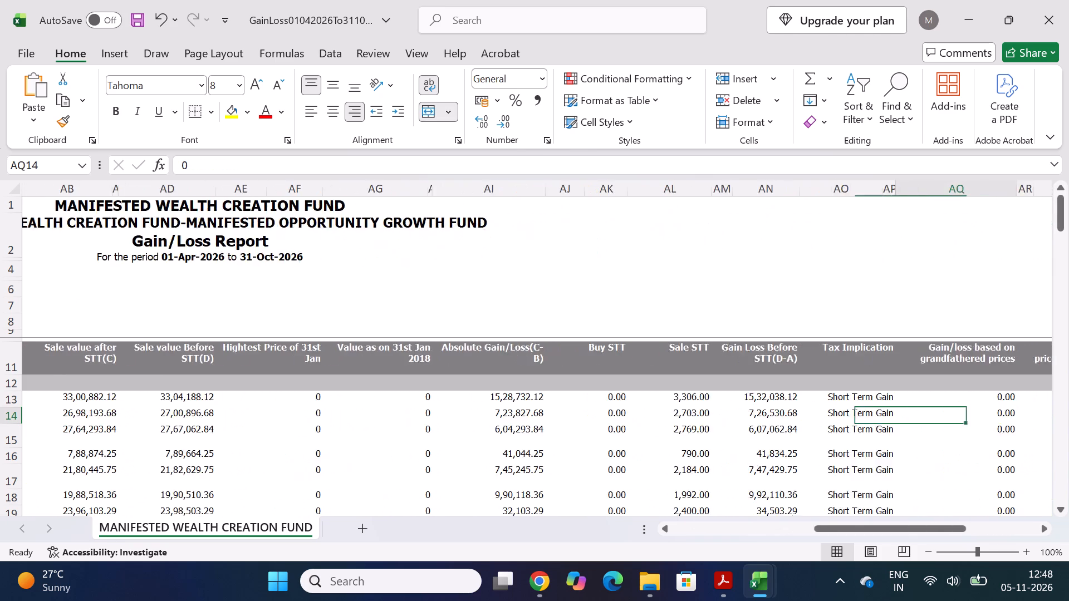
key(Right)
key(Right)
key(Right)
key(Right)
key(Right)
key(Right)
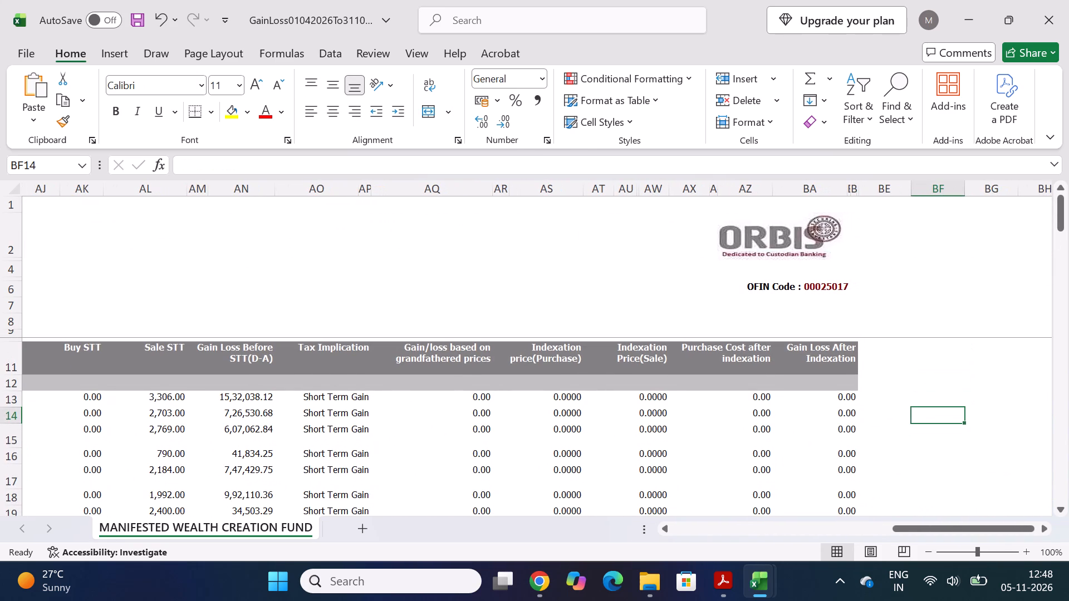
Check the grandfathered gain/loss and Tax Implication entries for Advit Jewels Ltd, and return to the report's first columns.
click(488, 412)
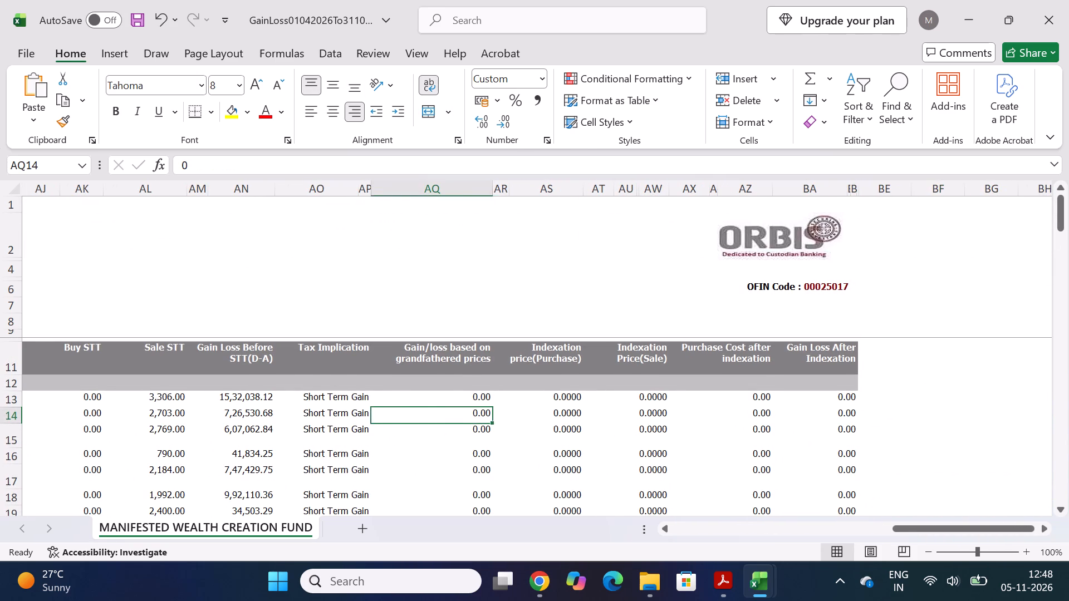
scroll(488, 412, right, 3)
click(488, 412)
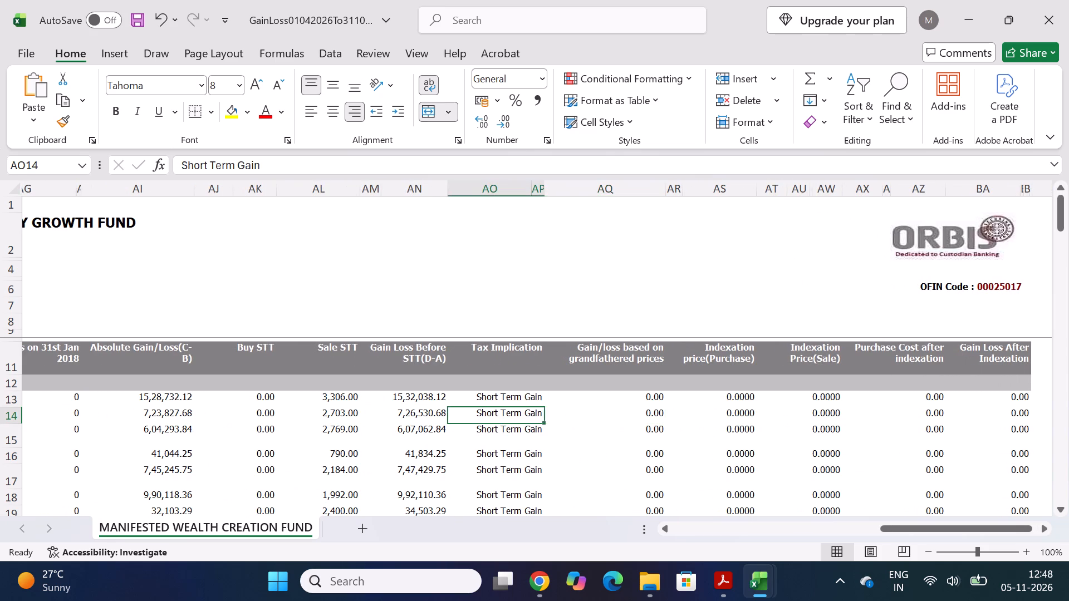
scroll(488, 412, right, 9)
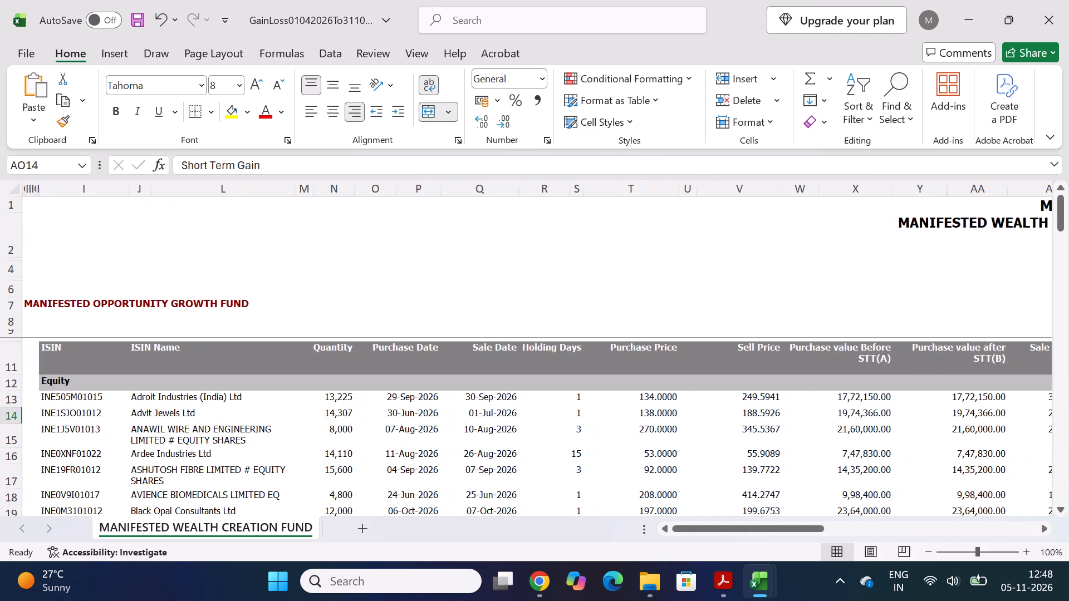
scroll(488, 412, left, 2)
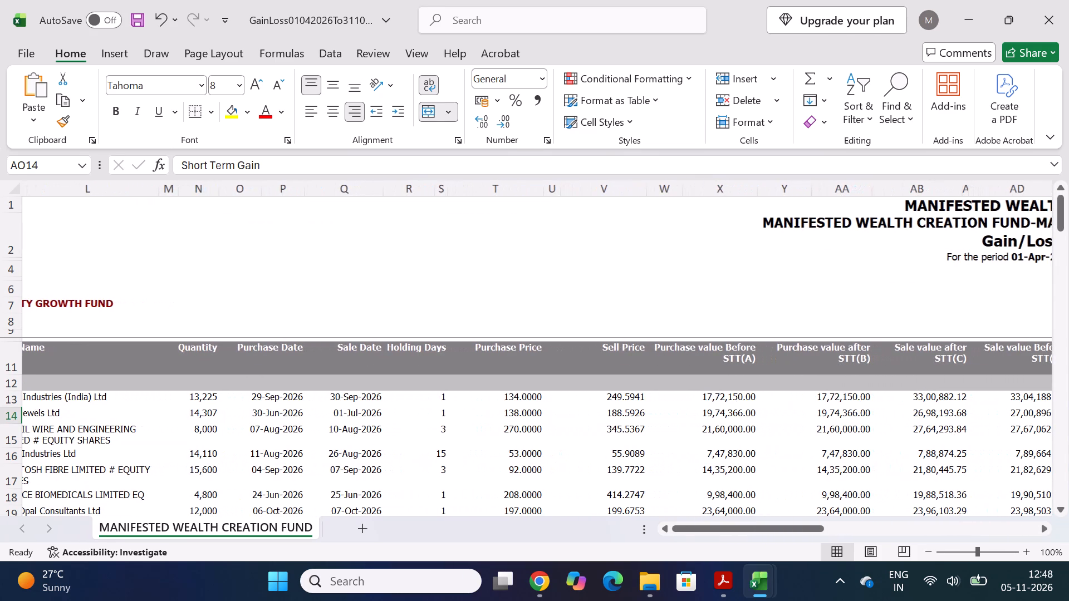
Select the equity segment's Purchase value Before STT(A) figures from row 13 to row 60, and examine the Fixed Deposits and Hybrid Fund segments below.
scroll(488, 412, left, 1)
click(712, 400)
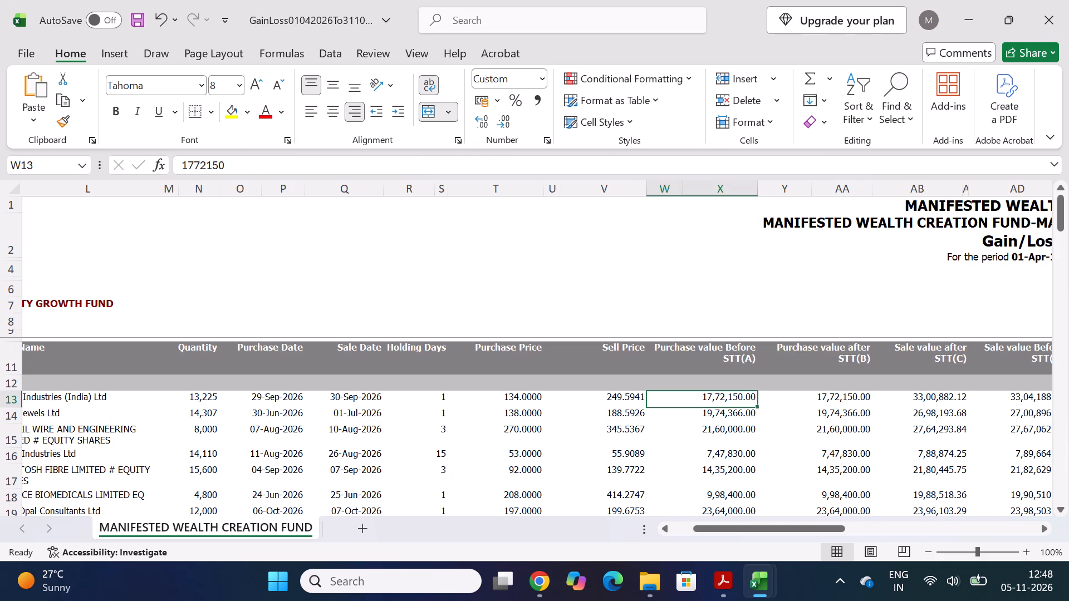
key(ctrl+shift+Down)
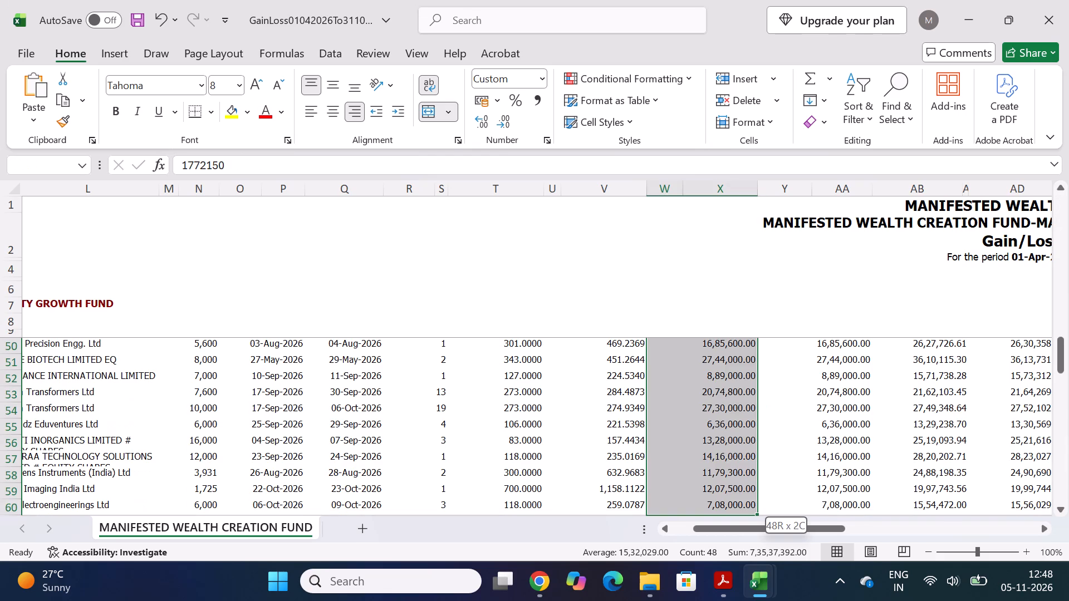
scroll(712, 400, down, 1)
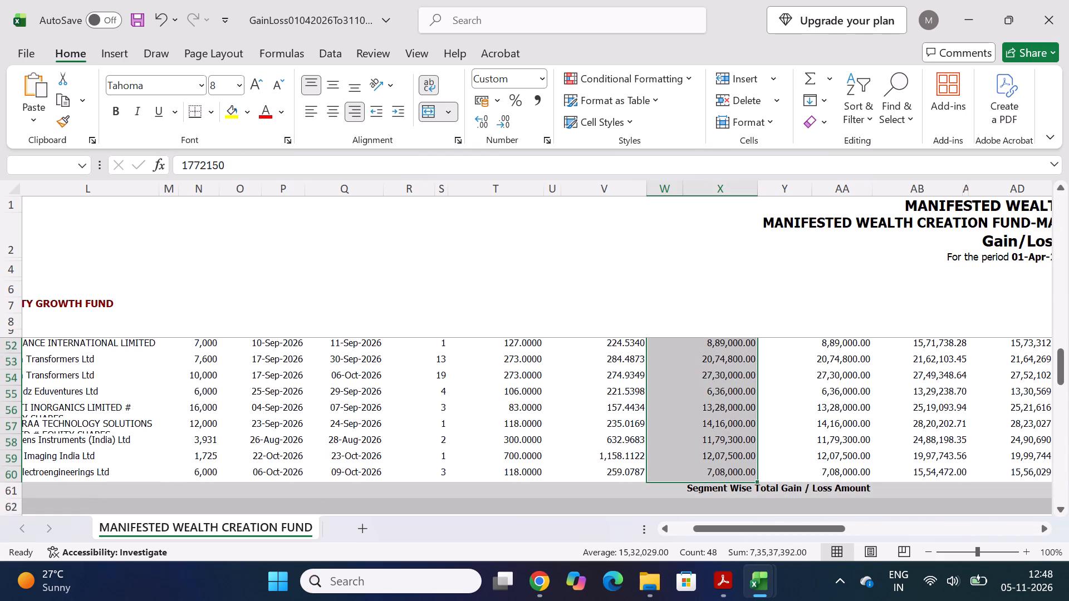
scroll(712, 400, down, 1)
scroll(712, 400, right, 1)
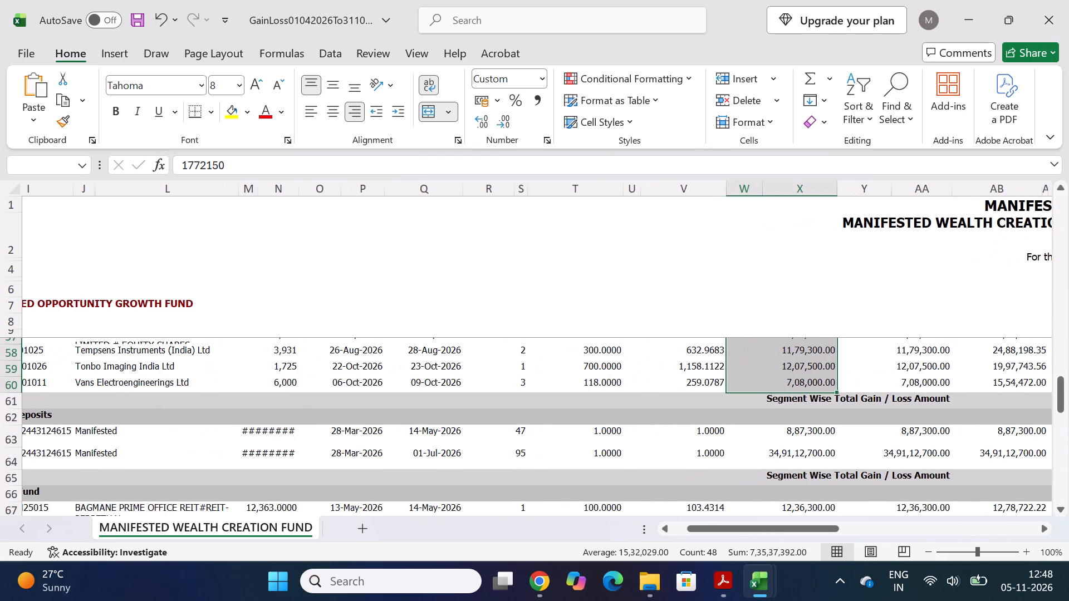
scroll(712, 400, right, 1)
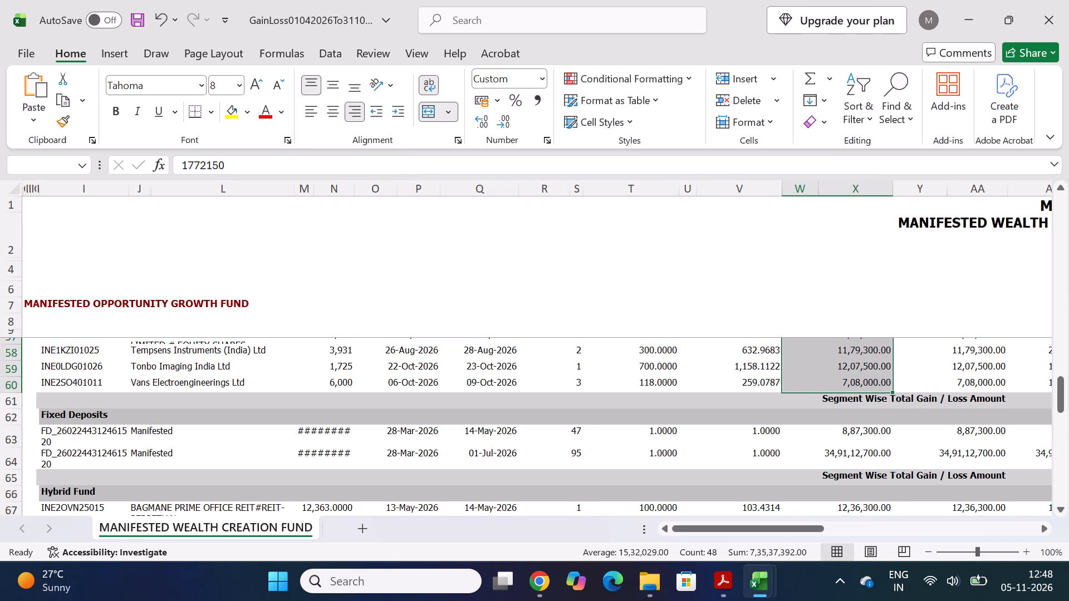
Enlarge rows 67 and 68 and widen column N to fit the full Bagmane REIT names and quantities under Hybrid Fund.
double_click(355, 192)
double_click(315, 191)
scroll(327, 438, down, 2)
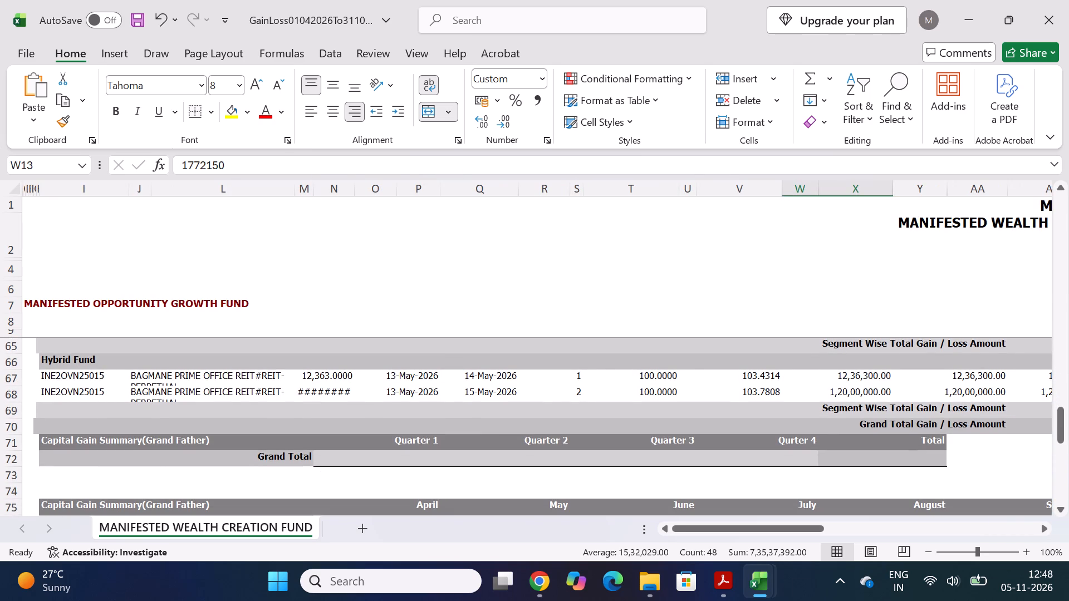
double_click(18, 386)
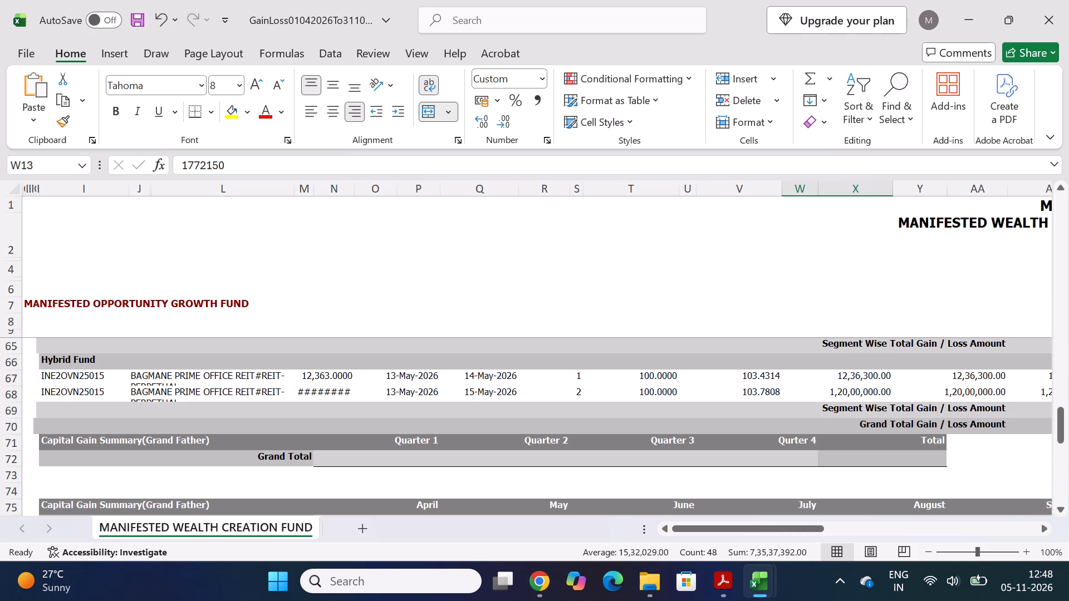
drag(15, 386, 18, 396)
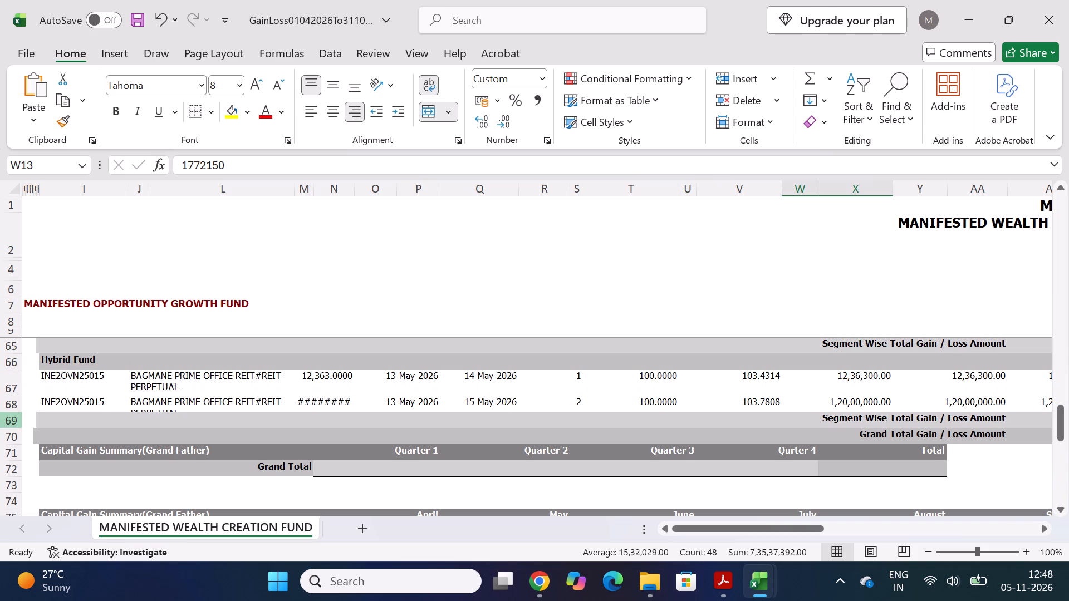
drag(6, 412, 7, 423)
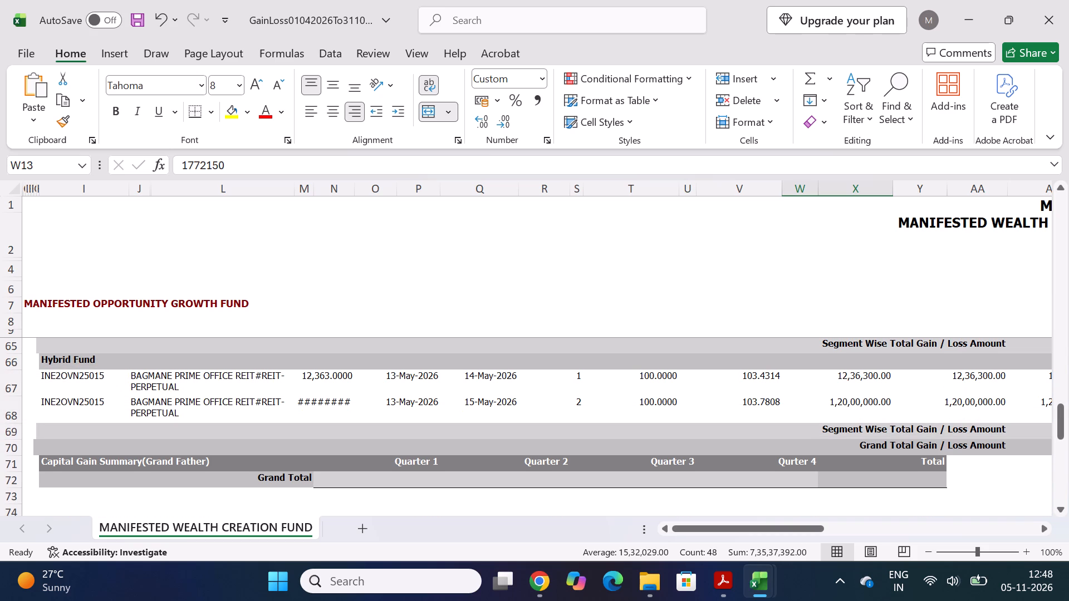
click(249, 418)
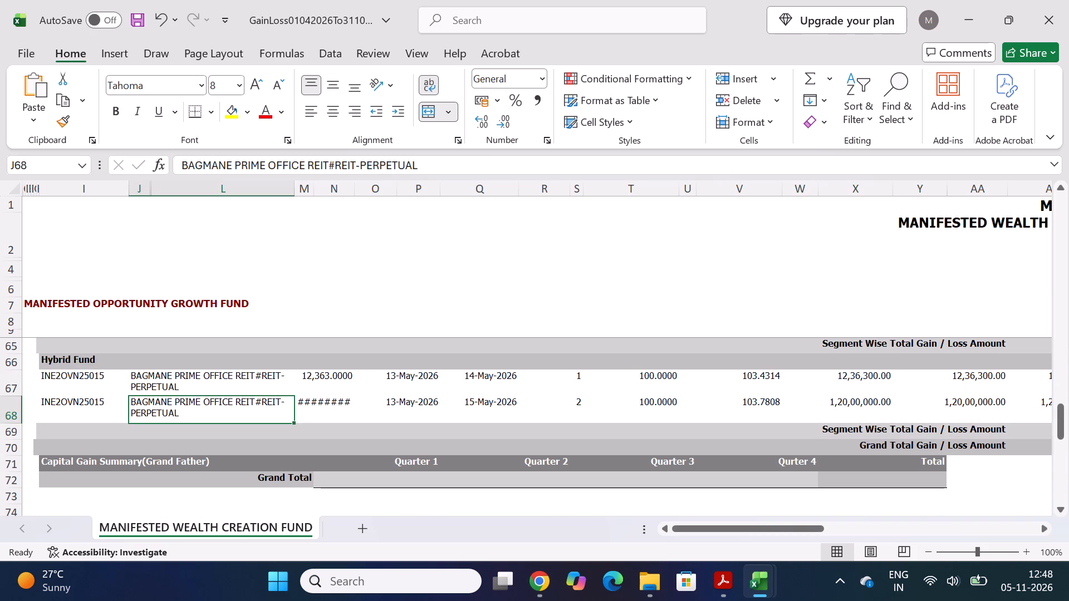
drag(356, 191, 363, 194)
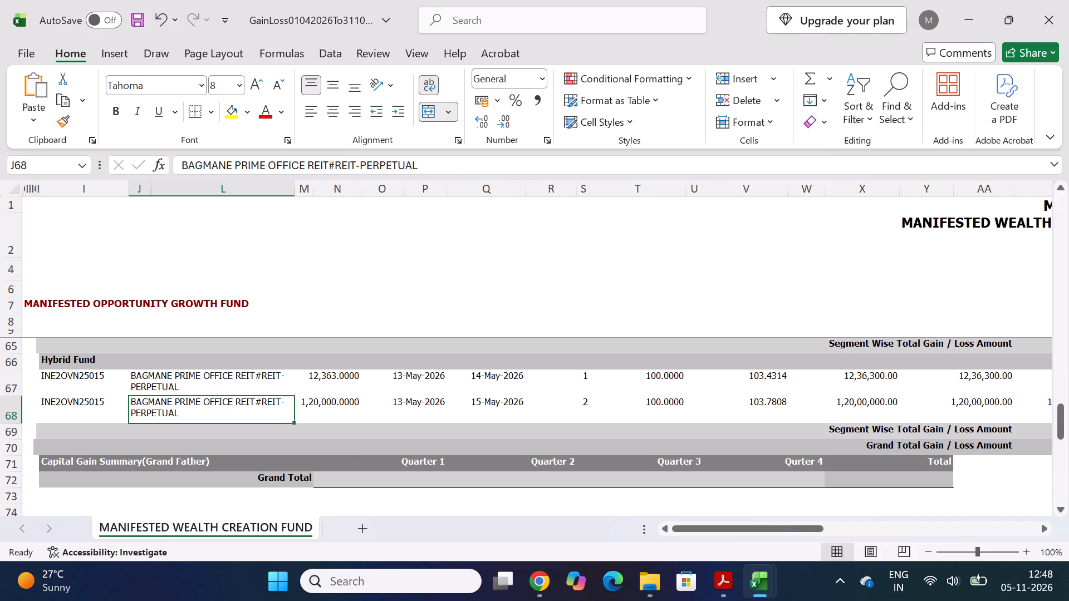
Examine the quarterly and month-wise capital gain summaries below the Hybrid Fund segment, and return to the Bagmane REIT entries.
scroll(402, 418, left, 3)
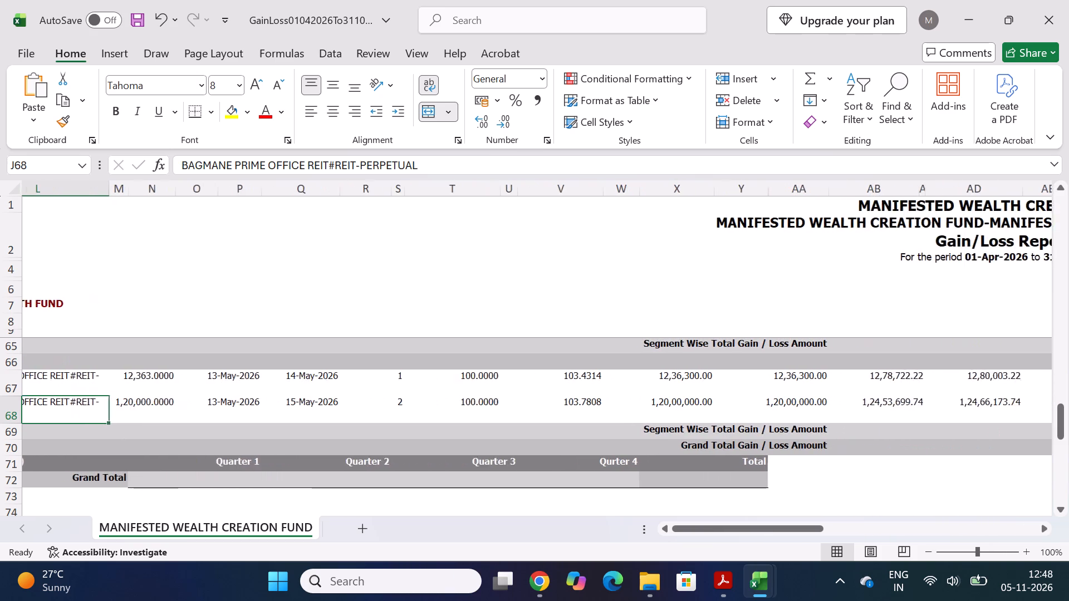
scroll(402, 418, left, 2)
scroll(402, 418, down, 1)
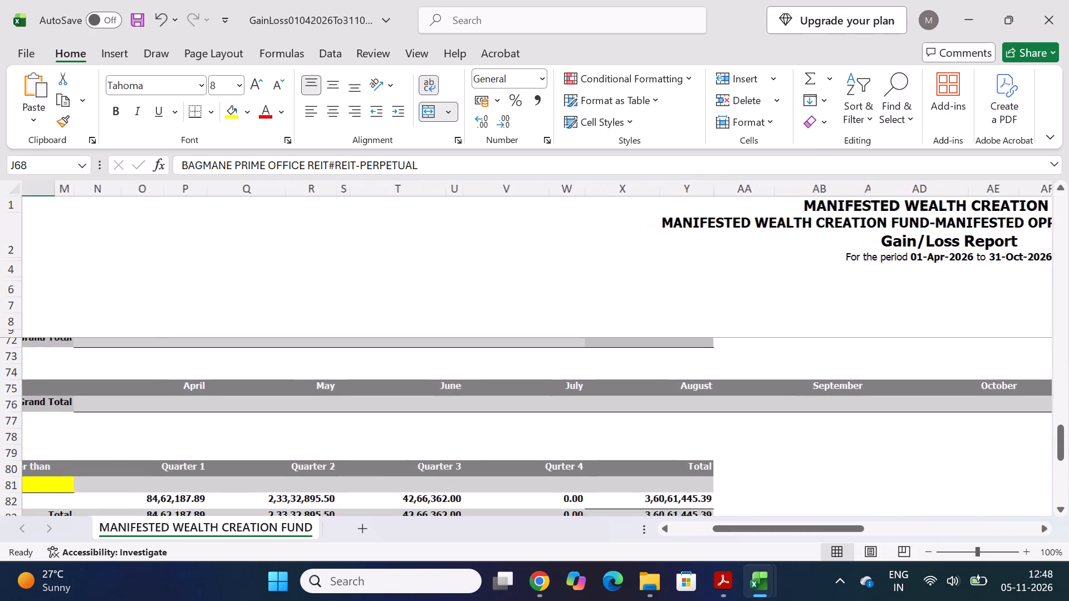
scroll(402, 418, down, 1)
scroll(402, 418, up, 1)
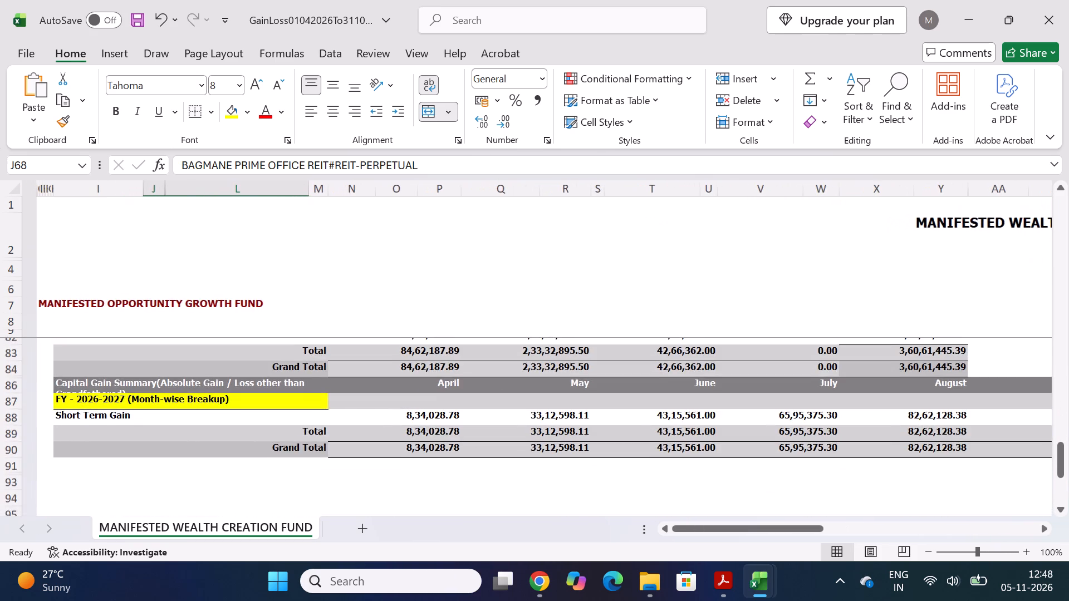
scroll(402, 418, up, 2)
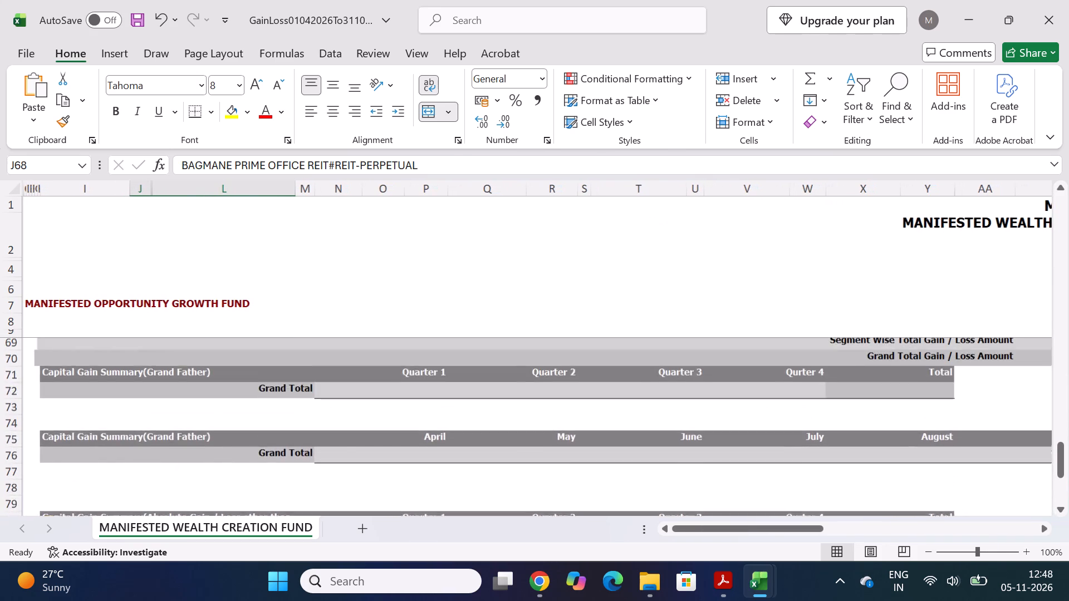
scroll(402, 418, up, 2)
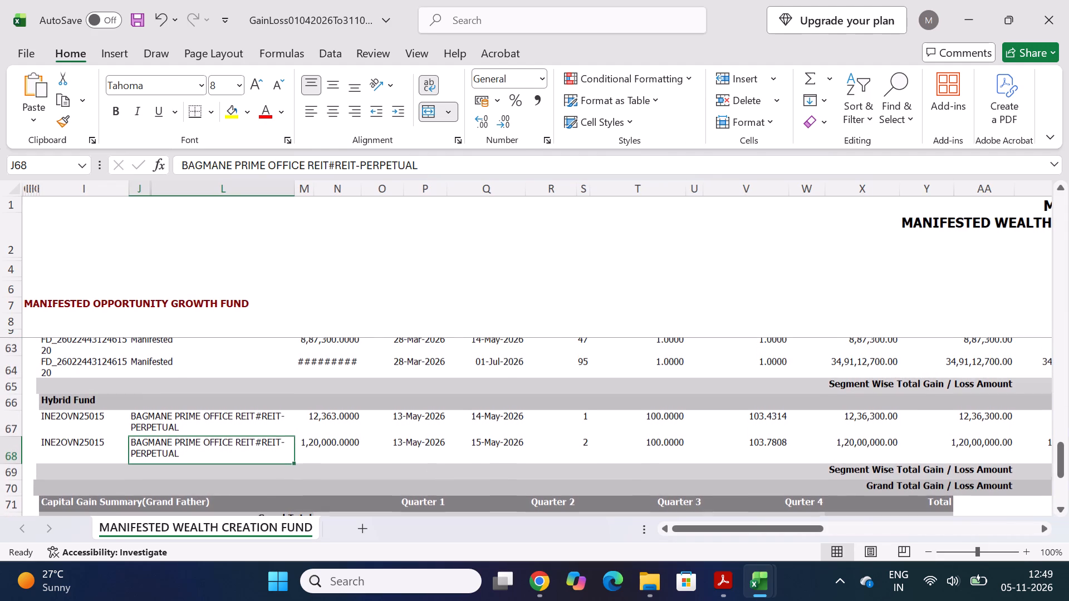
Widen columns N and M until the larger Fixed Deposits quantity in row 64 fits in full.
drag(345, 415, 410, 418)
click(410, 418)
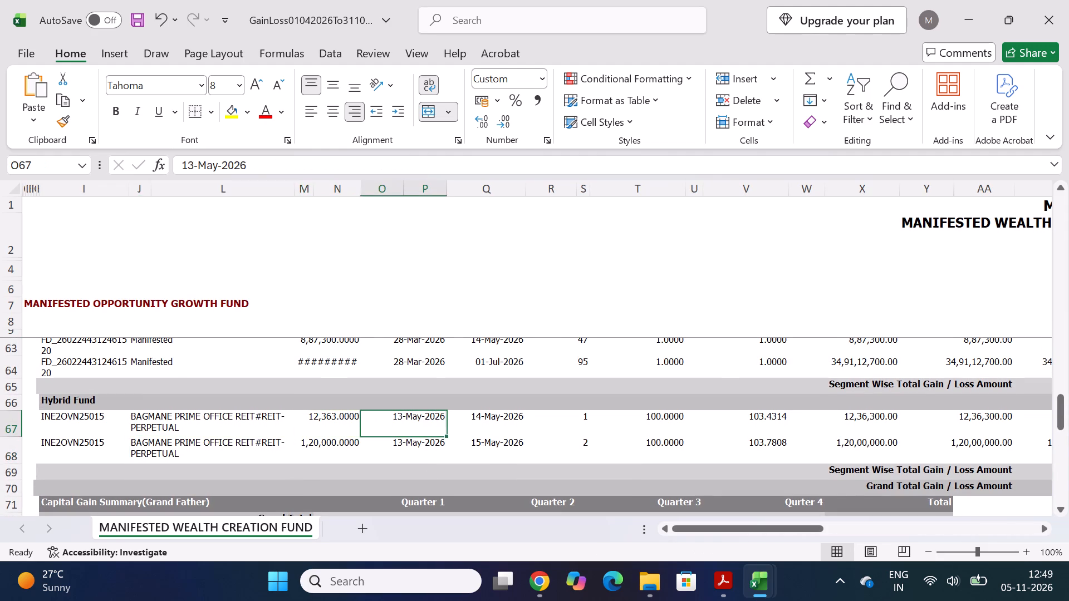
scroll(410, 418, up, 1)
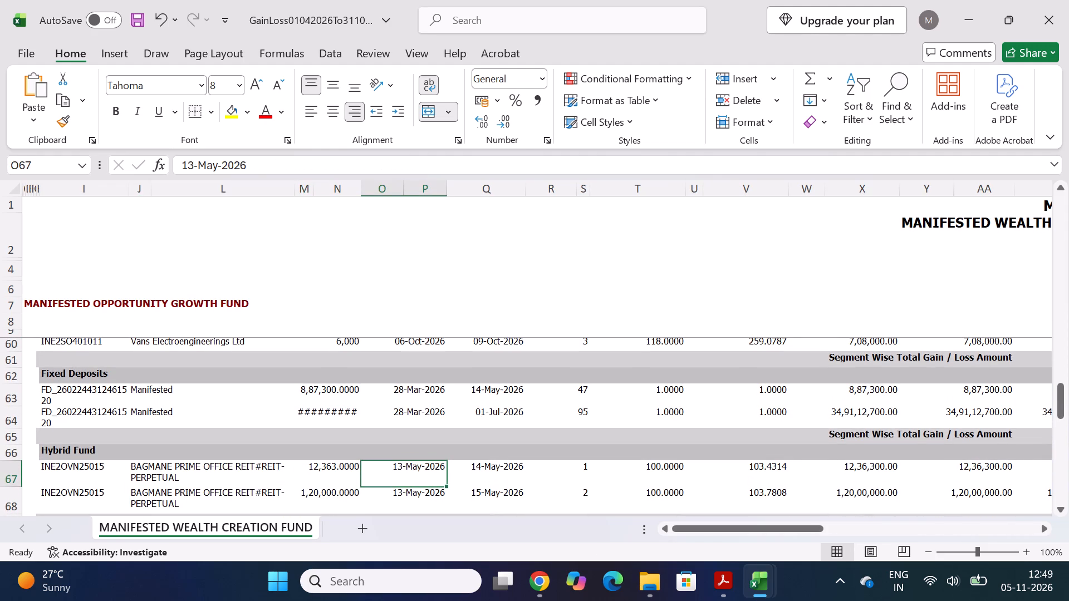
double_click(361, 187)
drag(359, 191, 367, 194)
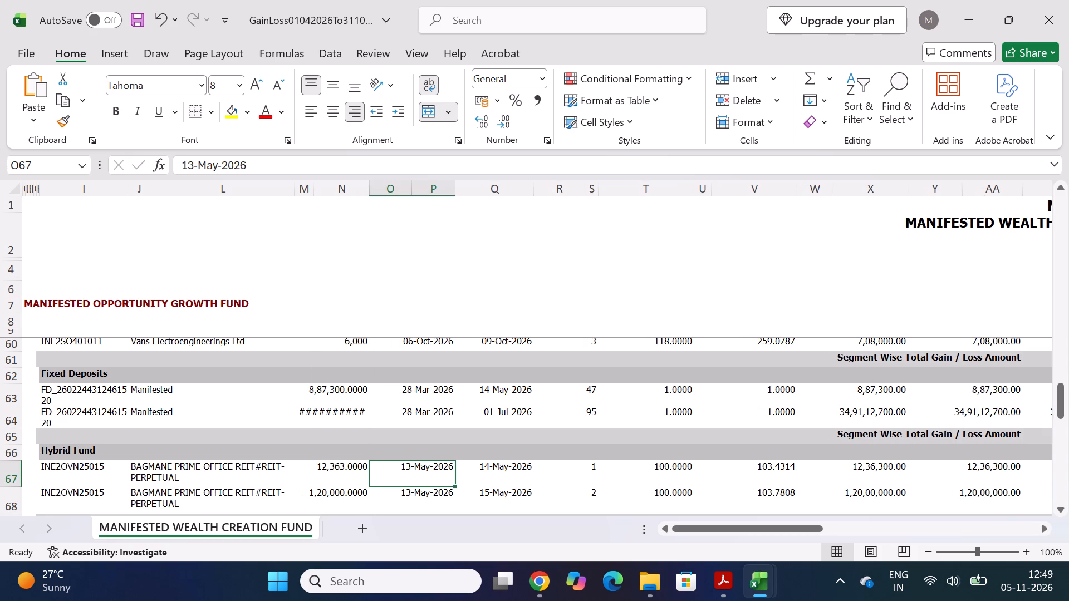
drag(314, 184, 313, 185)
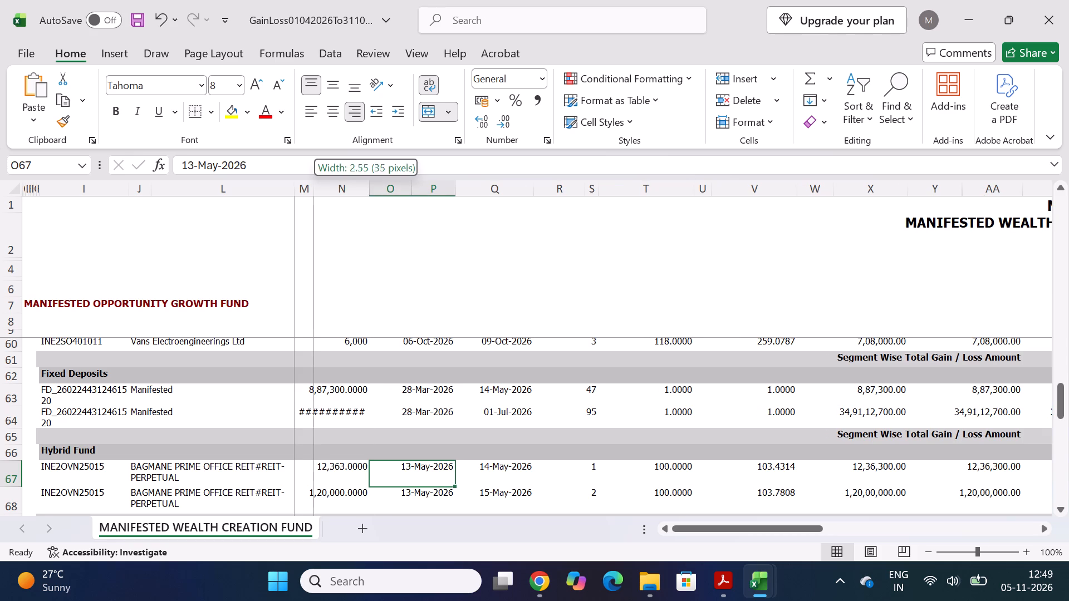
drag(313, 185, 322, 189)
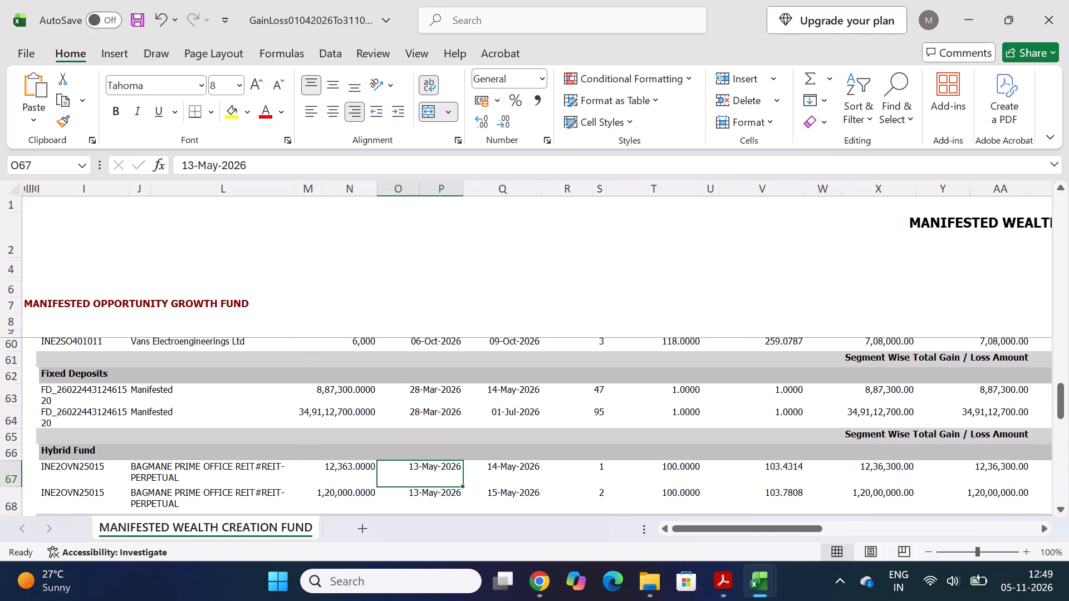
Examine the second Fixed Deposits entry in row 64 across its sale date, purchase and sale values, and gain/loss columns.
click(369, 413)
key(Right)
key(Right)
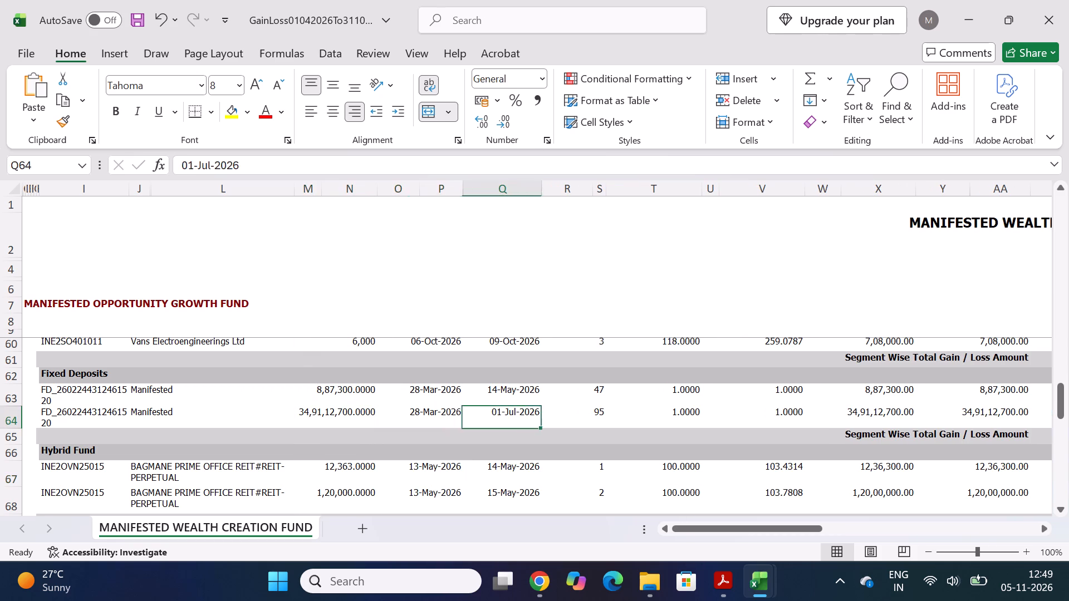
key(Right)
key(Right)
key(Right)
key(Right)
key(Right)
key(Right)
key(Right)
key(Right)
key(Right)
key(Right)
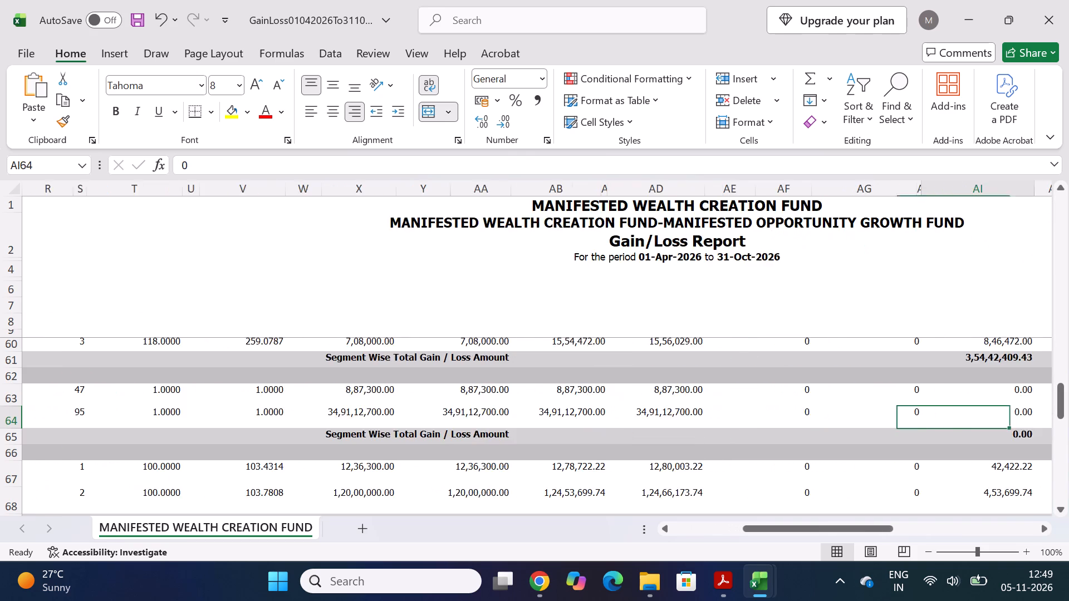
key(Right)
key(Right)
key(Right)
key(Right)
key(Right)
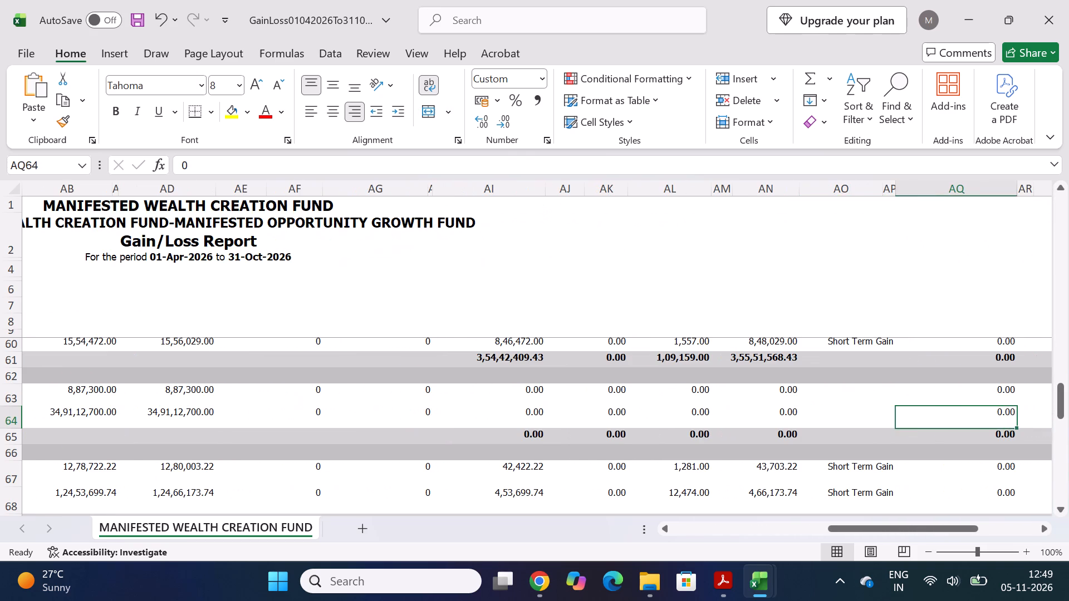
Check the gain/loss and STT column headings above the equity entries against the segment's total row 61.
key(Left)
key(Left)
key(Left)
key(Up)
key(Up)
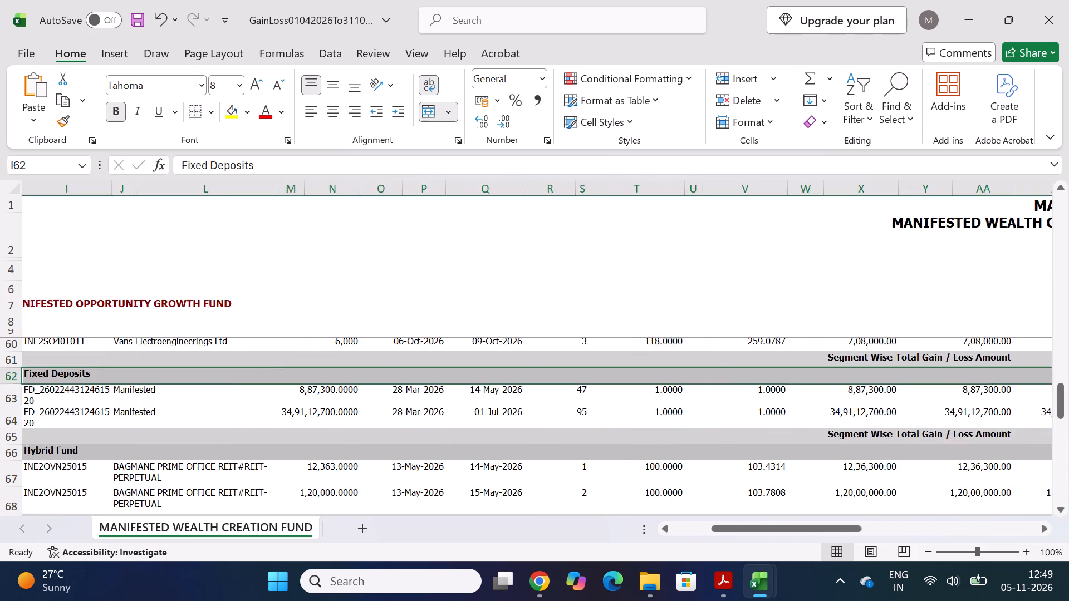
key(Up)
scroll(369, 413, up, 3)
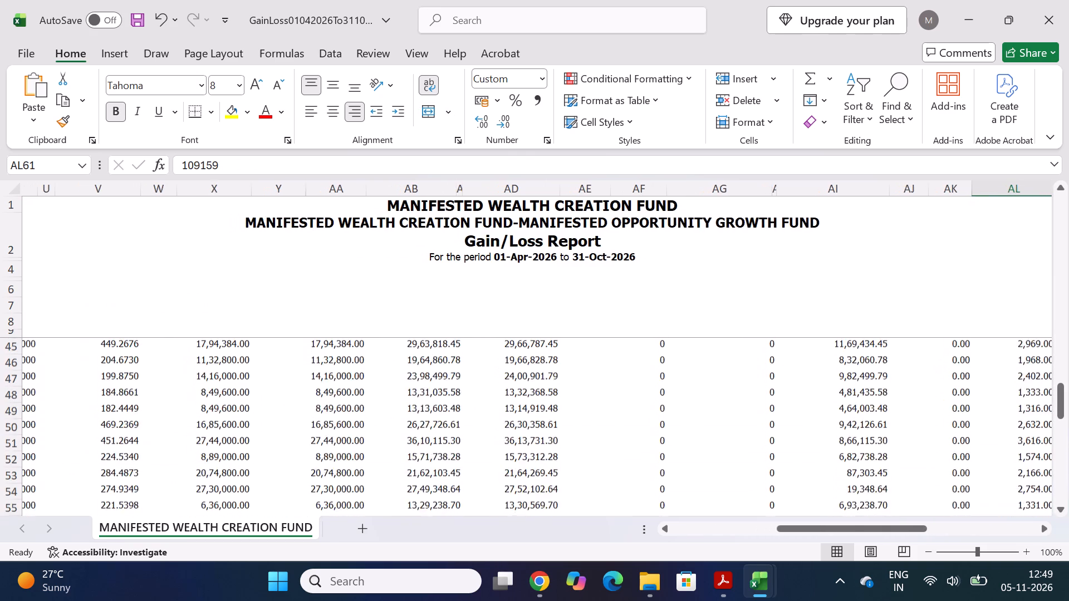
scroll(369, 413, left, 3)
scroll(369, 413, up, 6)
scroll(369, 413, down, 1)
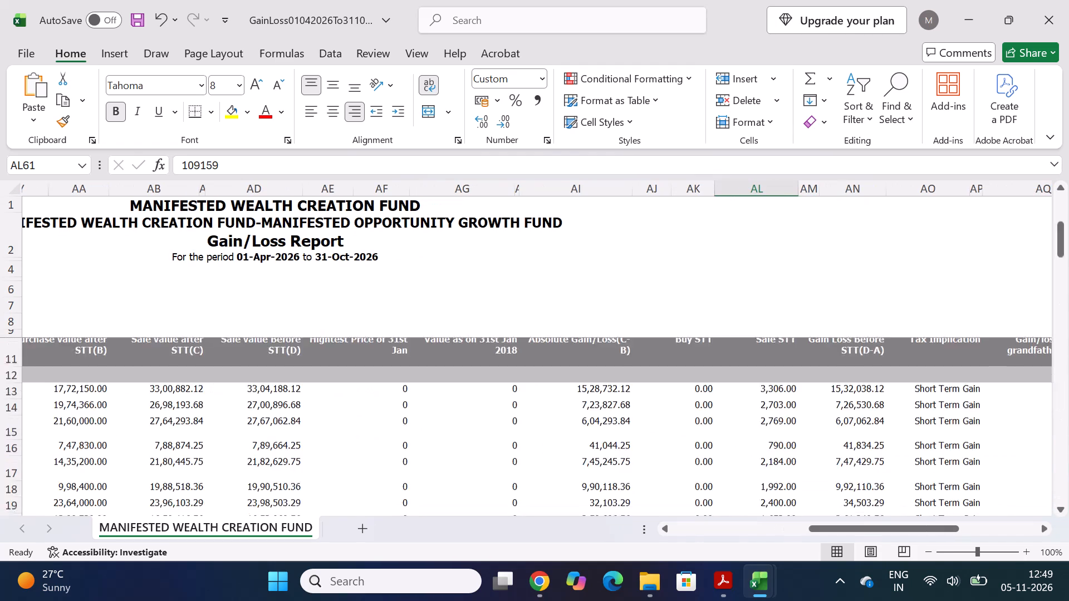
scroll(369, 413, down, 4)
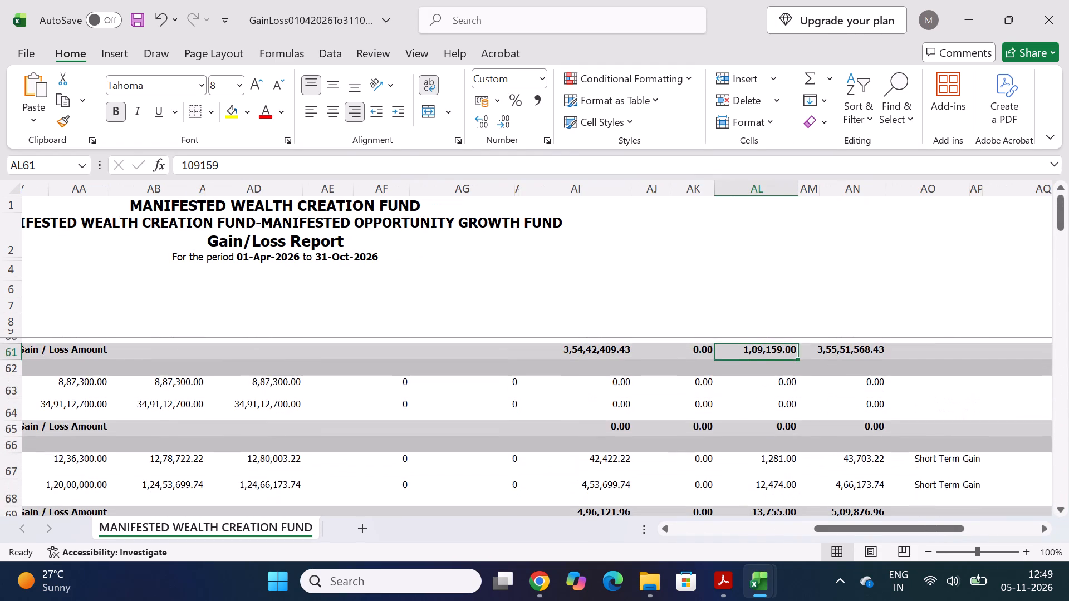
scroll(369, 413, down, 2)
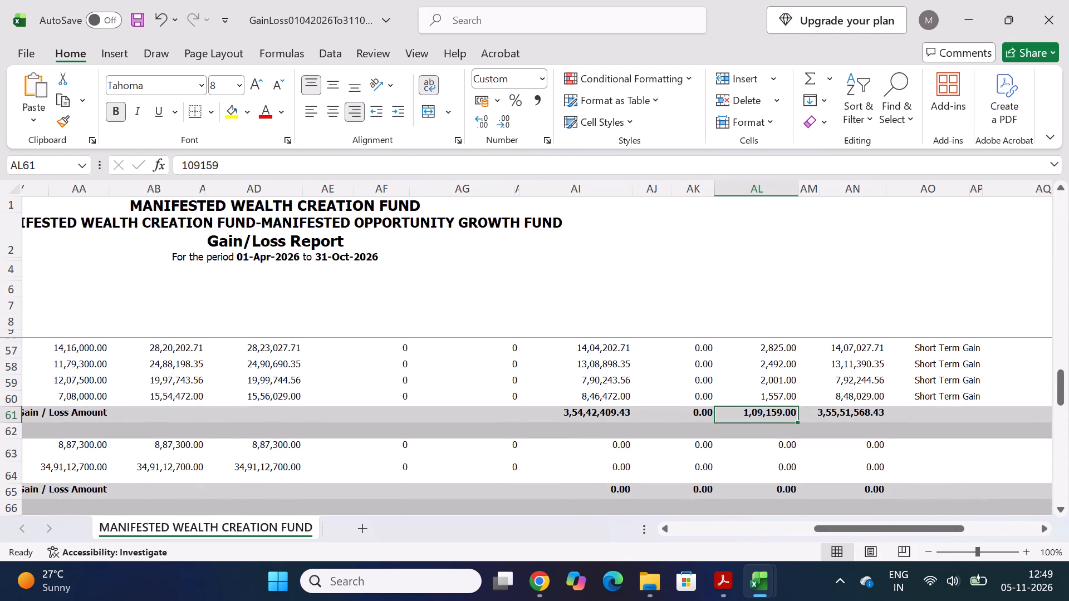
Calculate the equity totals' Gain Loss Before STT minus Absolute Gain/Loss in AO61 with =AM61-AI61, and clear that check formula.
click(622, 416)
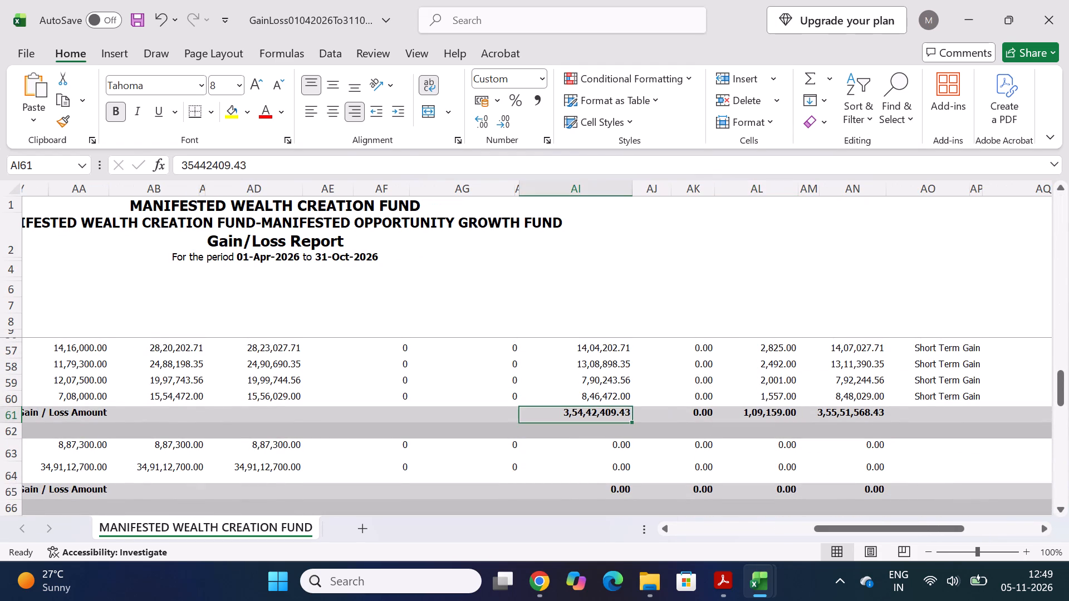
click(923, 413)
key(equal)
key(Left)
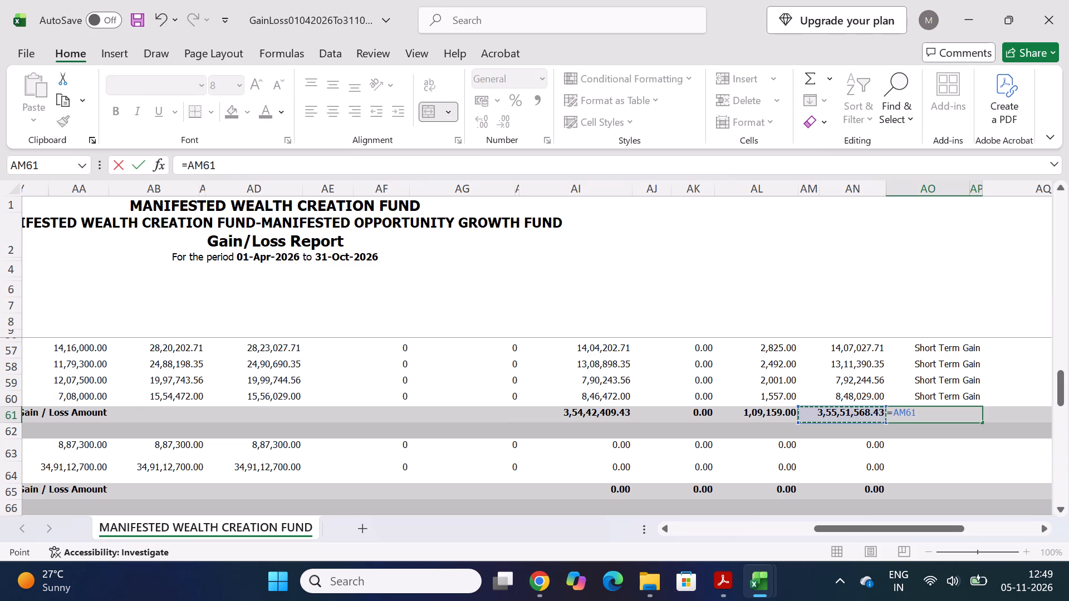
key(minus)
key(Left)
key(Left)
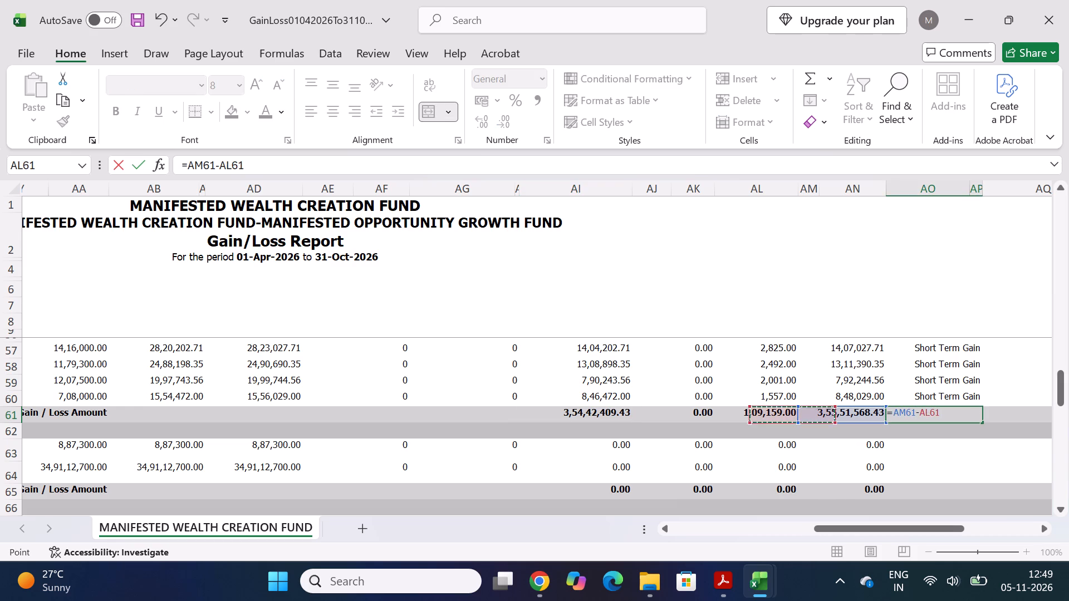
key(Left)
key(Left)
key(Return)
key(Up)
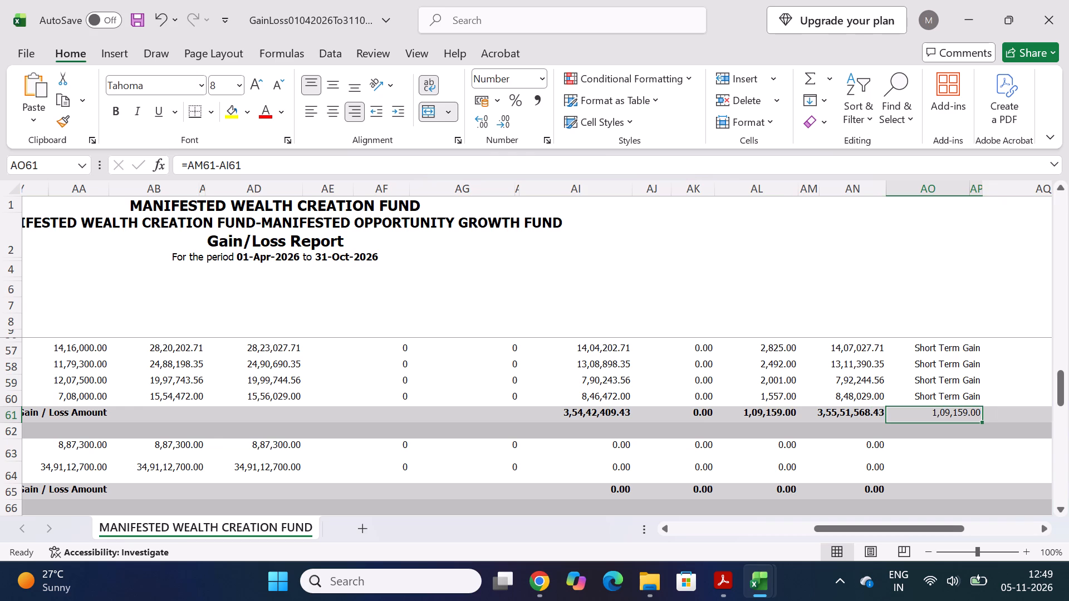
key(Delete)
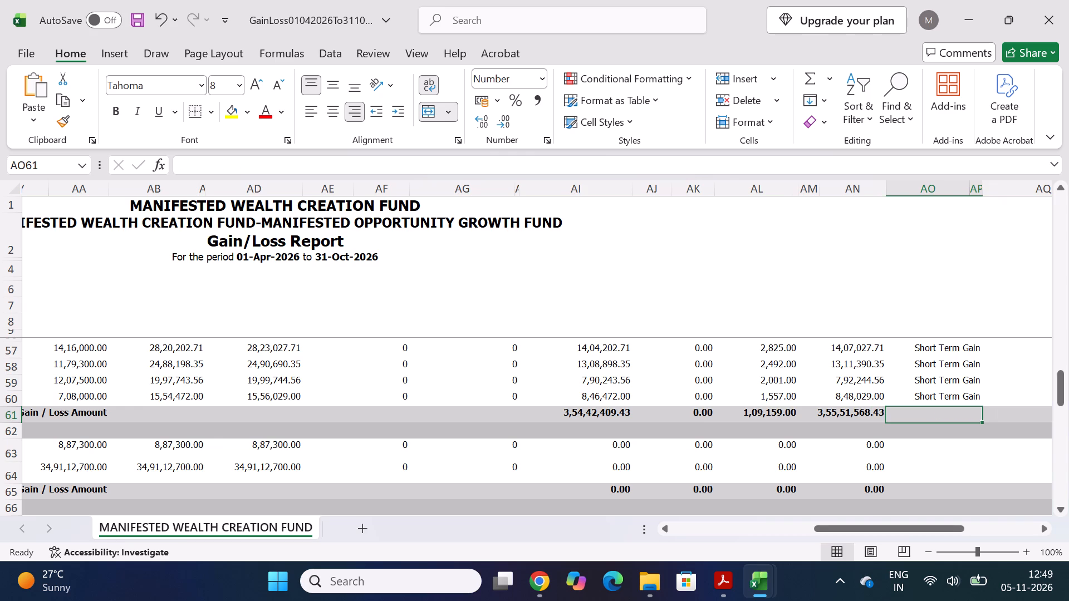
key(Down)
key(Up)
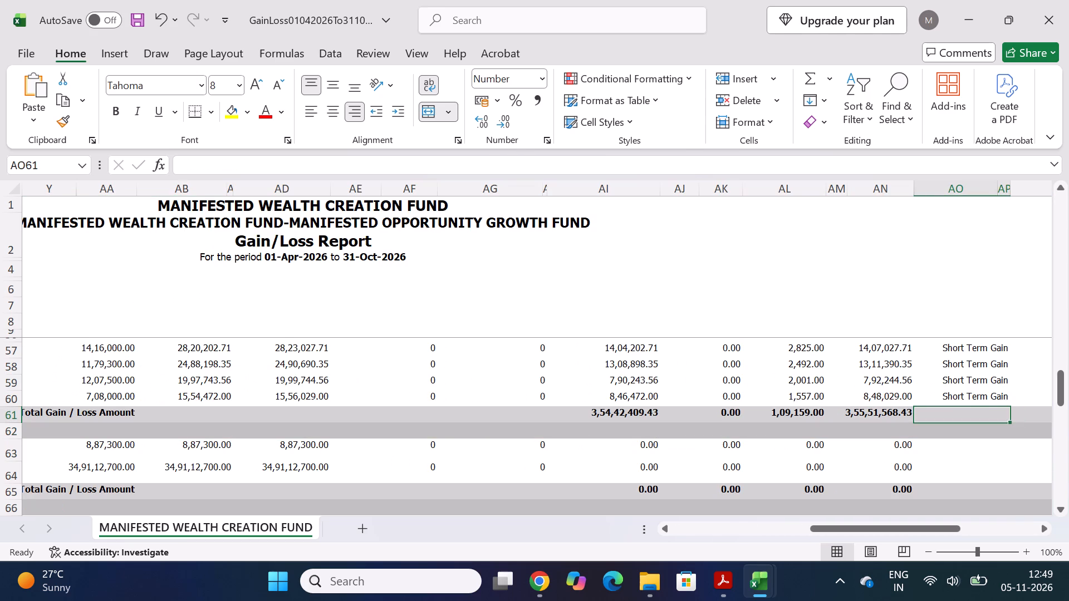
Enlarge rows 56 and 57 to fit the full Shanti Inorganics and Spectraa Technology Solutions names in the equity segment.
scroll(923, 413, right, 7)
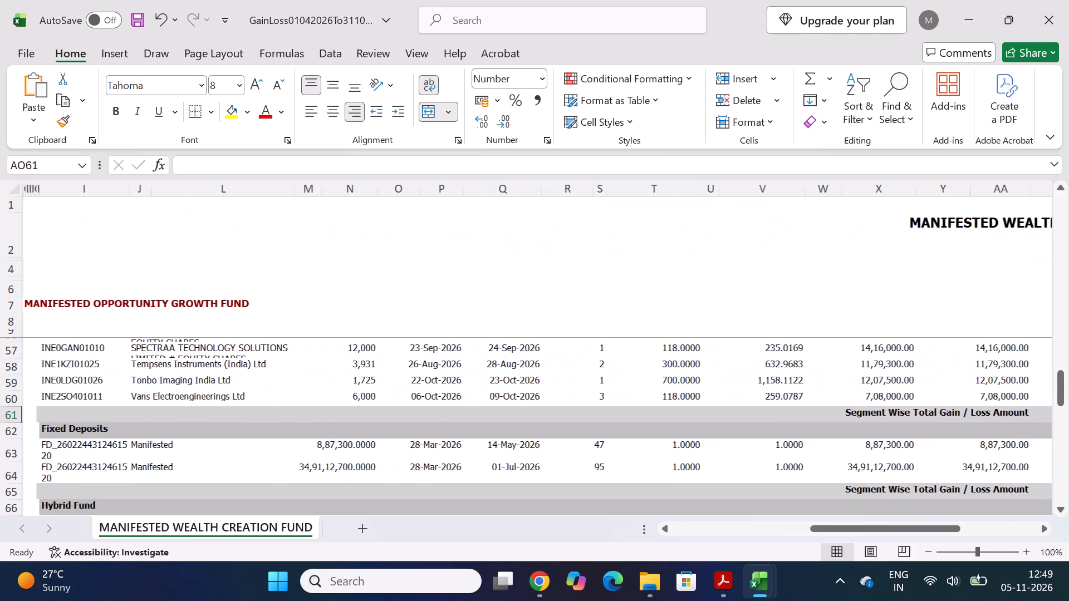
click(746, 414)
key(shift+space)
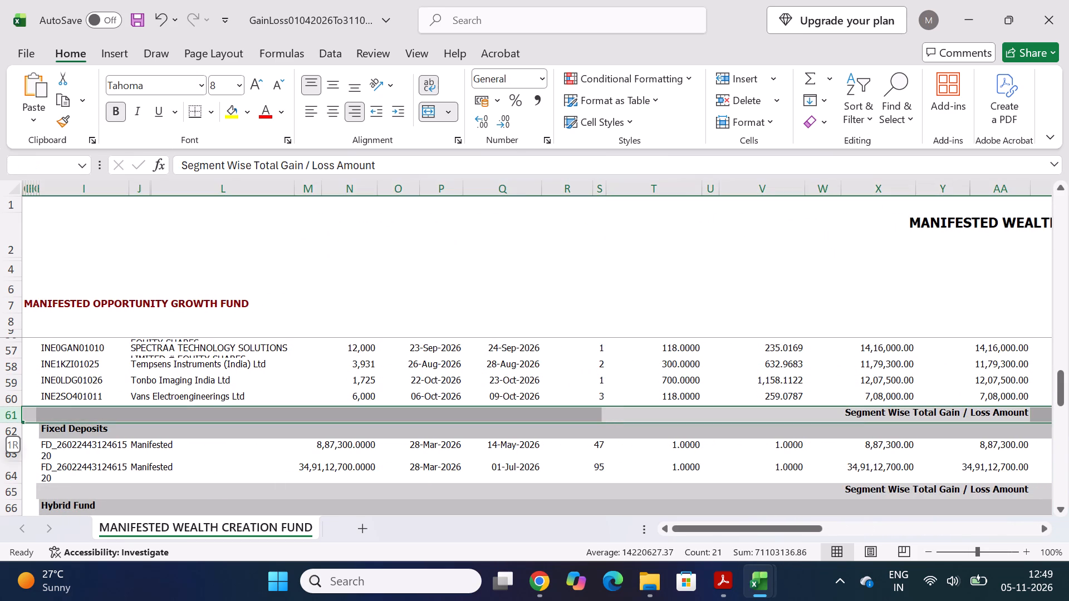
scroll(746, 414, up, 1)
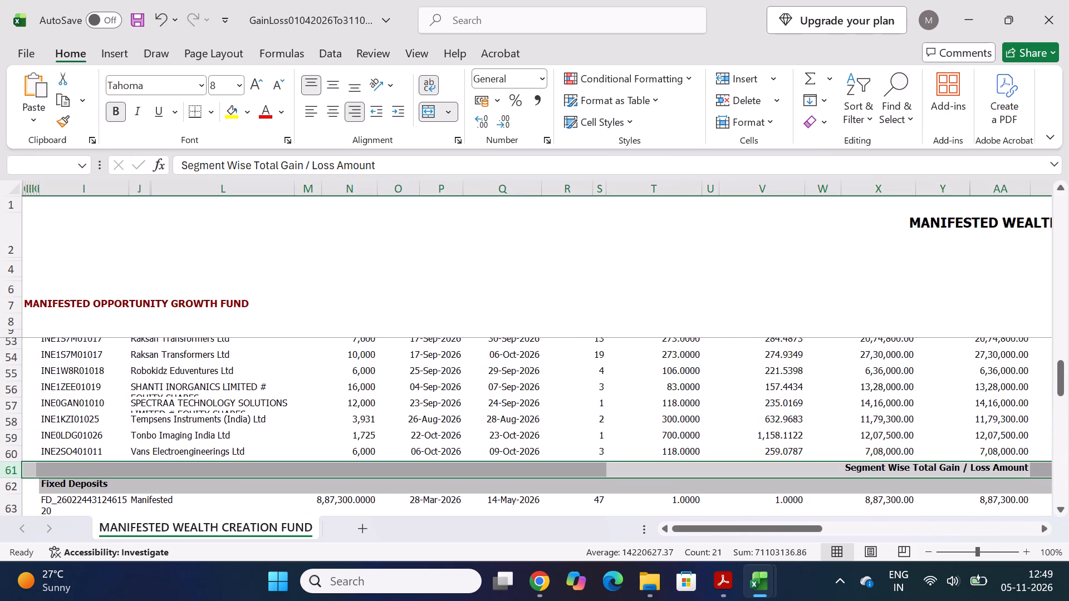
double_click(13, 414)
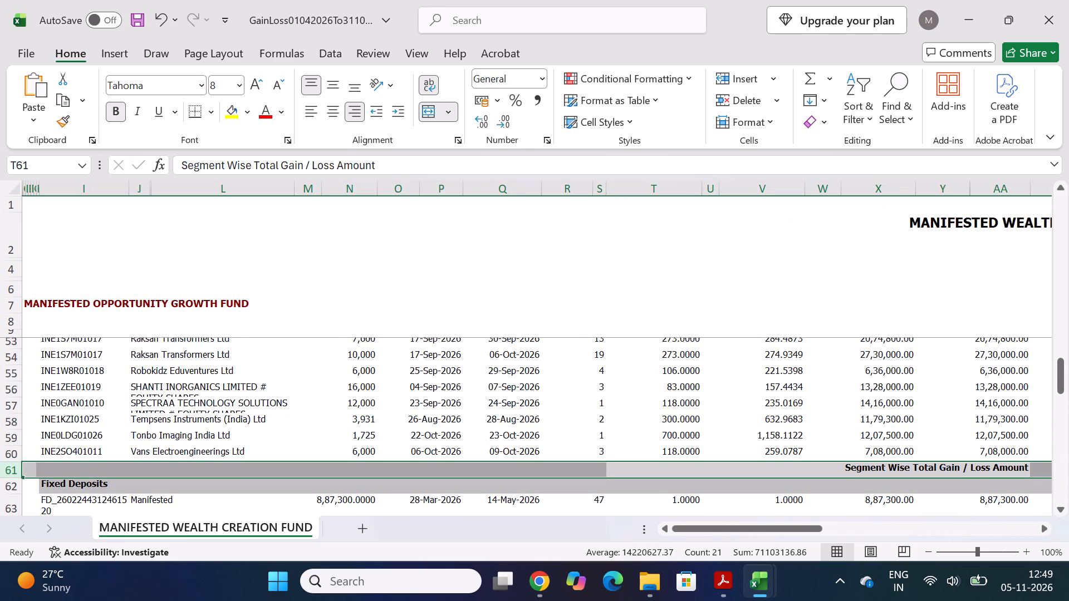
click(13, 414)
drag(13, 414, 13, 424)
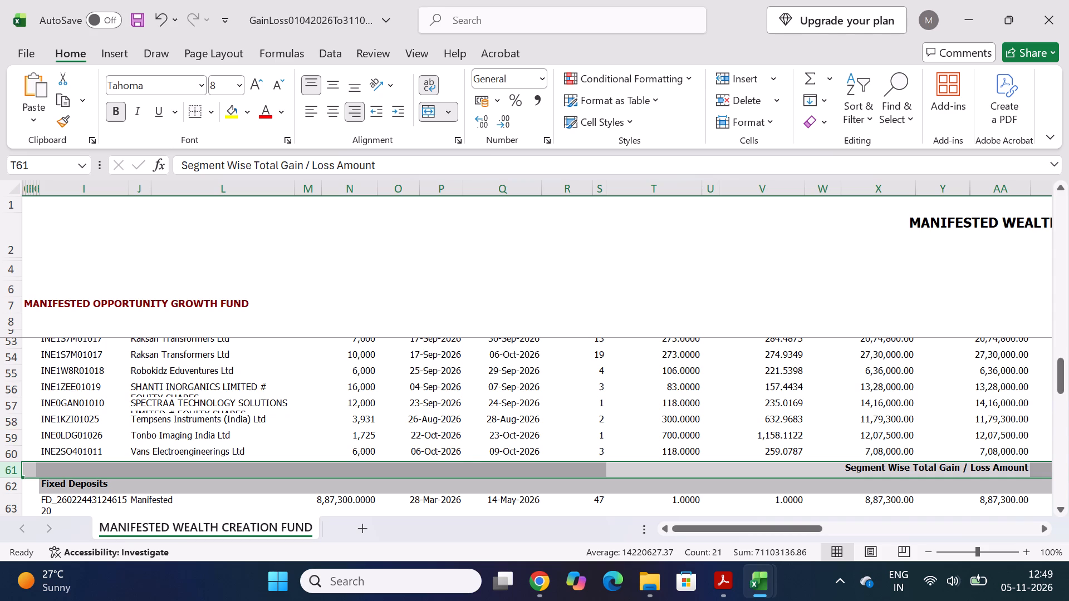
drag(16, 412, 12, 440)
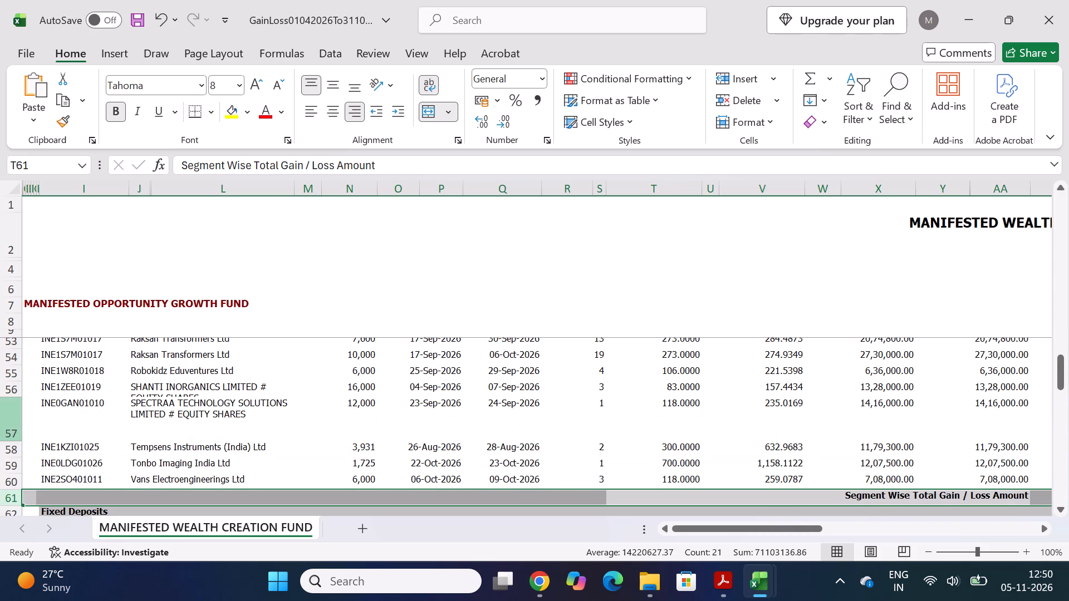
key(ctrl+z)
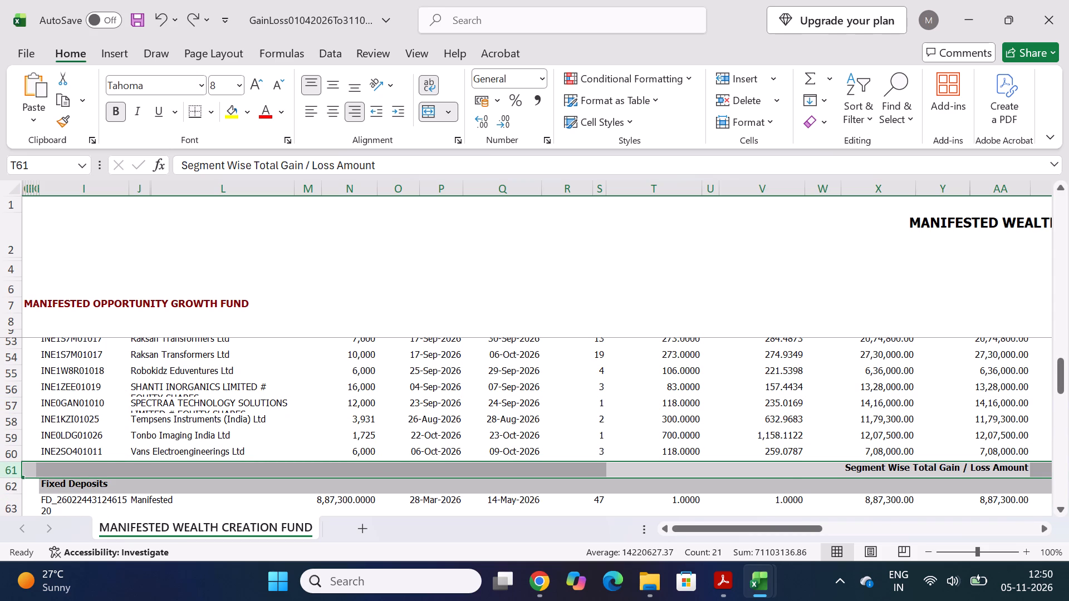
drag(16, 398, 17, 404)
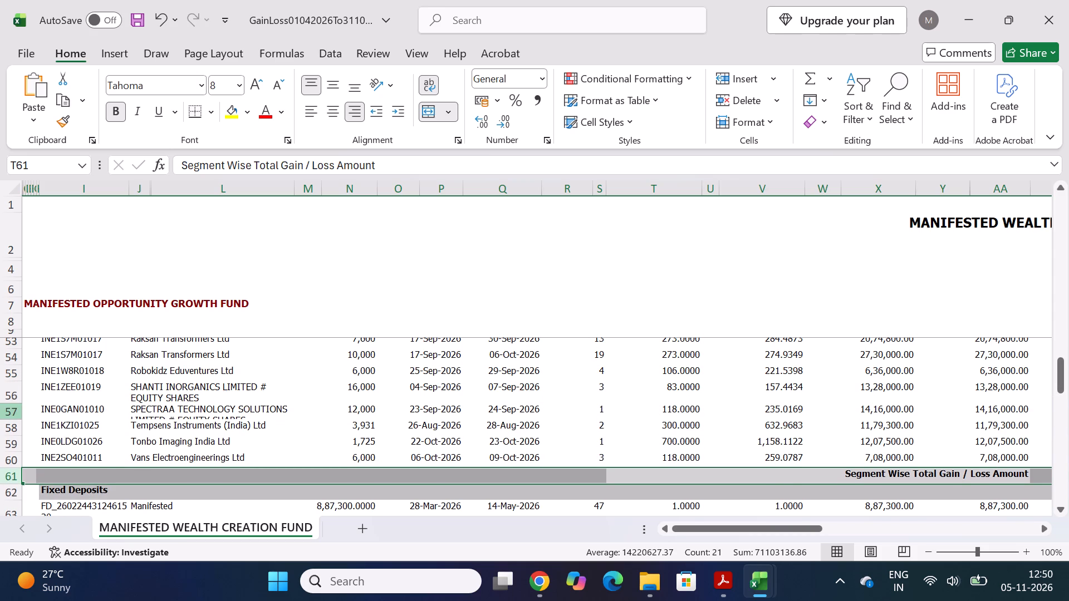
click(14, 423)
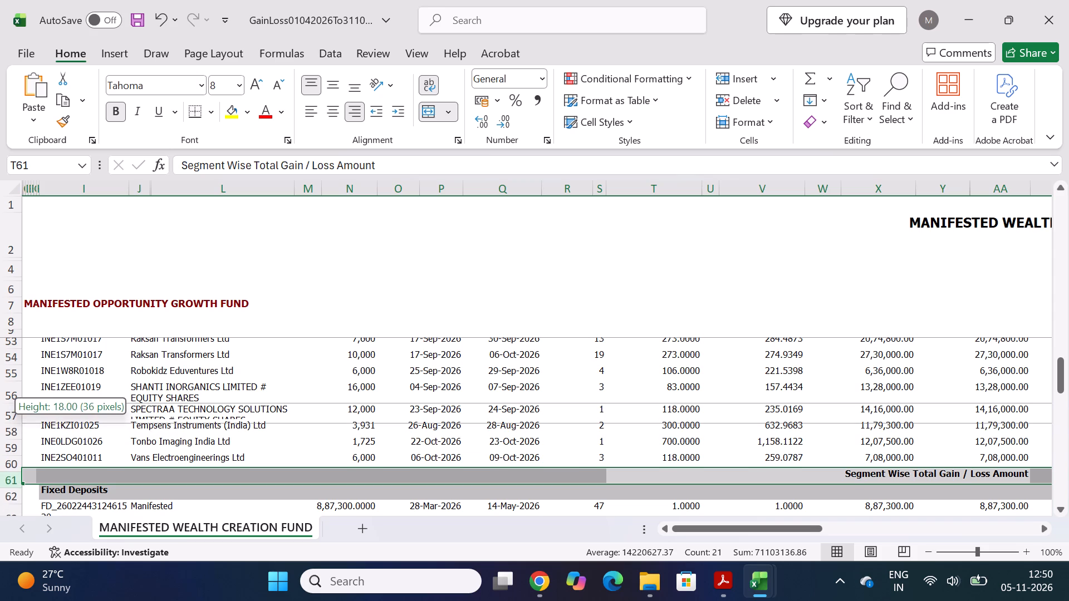
drag(13, 425, 13, 427)
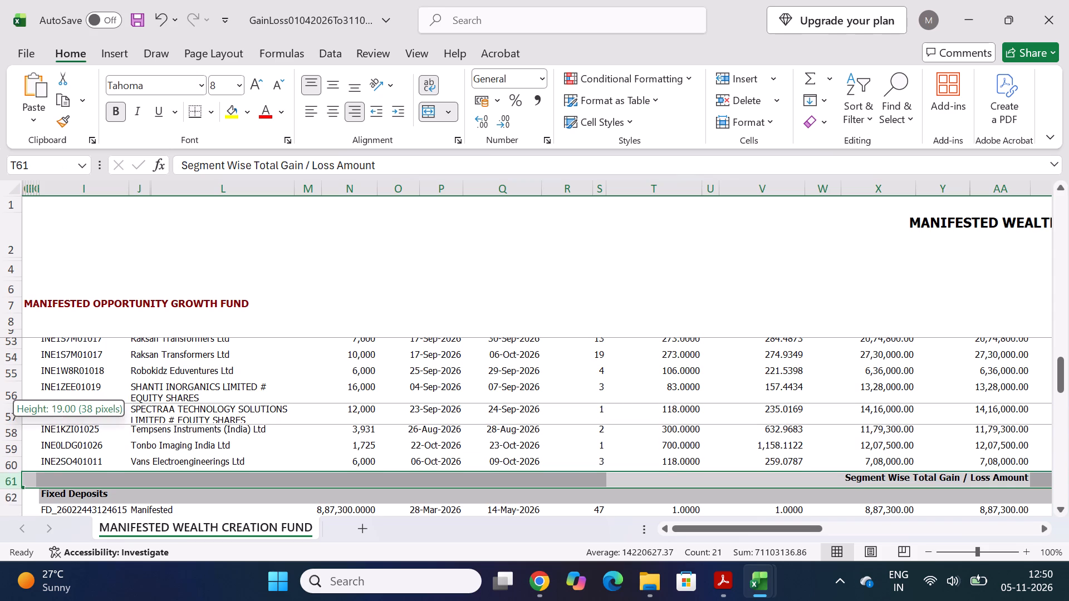
drag(13, 427, 13, 430)
click(220, 433)
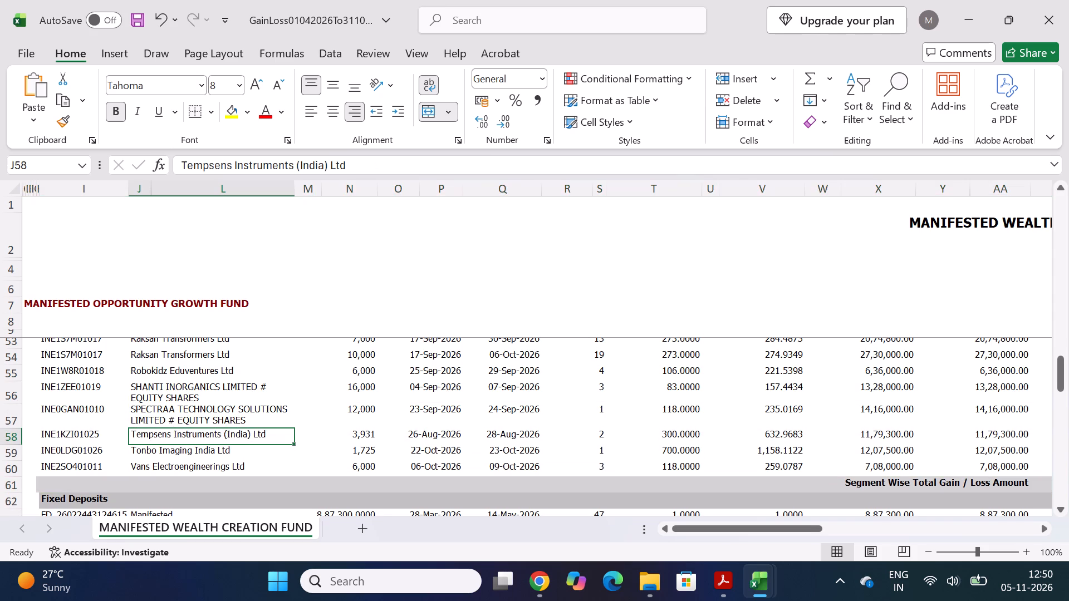
Examine the equity segment's entries from row 57 up to the column headings, and go back down the list.
scroll(338, 437, up, 1)
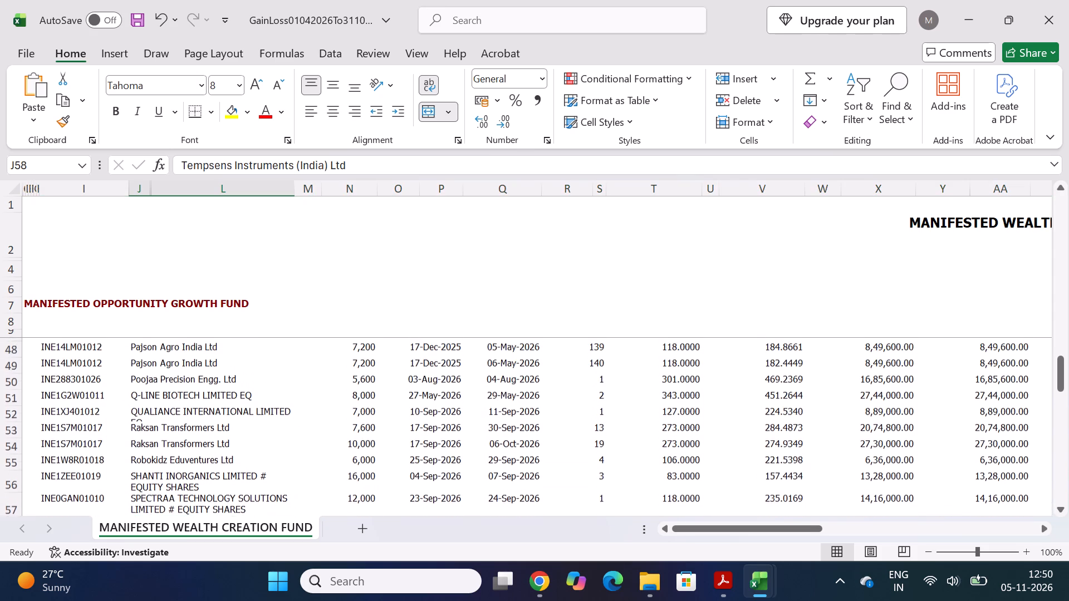
scroll(338, 437, up, 7)
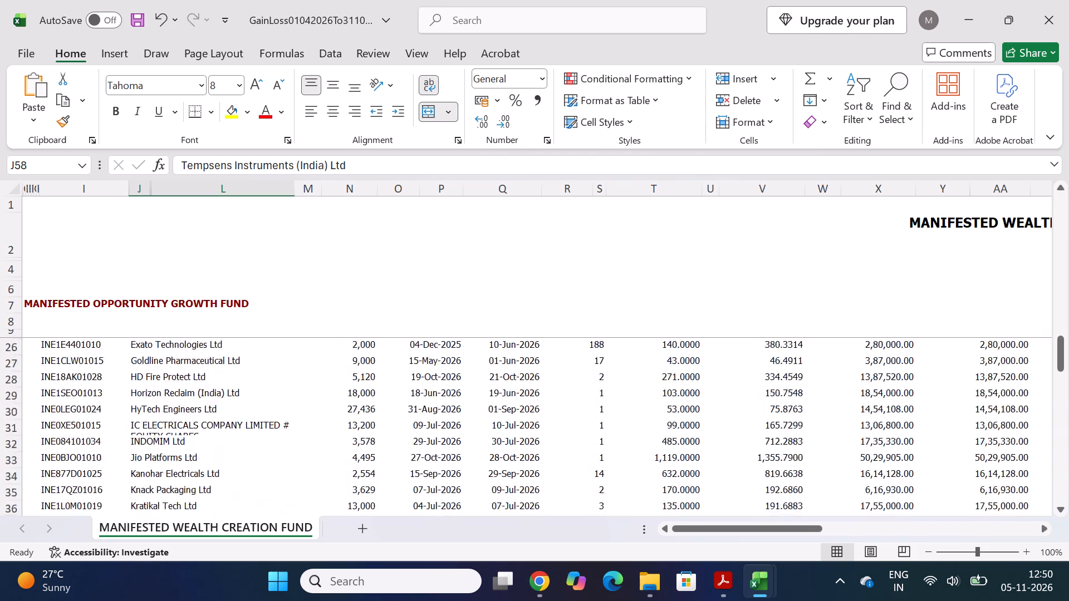
scroll(338, 437, up, 1)
scroll(338, 437, down, 1)
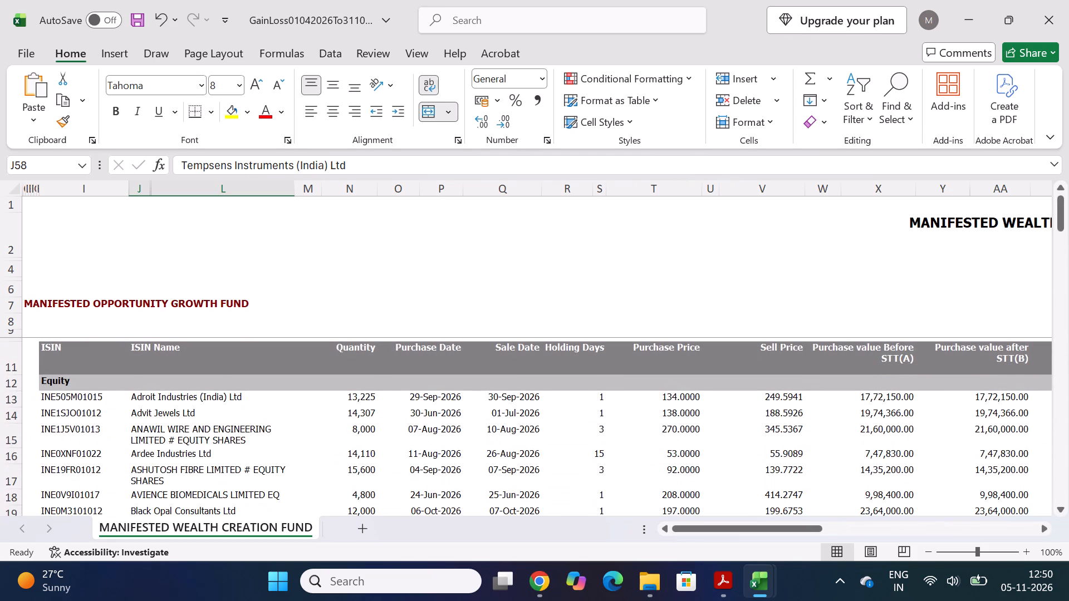
scroll(338, 437, down, 3)
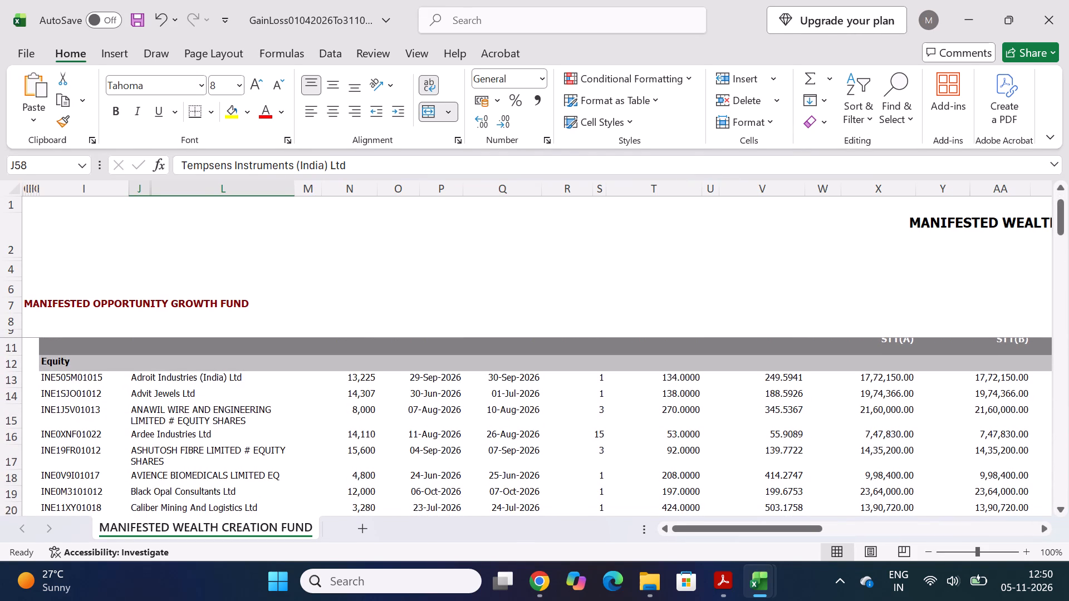
Examine the equity segment's securities, purchase and sale dates, prices and purchase values down the list, and recheck them from the column headings.
scroll(338, 437, right, 1)
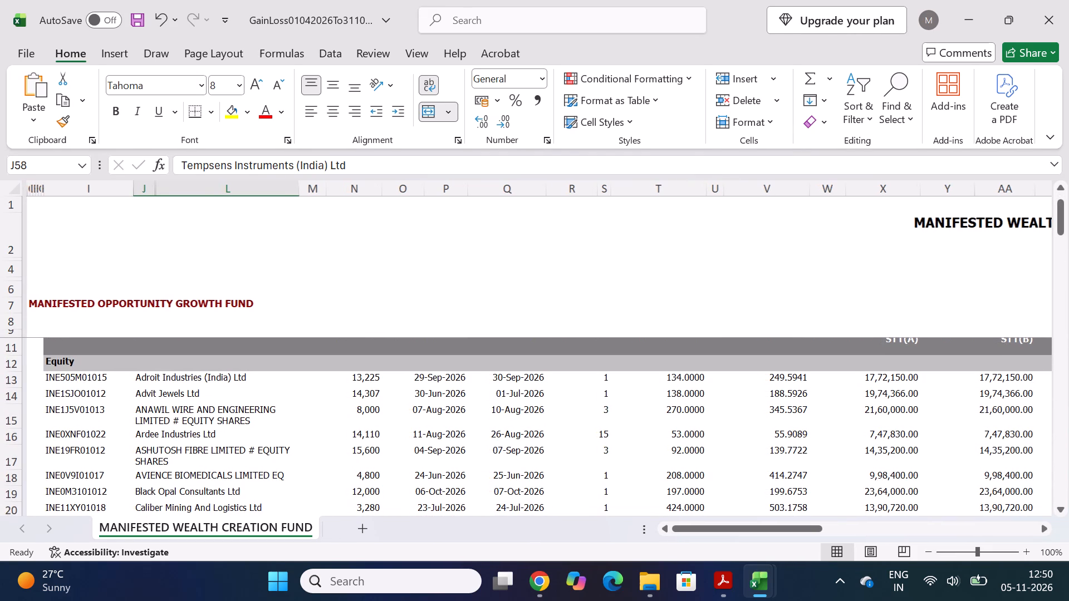
scroll(338, 437, right, 3)
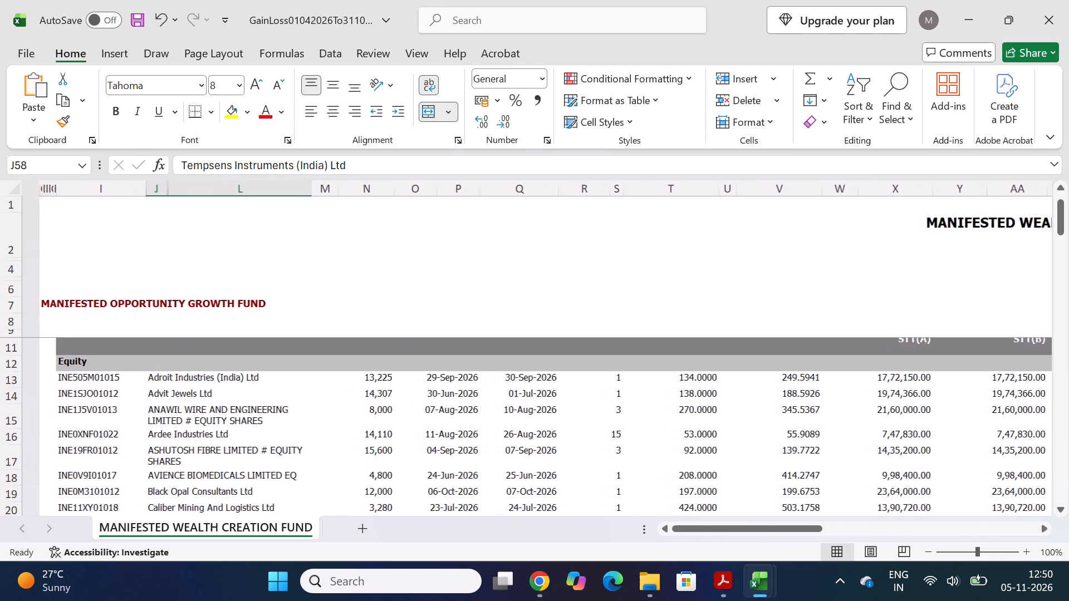
scroll(338, 437, right, 1)
scroll(338, 437, down, 4)
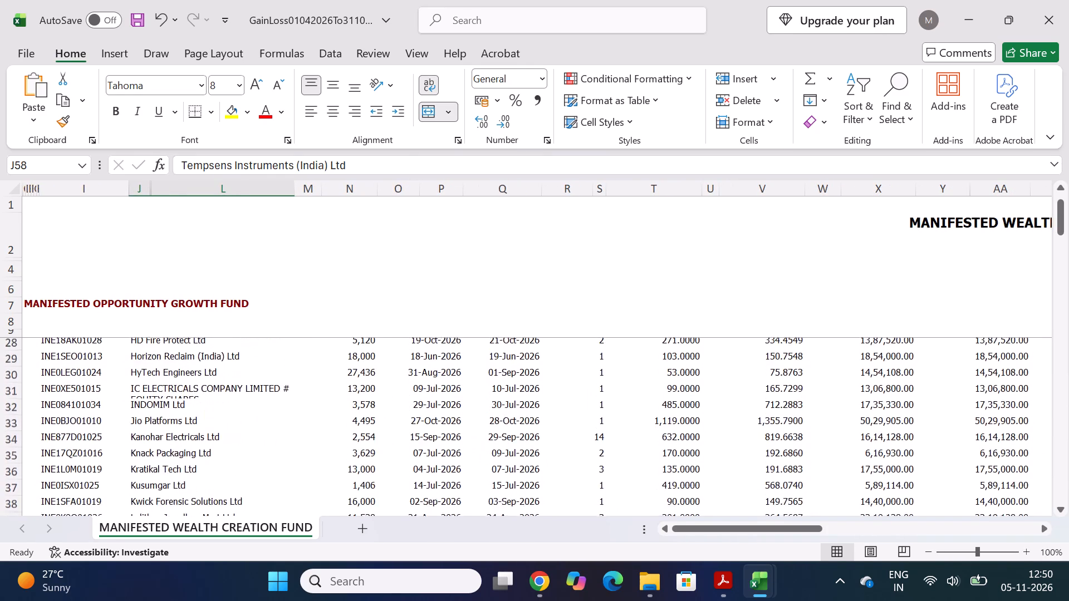
scroll(338, 437, down, 3)
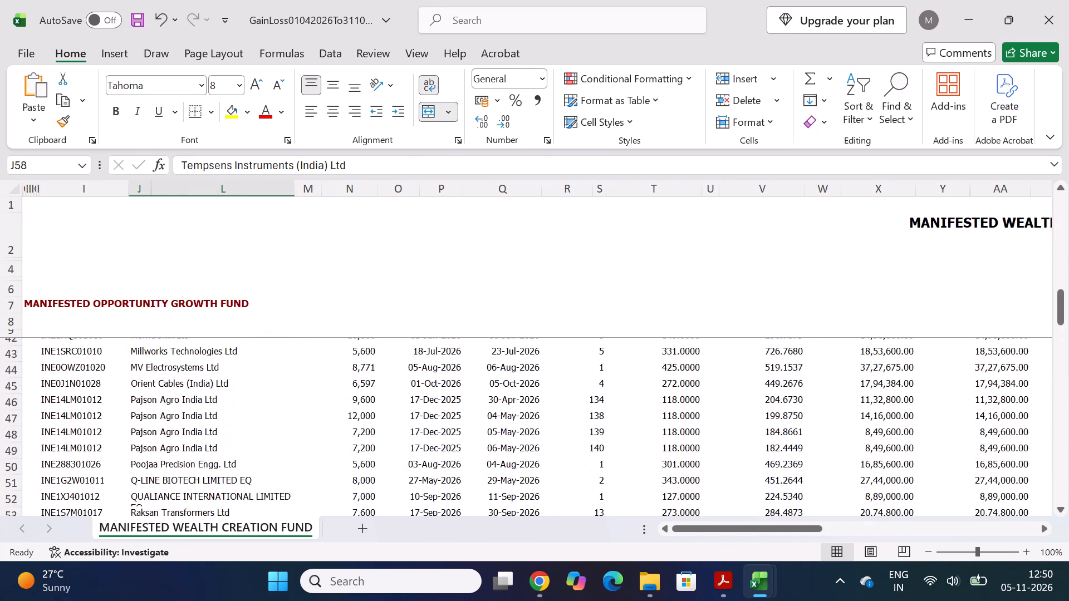
scroll(338, 437, down, 2)
scroll(338, 437, up, 8)
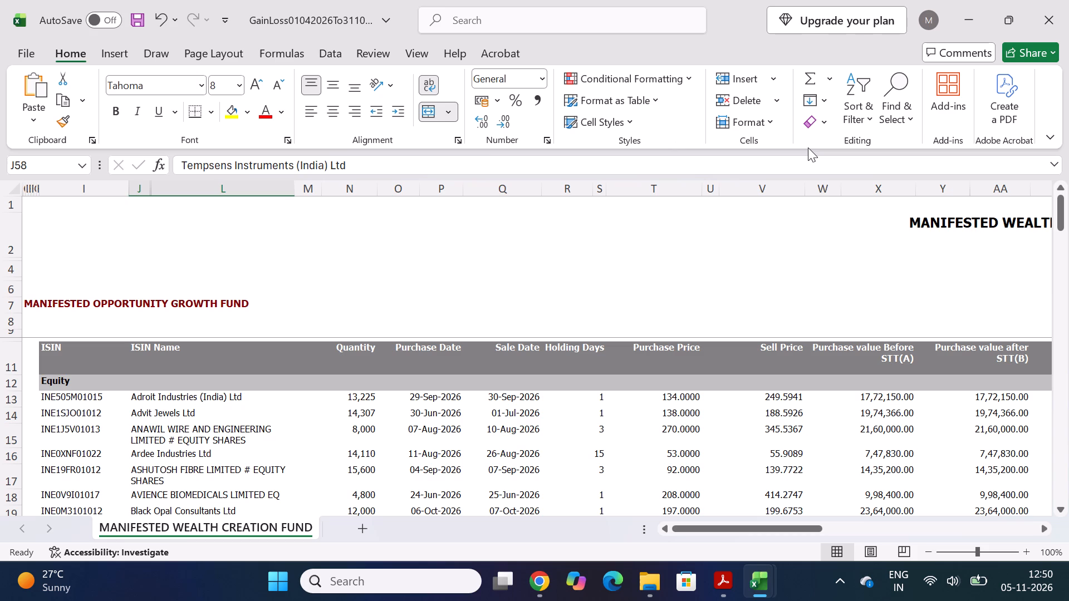
scroll(438, 422, down, 3)
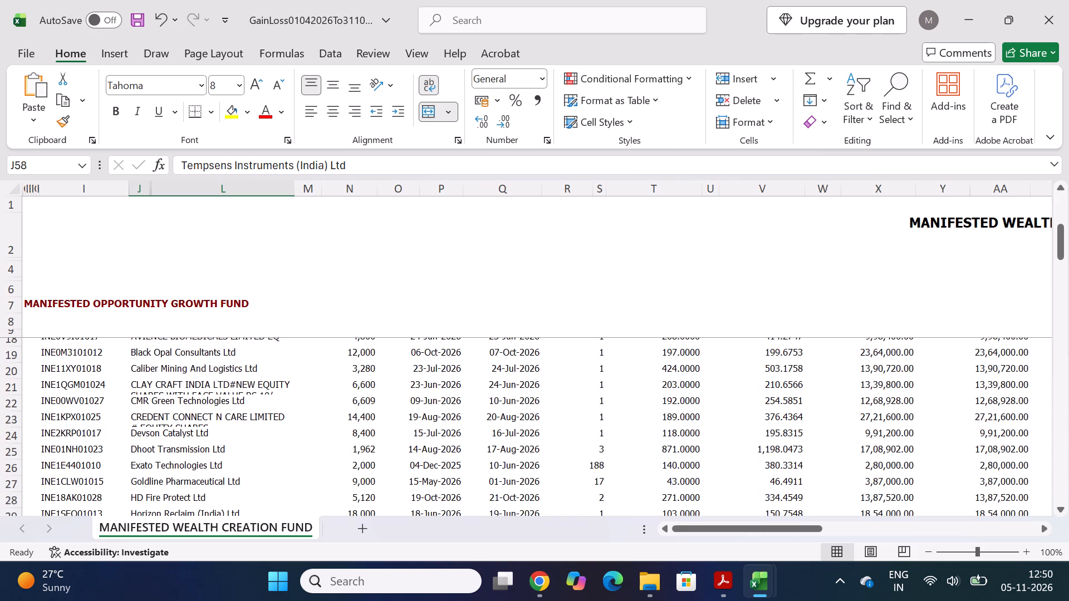
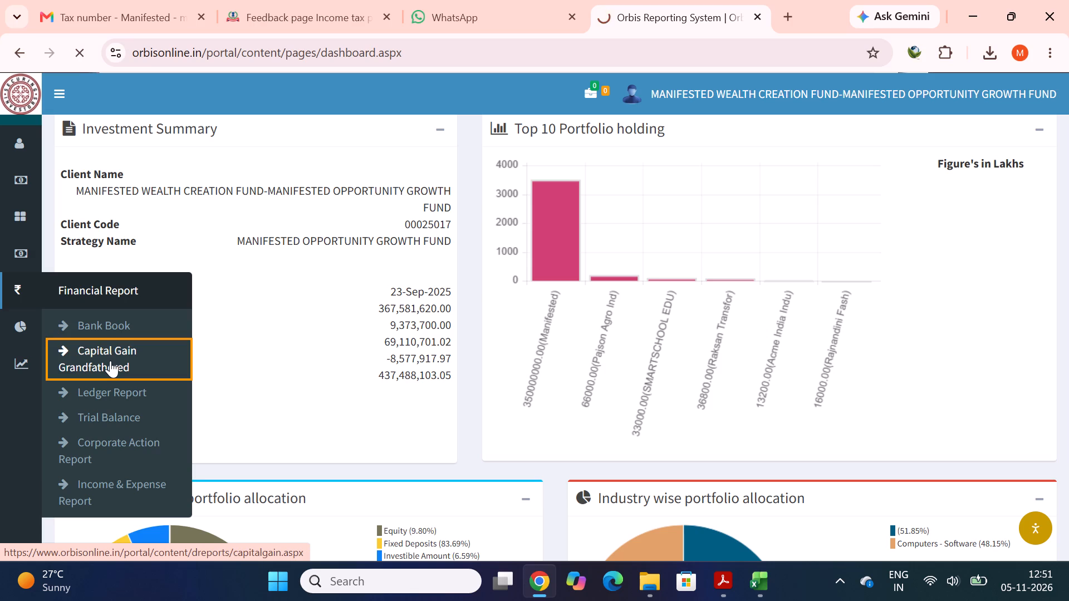
Generate the Capital Gain Grandfathered report for the period 01-Oct-2026 to 31-Oct-2026.
click(550, 241)
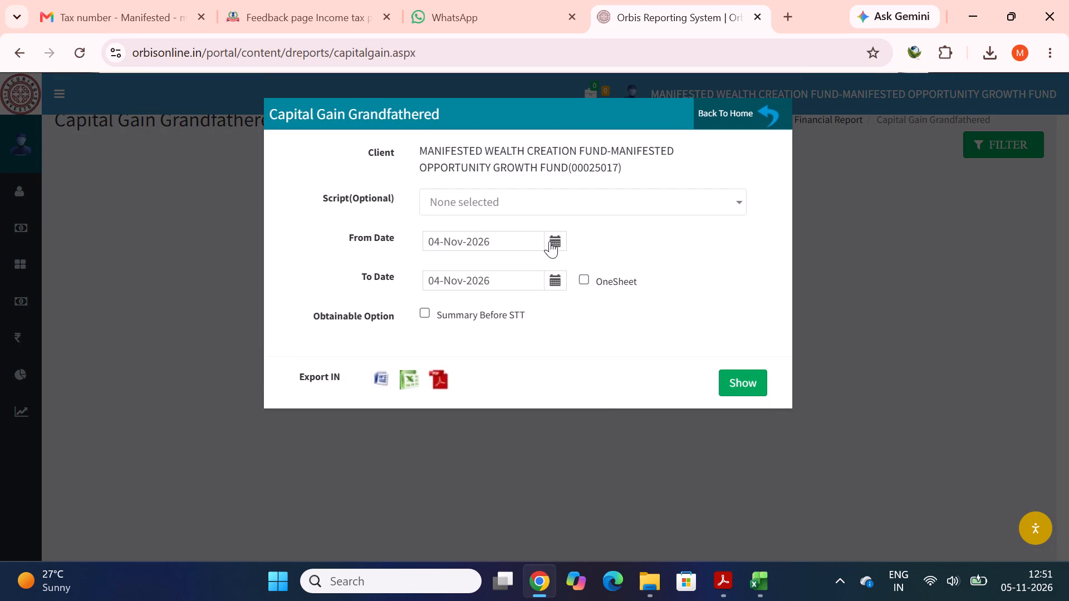
click(443, 270)
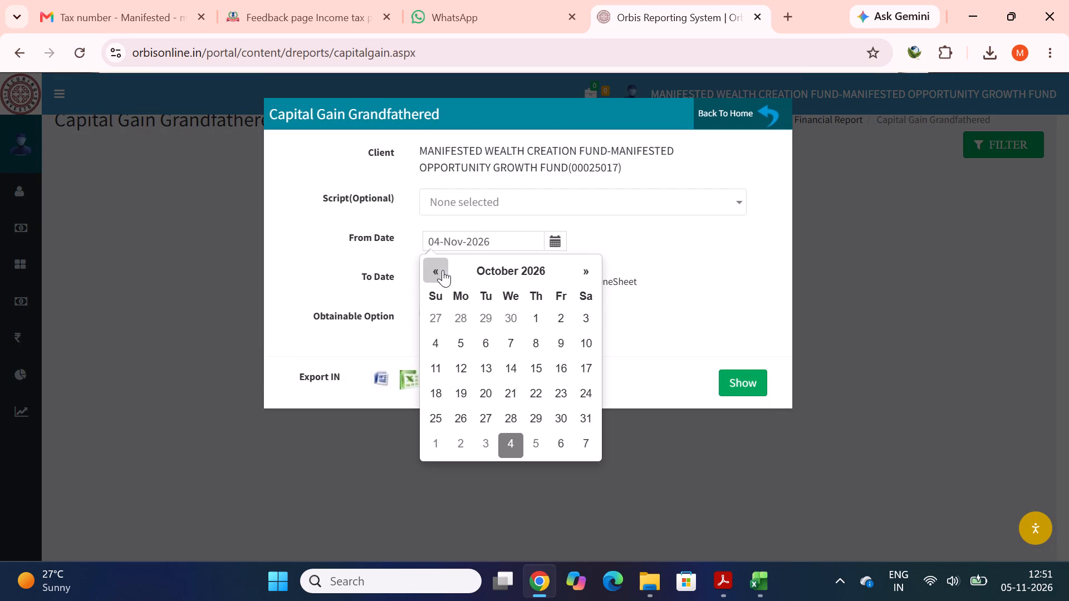
click(537, 323)
click(555, 280)
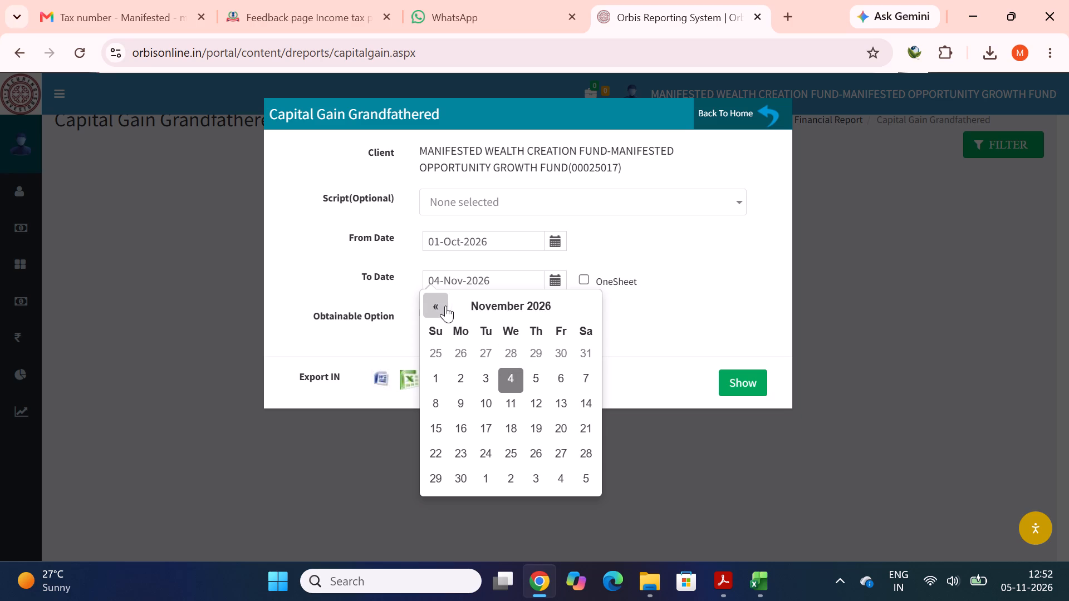
click(435, 303)
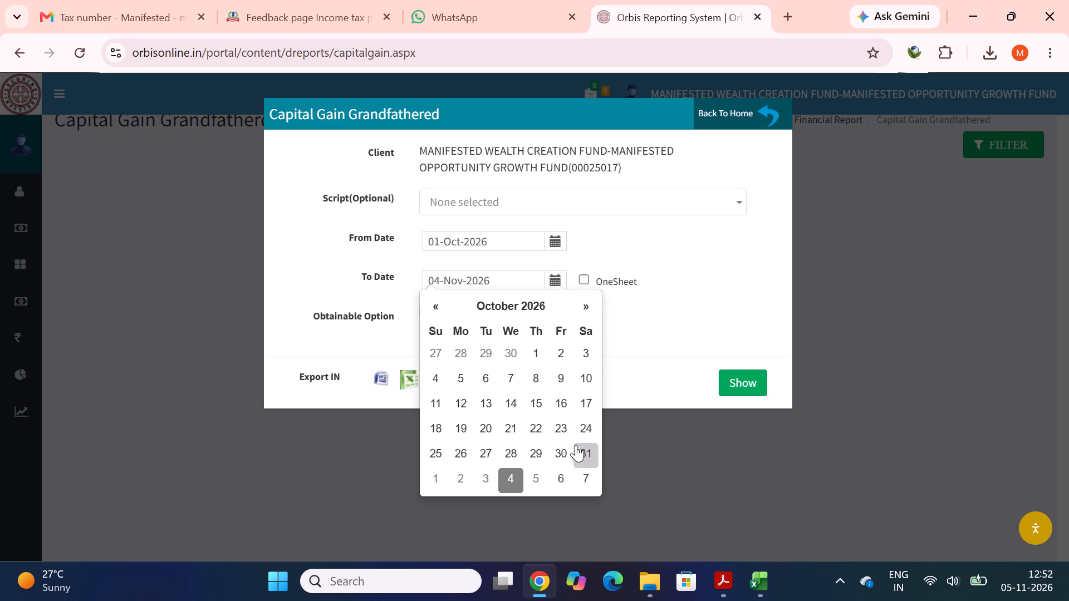
click(583, 450)
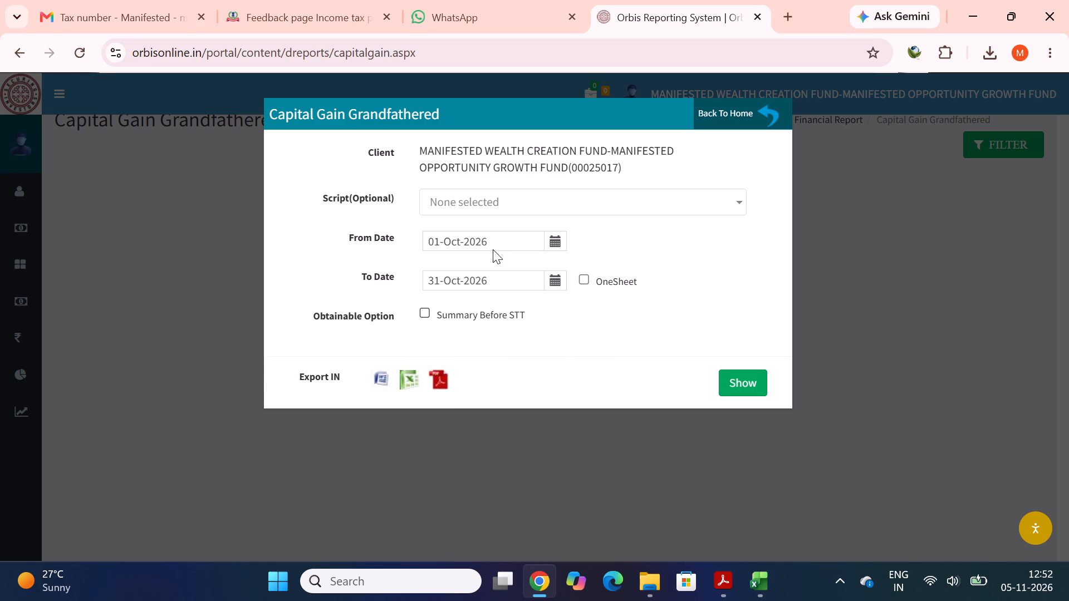
drag(535, 211, 557, 206)
click(557, 206)
click(733, 388)
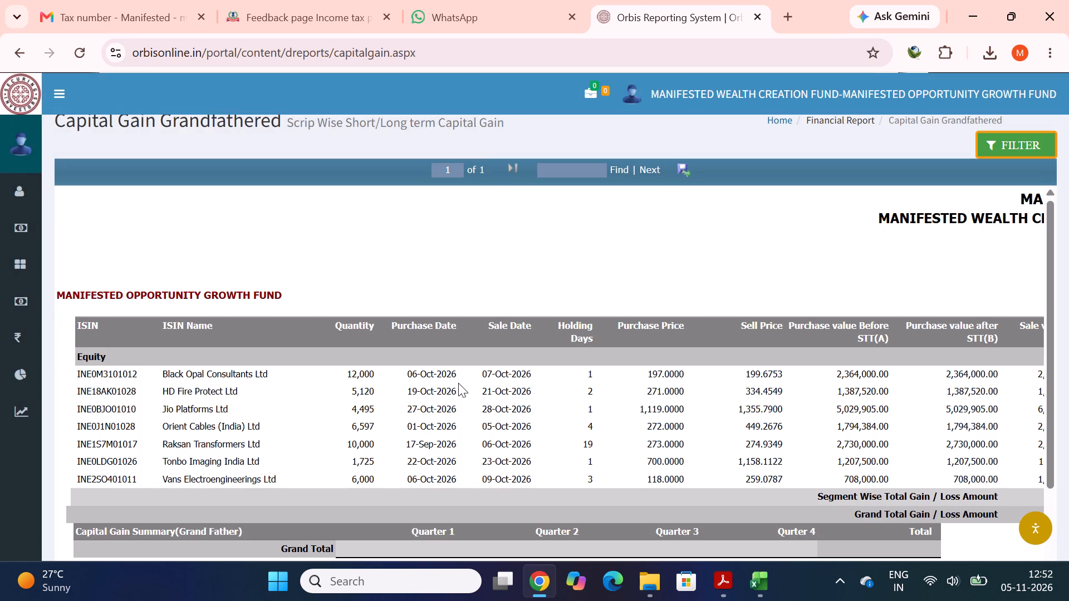
Examine the report's gain/loss and STT columns, and check the segment's Absolute Gain/Loss total against the 31-10-2026 computation sheet.
scroll(458, 383, down, 1)
scroll(458, 383, left, 3)
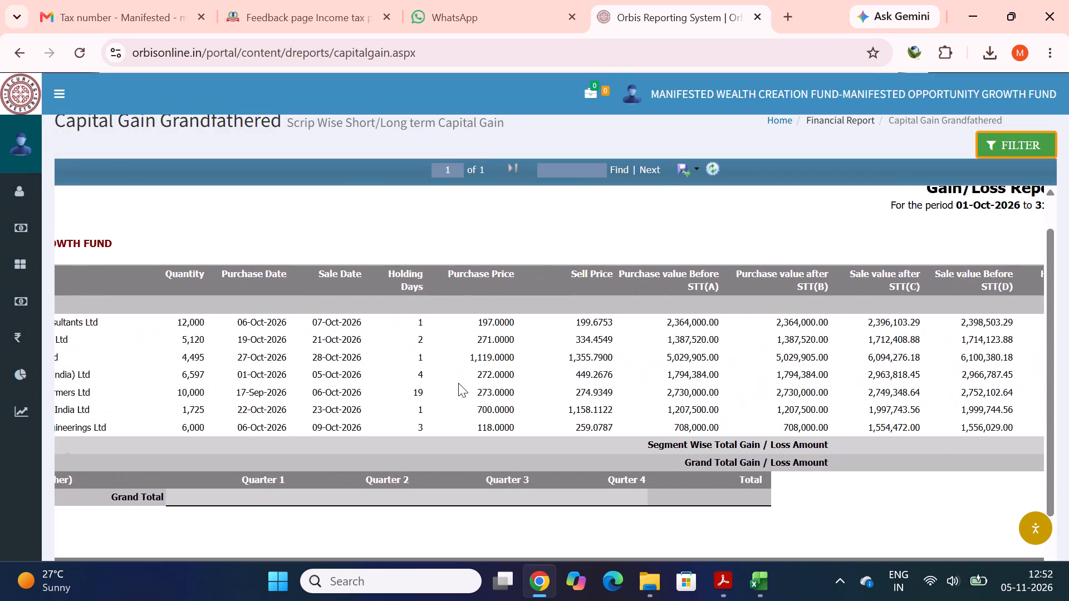
scroll(458, 383, left, 5)
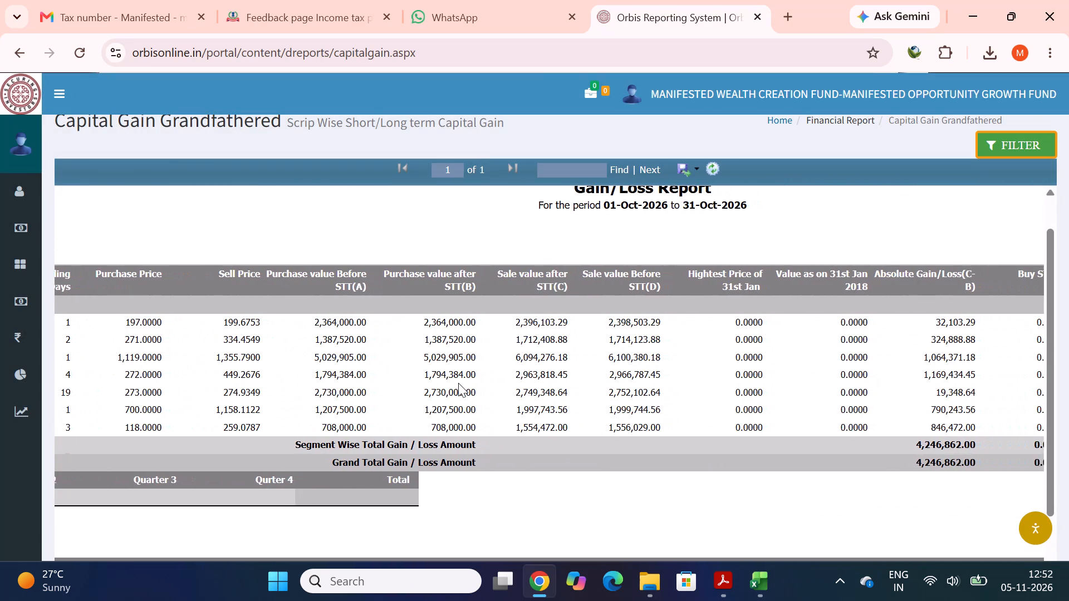
scroll(458, 383, left, 5)
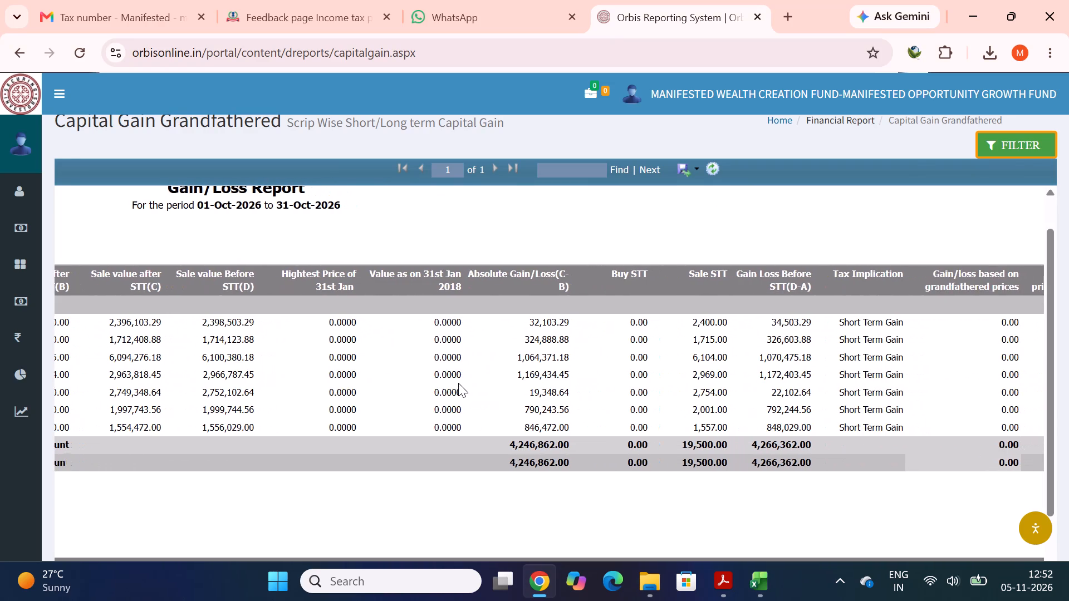
scroll(458, 383, left, 2)
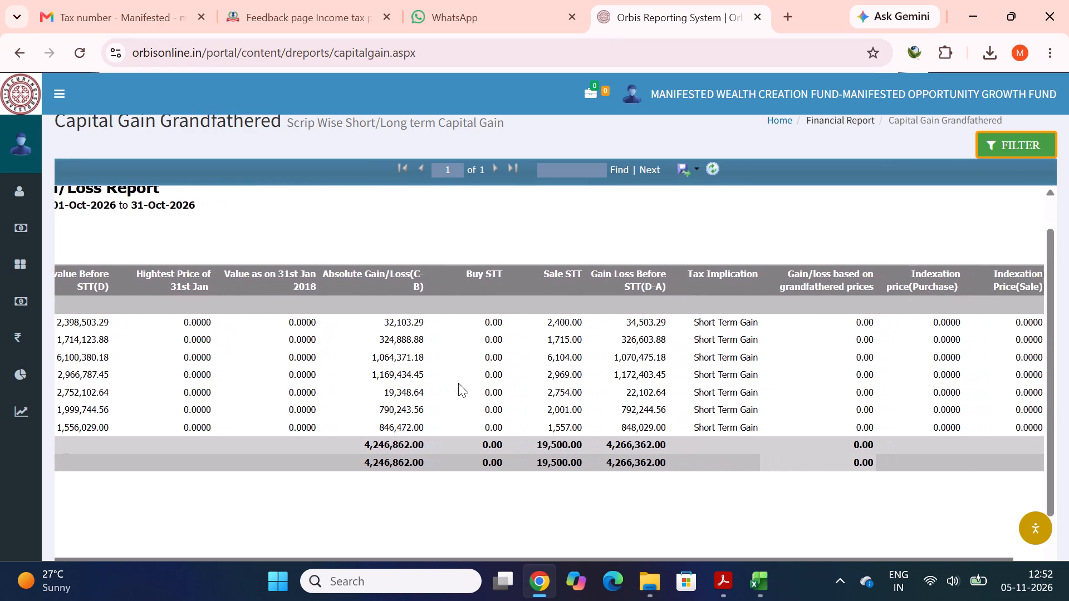
scroll(458, 383, left, 1)
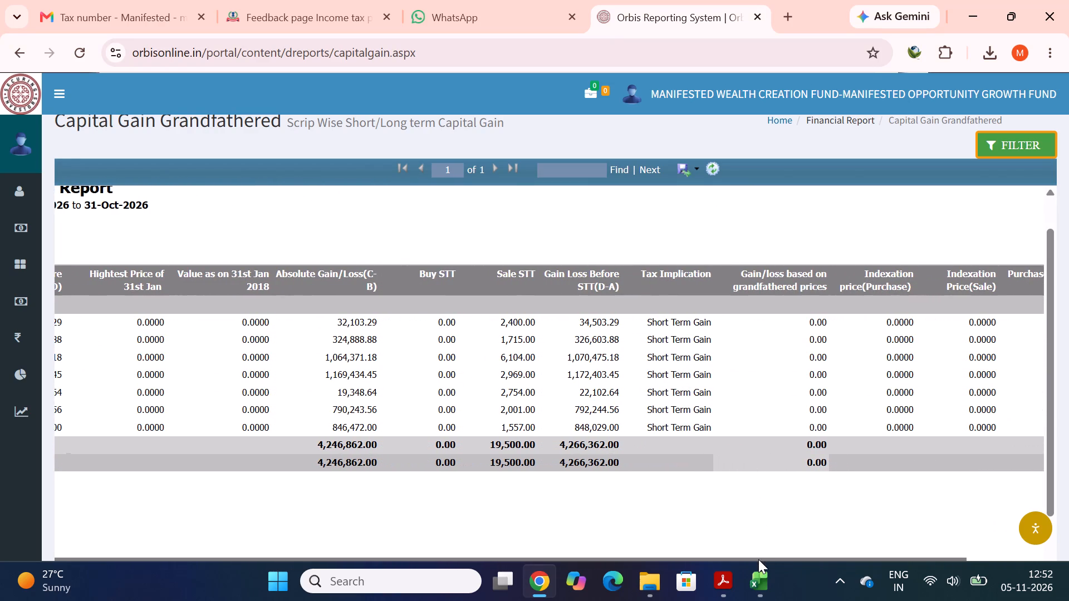
click(686, 495)
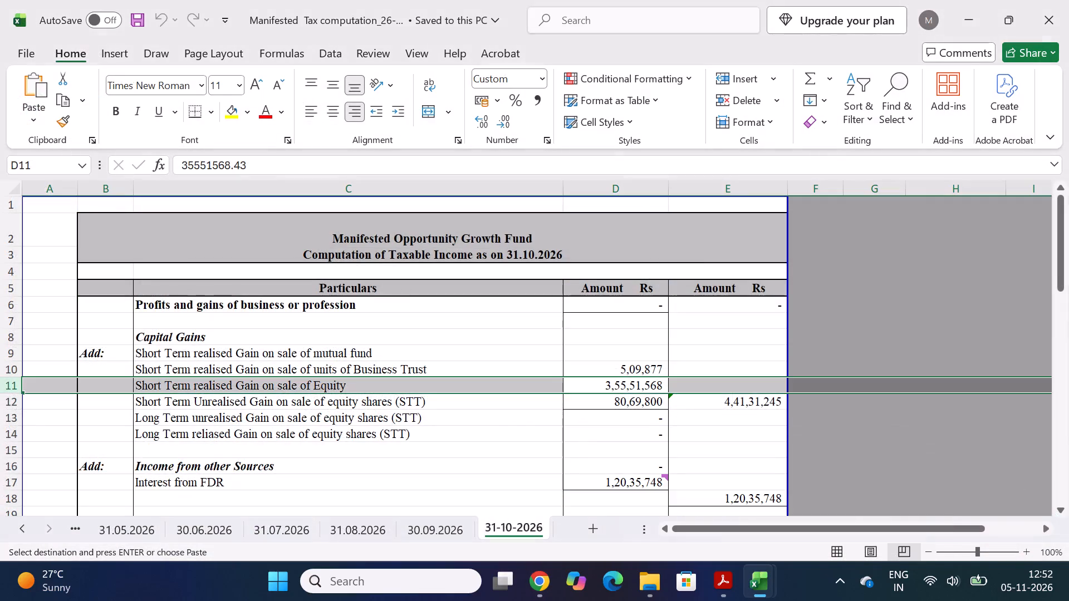
key(alt+Tab)
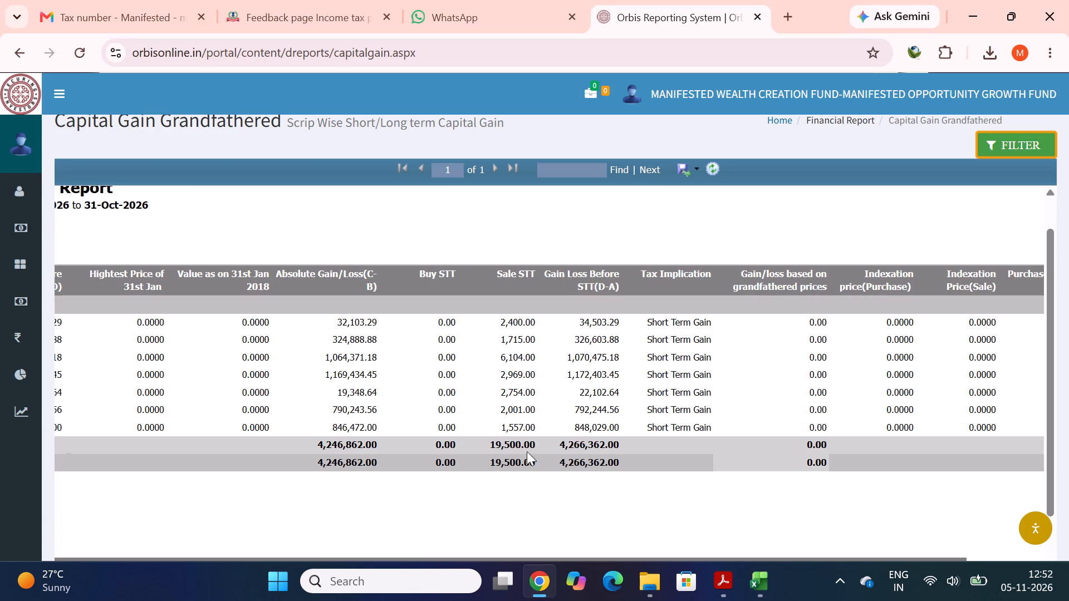
triple_click(368, 446)
click(368, 446)
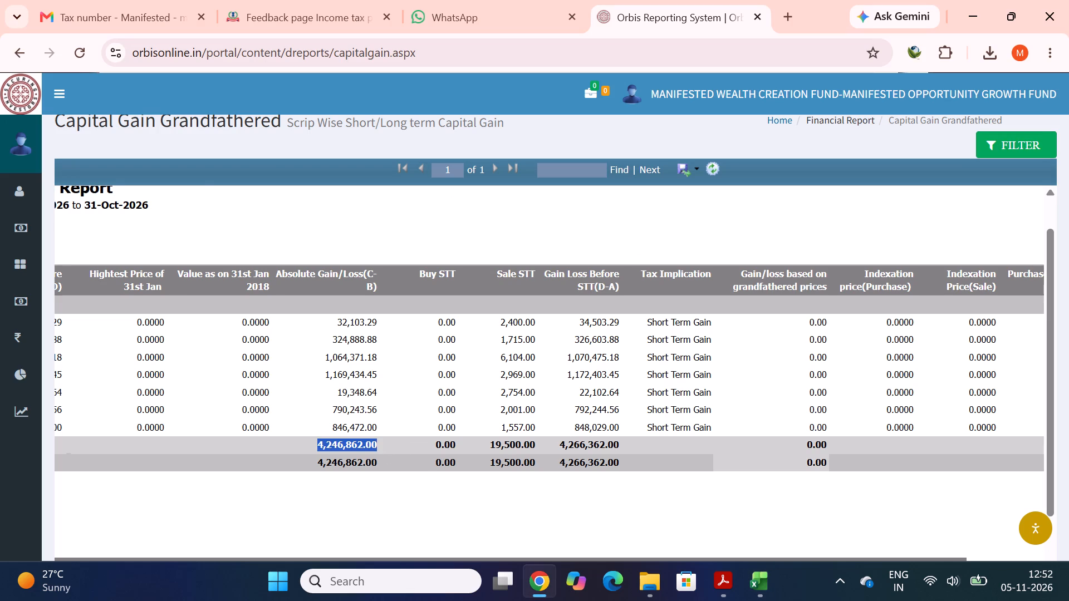
Look back across the report's equity columns and down to the quarter-wise and month-wise capital gain summaries.
scroll(368, 446, up, 1)
scroll(368, 446, right, 1)
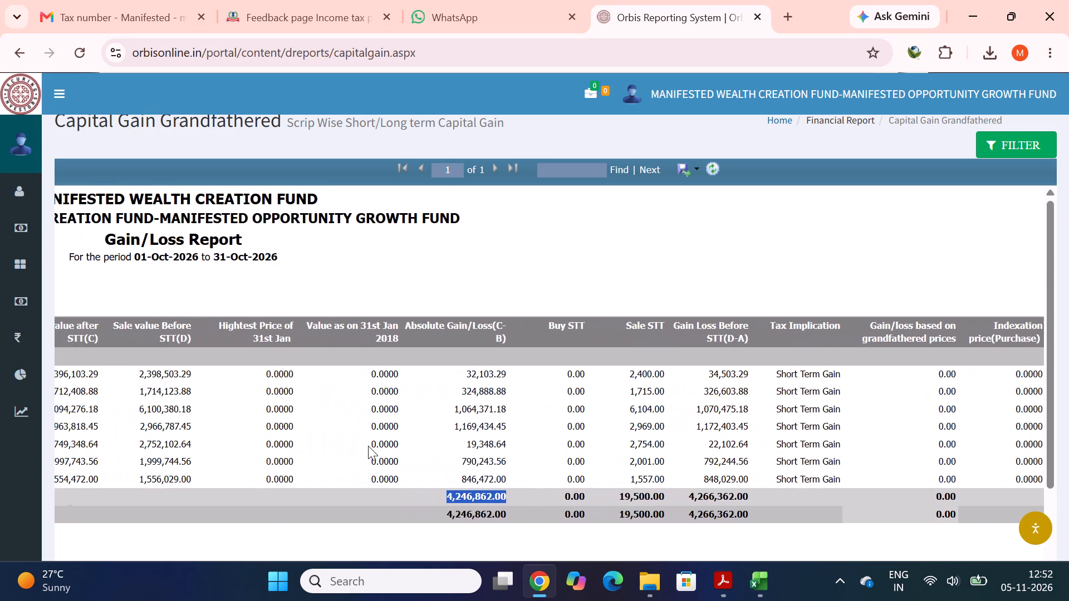
scroll(368, 446, right, 7)
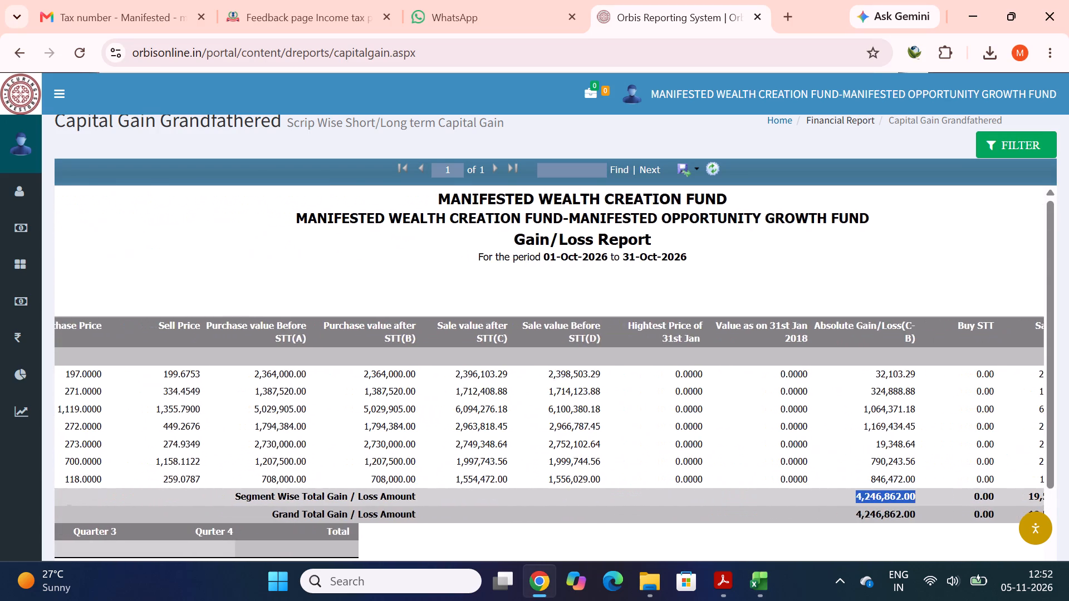
scroll(368, 446, right, 2)
scroll(368, 446, down, 1)
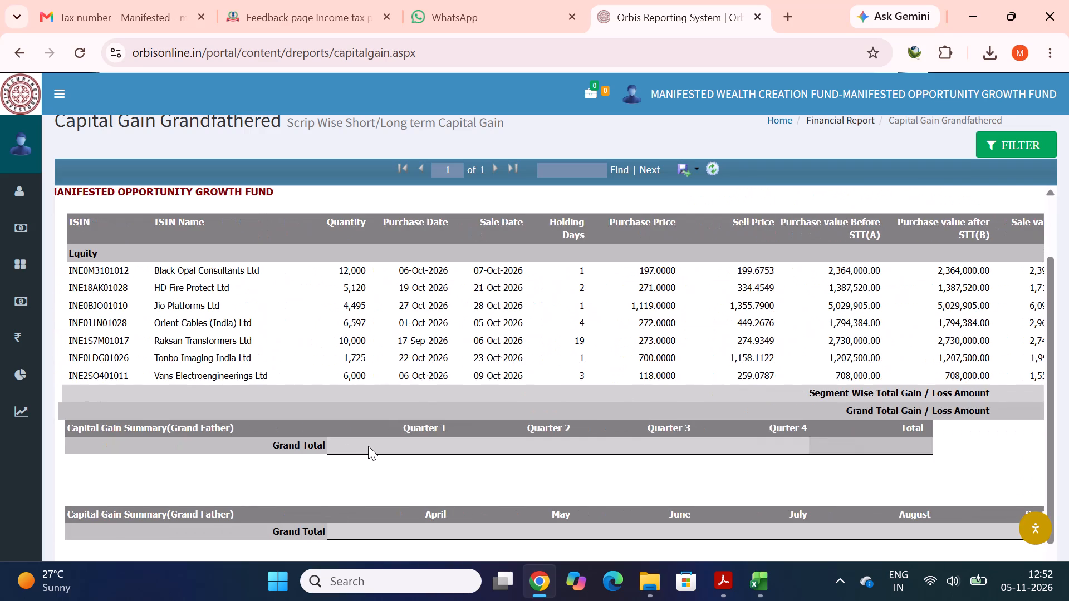
scroll(368, 446, down, 3)
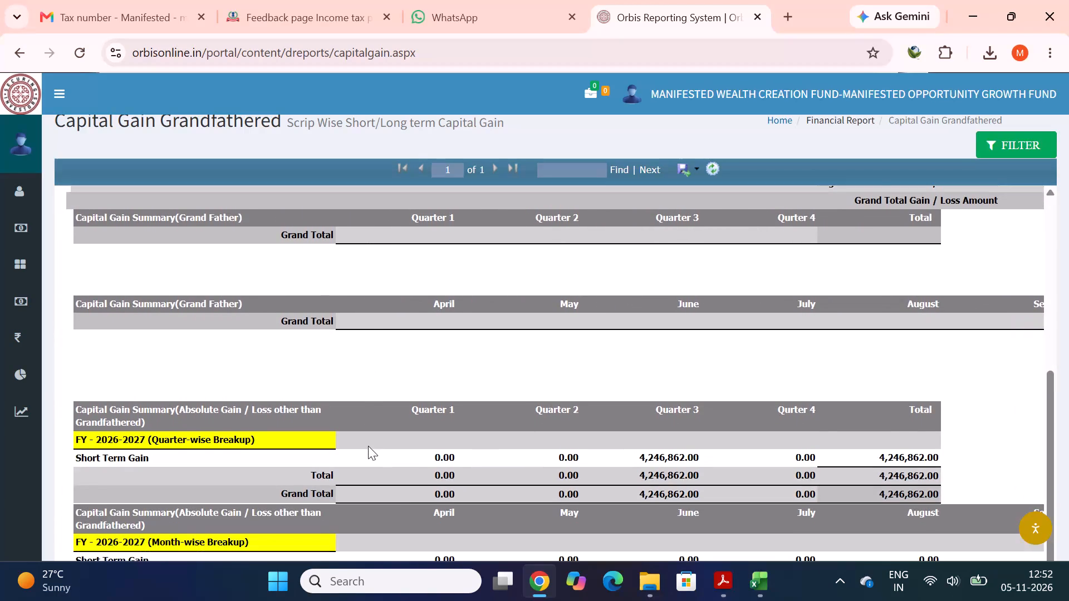
Check the purchase and sale dates of the report's equity entries, from HD Fire Protect to Vans Electroengineerings.
scroll(368, 446, up, 3)
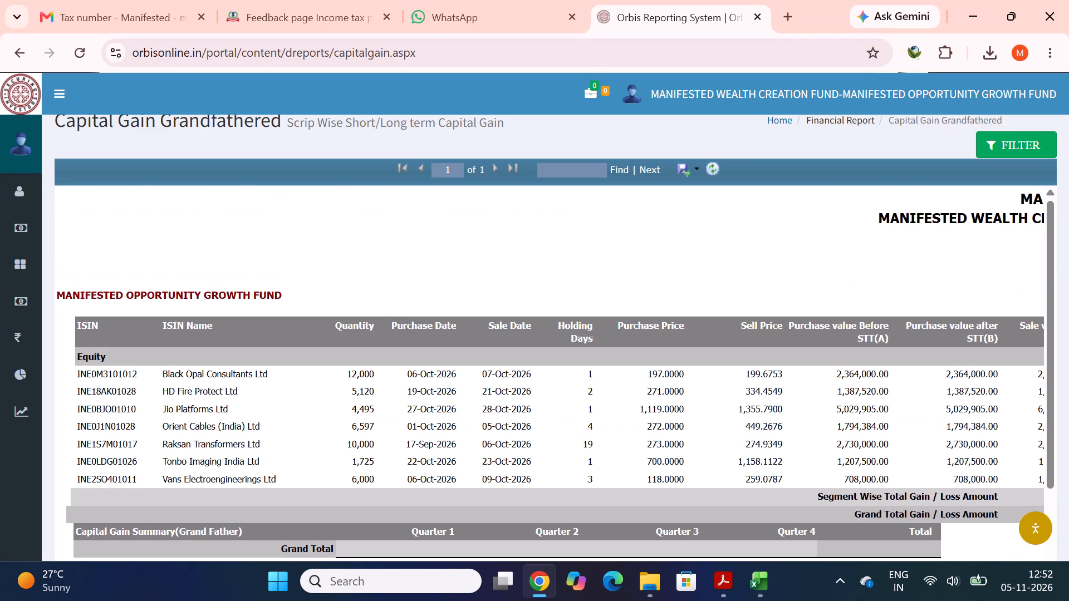
scroll(384, 445, down, 3)
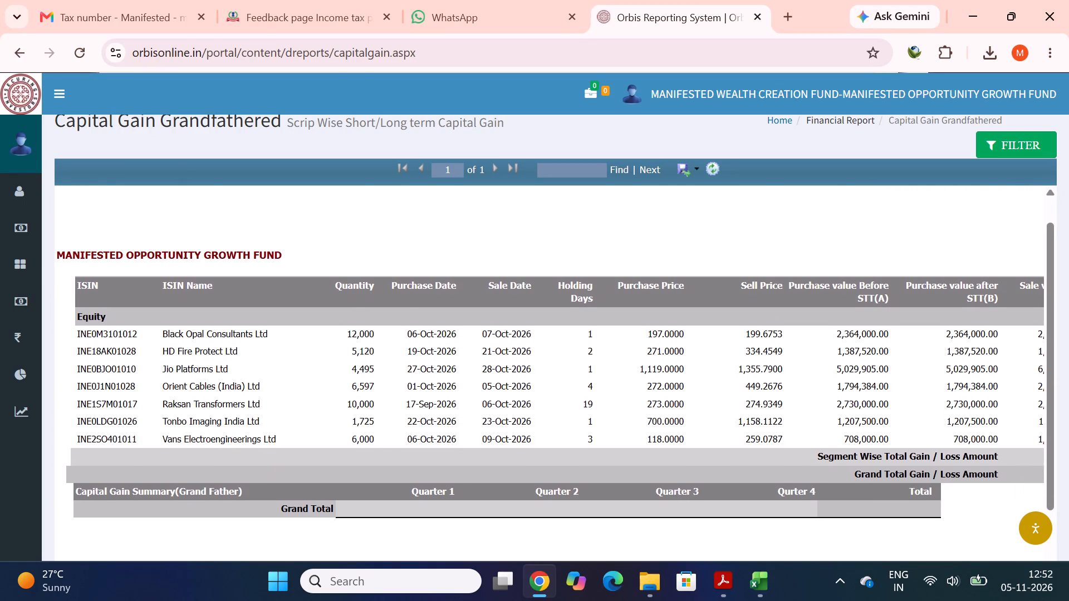
triple_click(431, 407)
drag(431, 407, 484, 437)
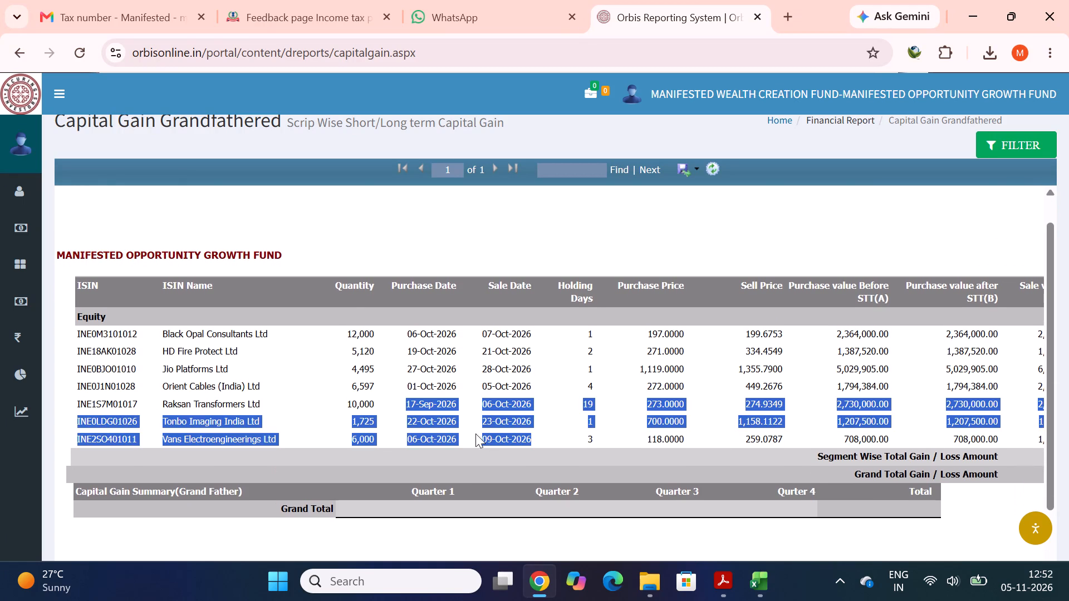
click(270, 346)
drag(270, 346, 533, 435)
click(533, 435)
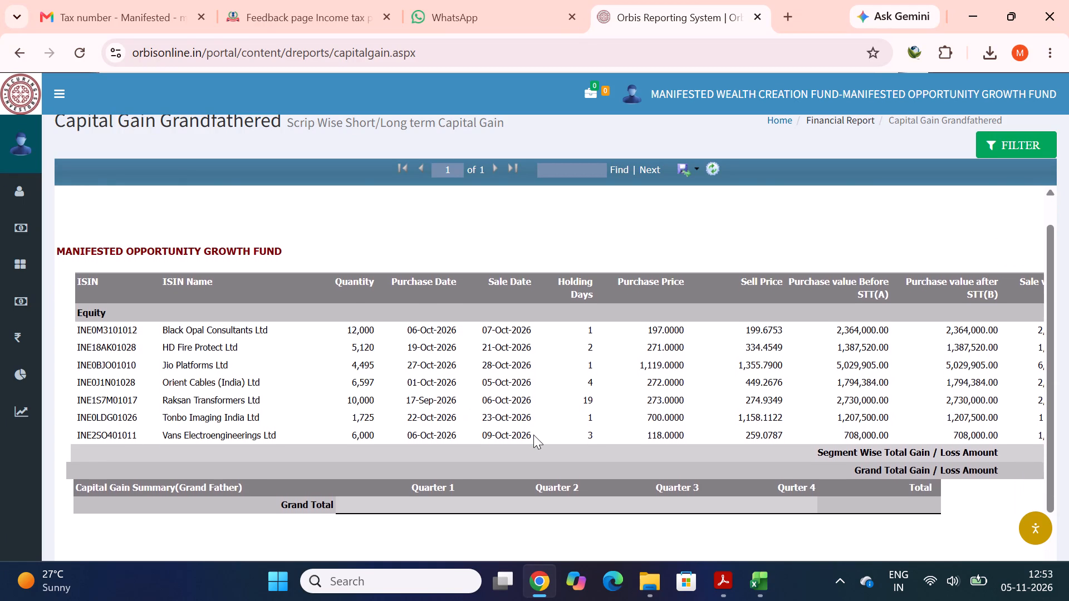
Compare the equity entries' quantities, holding days, prices, and purchase and sale values before and after STT across the report.
scroll(533, 435, left, 4)
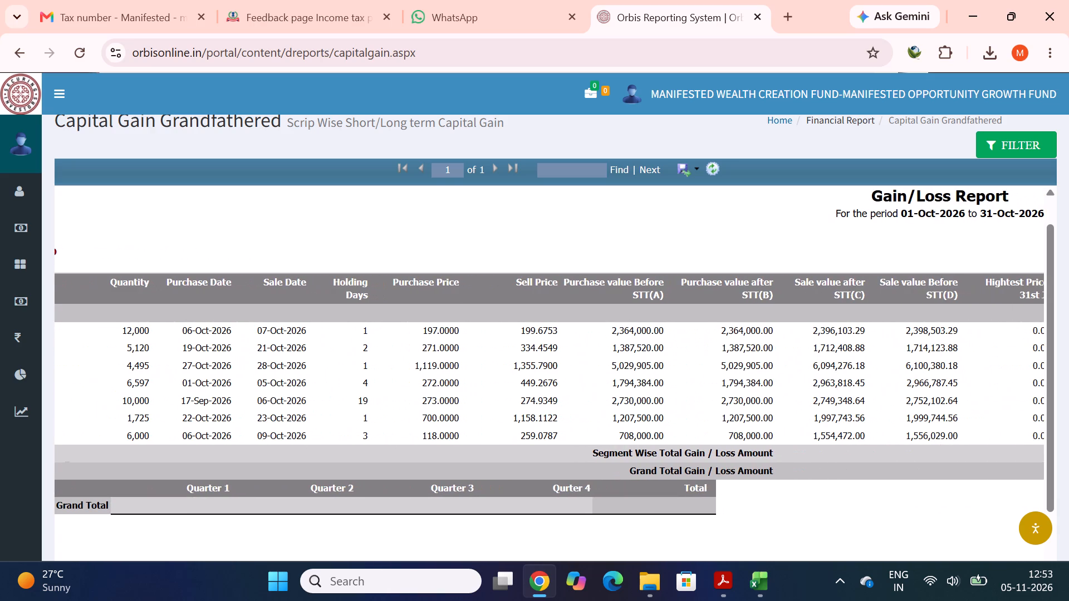
scroll(533, 435, right, 1)
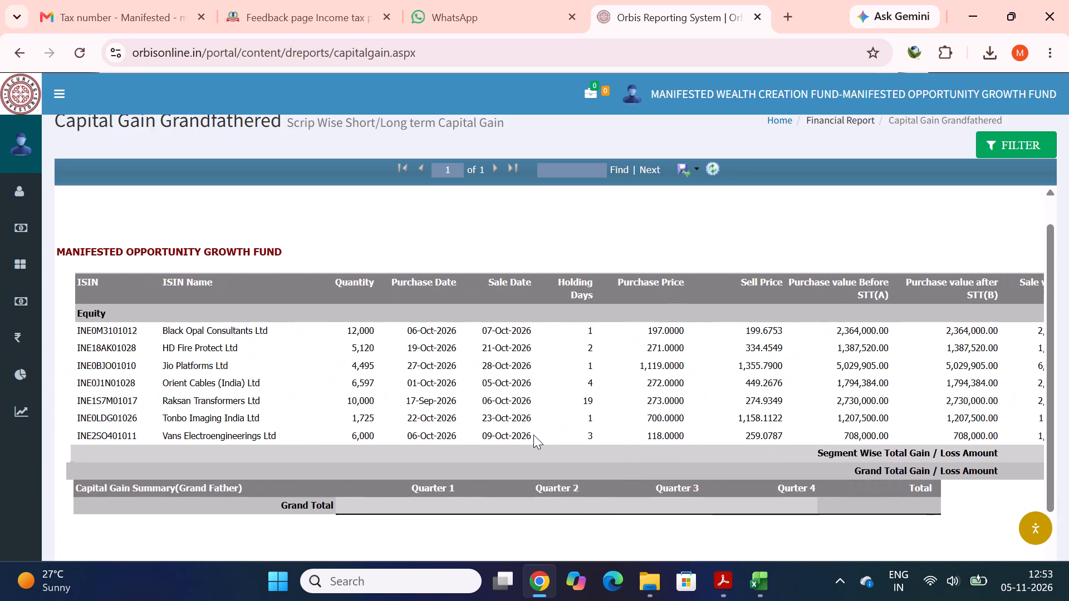
scroll(533, 435, right, 1)
scroll(533, 435, left, 2)
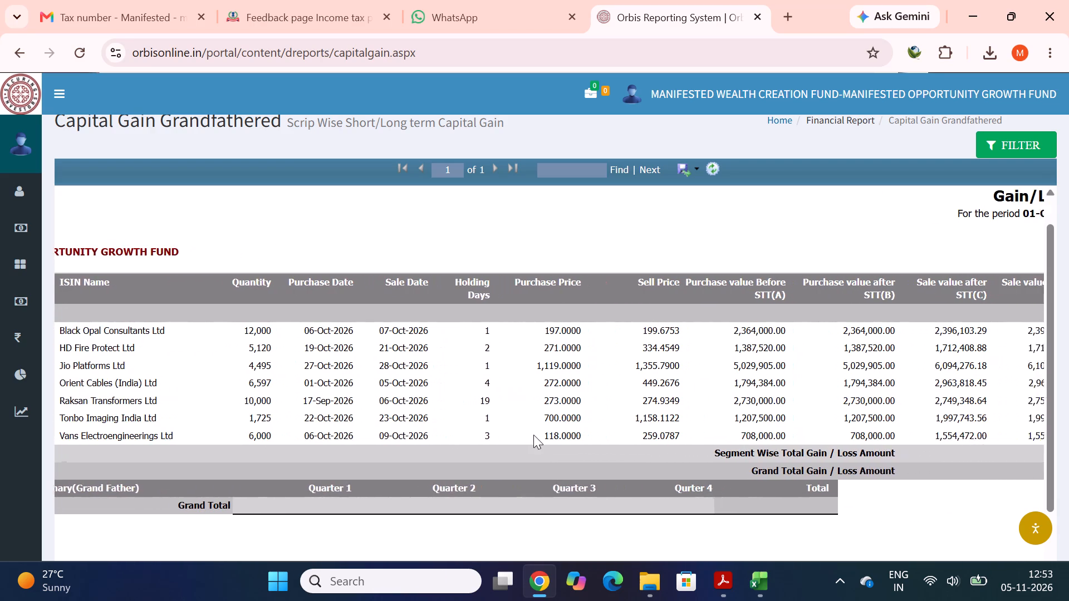
scroll(533, 435, left, 2)
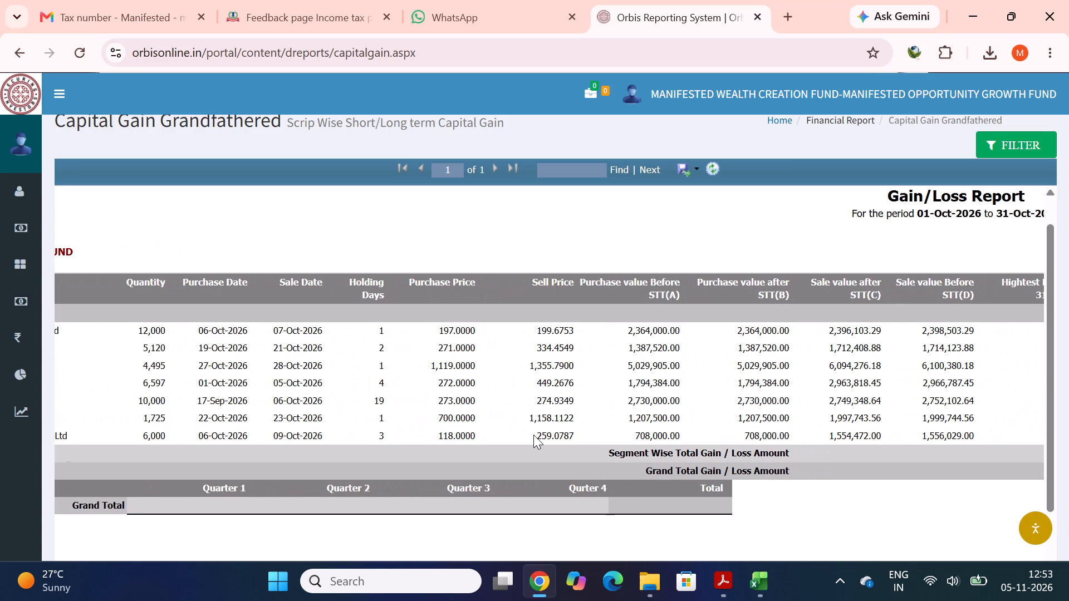
scroll(533, 435, right, 2)
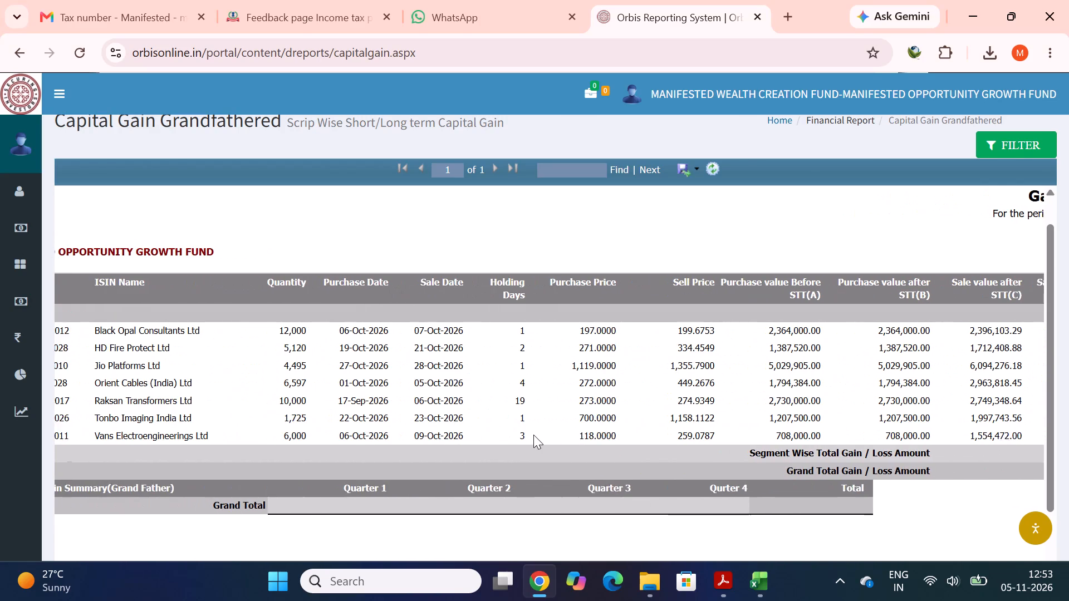
scroll(533, 435, right, 1)
scroll(533, 435, left, 1)
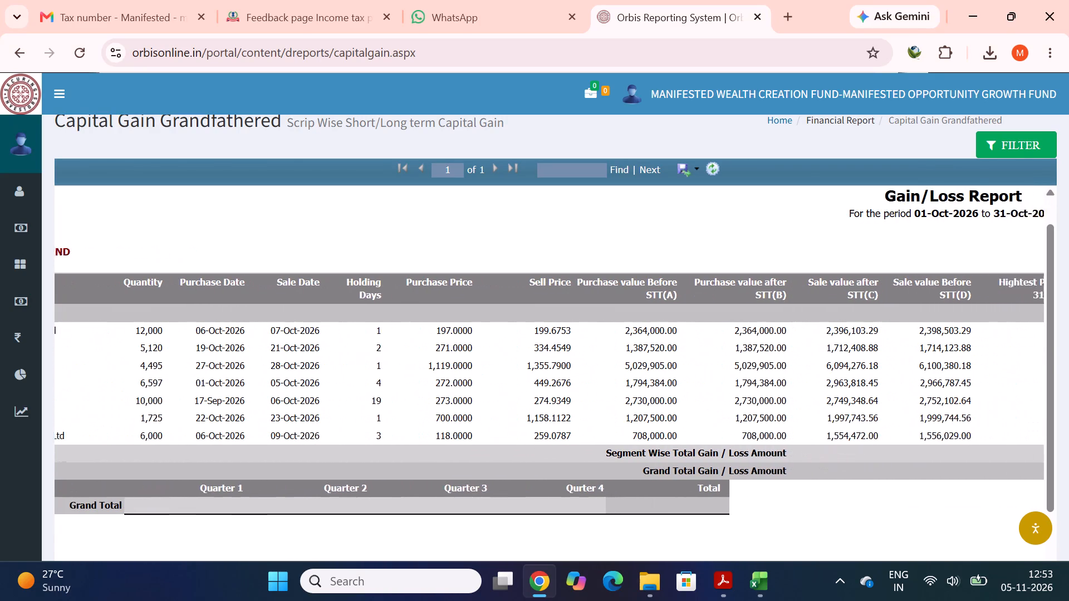
scroll(533, 435, left, 2)
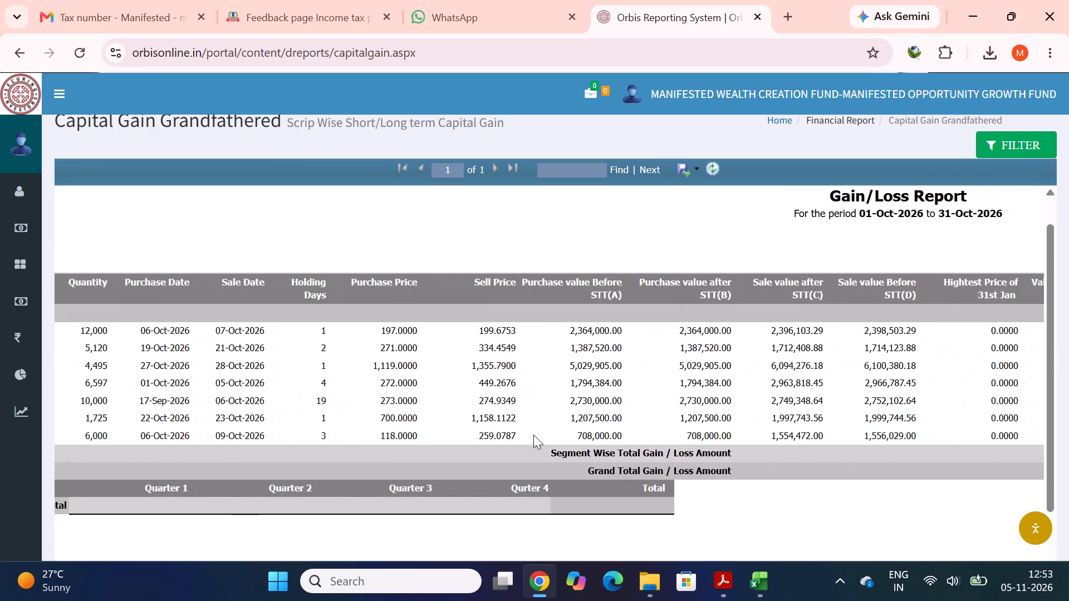
scroll(533, 435, left, 1)
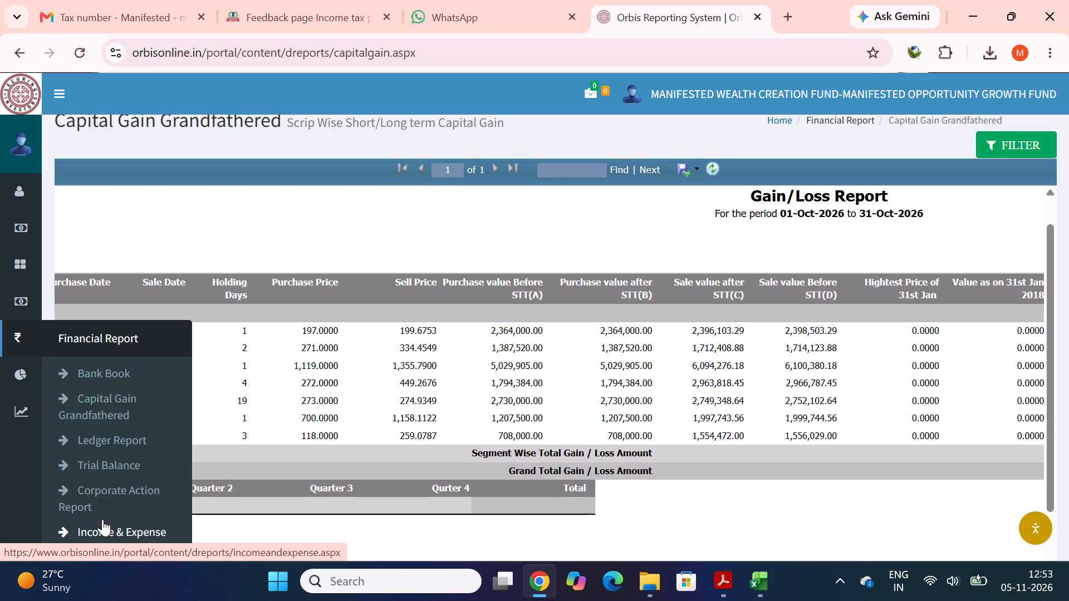
Export the Capital Gain Grandfathered report for 01-Oct-2026 to 31-Oct-2026 in Excel format.
scroll(102, 519, down, 2)
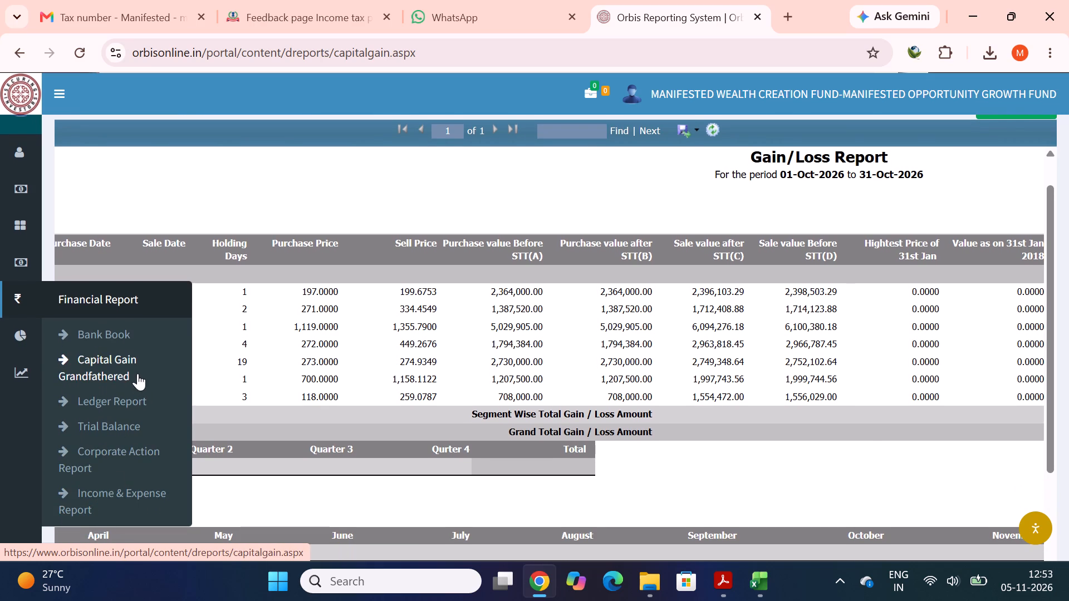
click(135, 368)
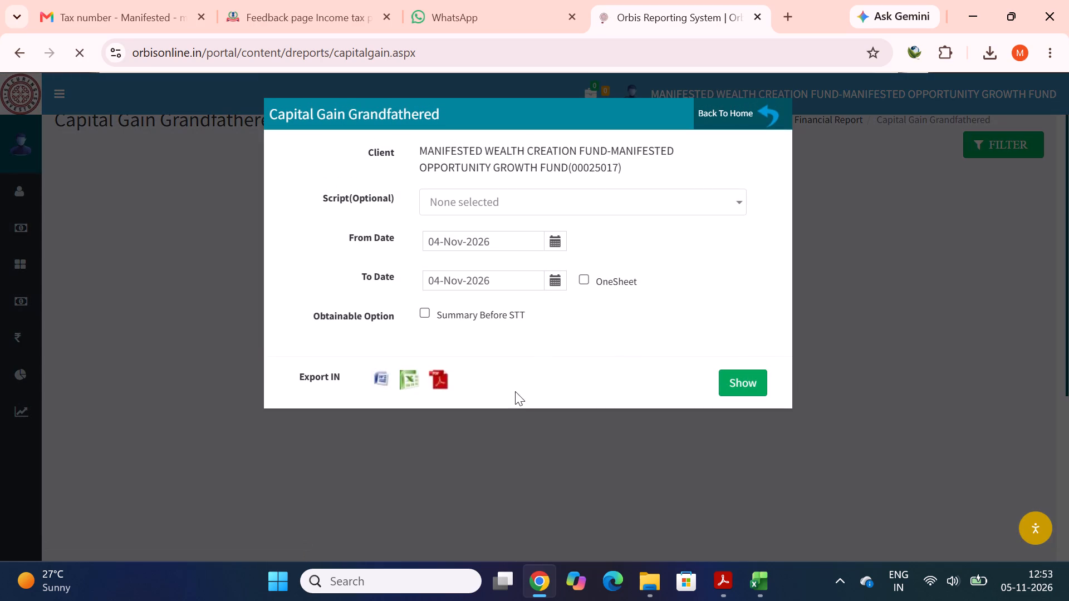
click(556, 242)
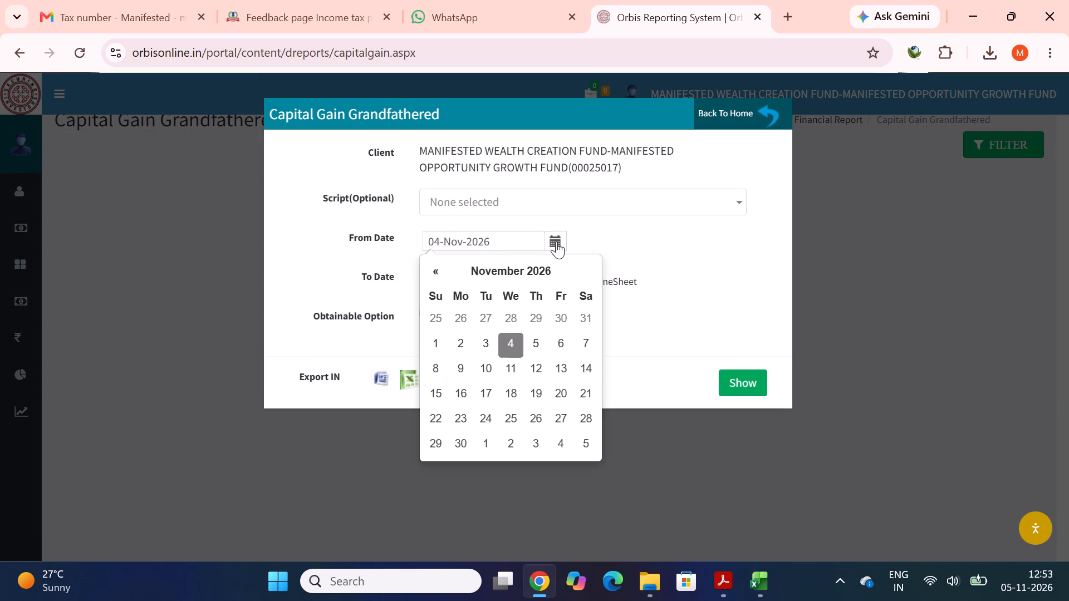
click(440, 272)
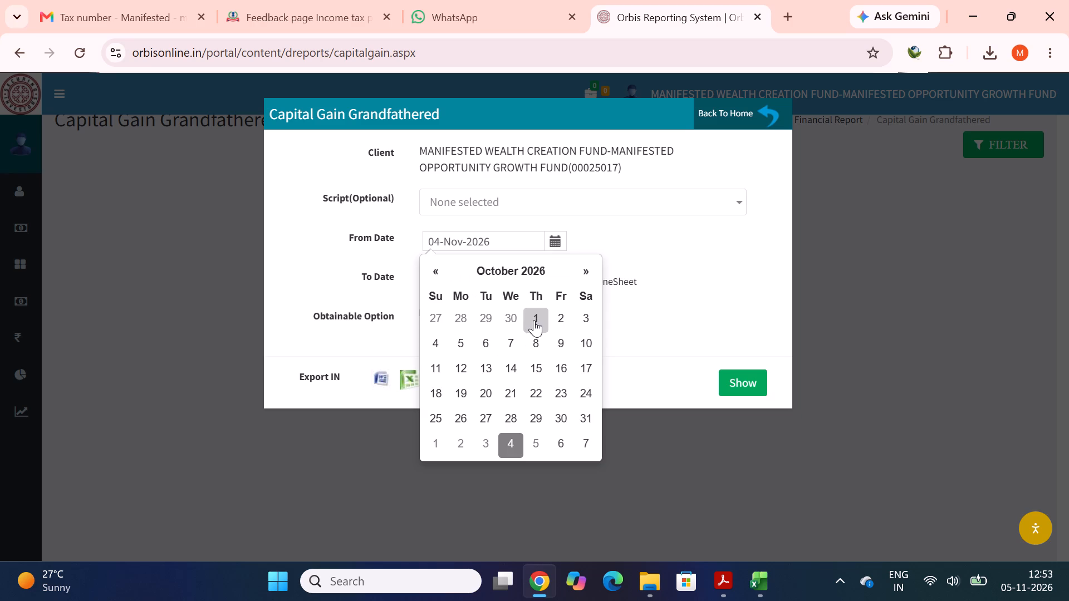
click(534, 320)
click(553, 277)
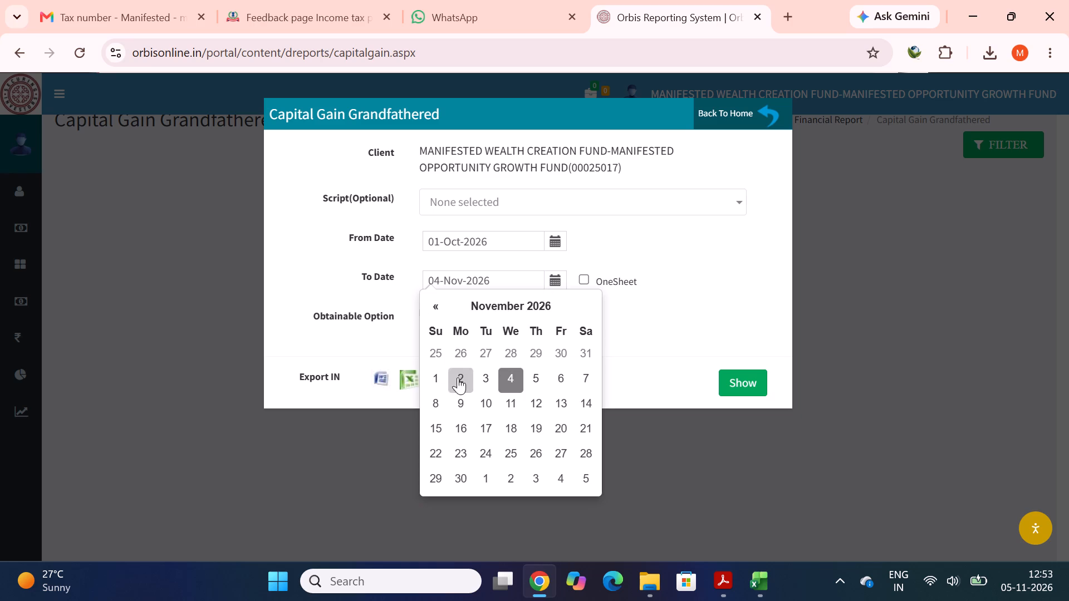
click(430, 308)
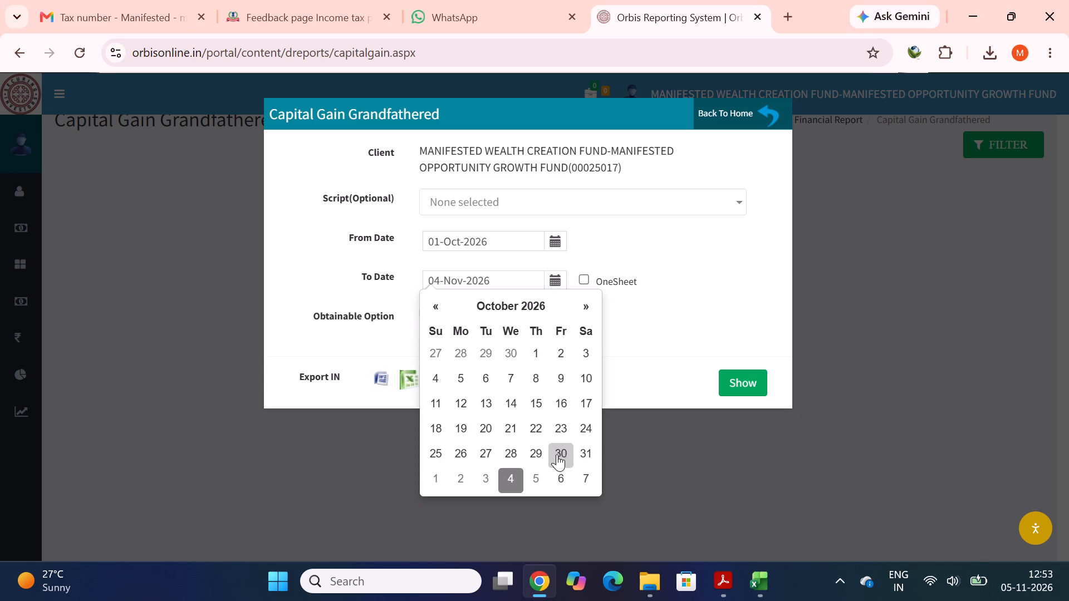
click(585, 461)
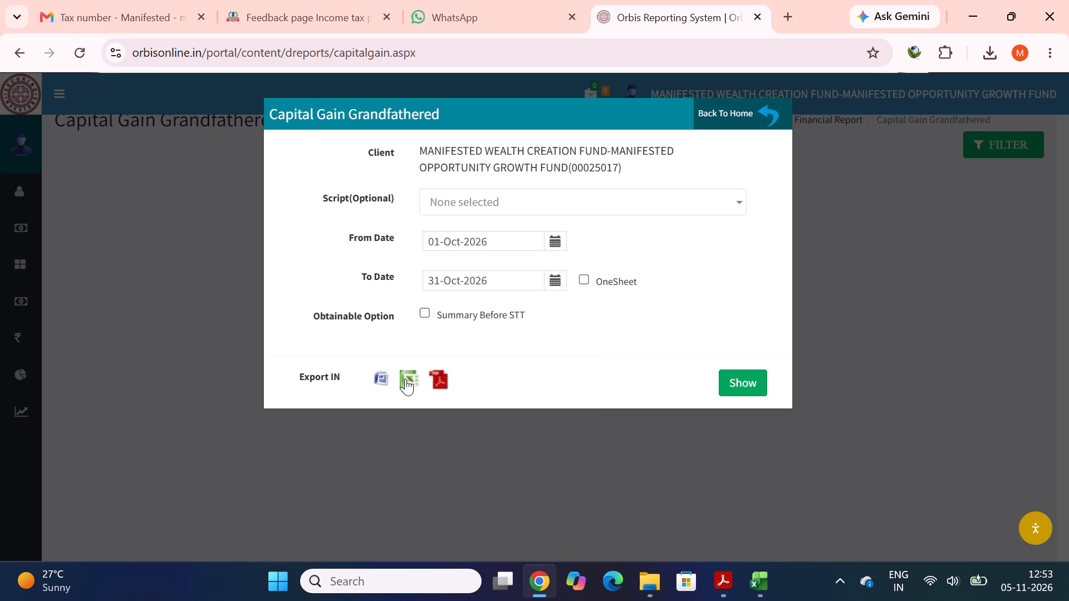
click(405, 378)
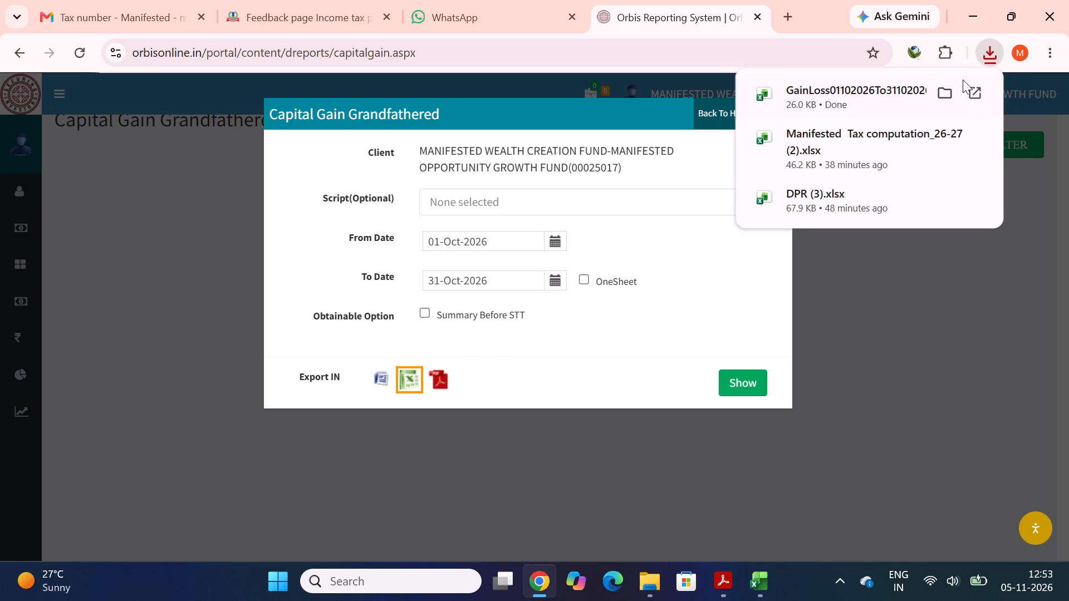
Open the downloaded GainLoss01102026To31102026 workbook and enable editing.
click(944, 88)
key(Return)
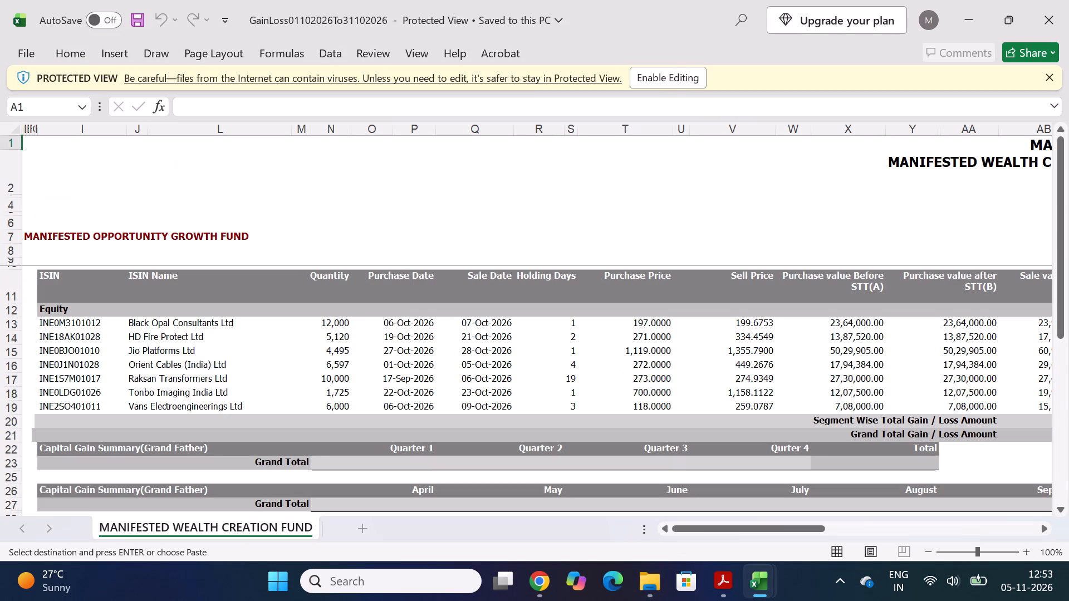
click(681, 74)
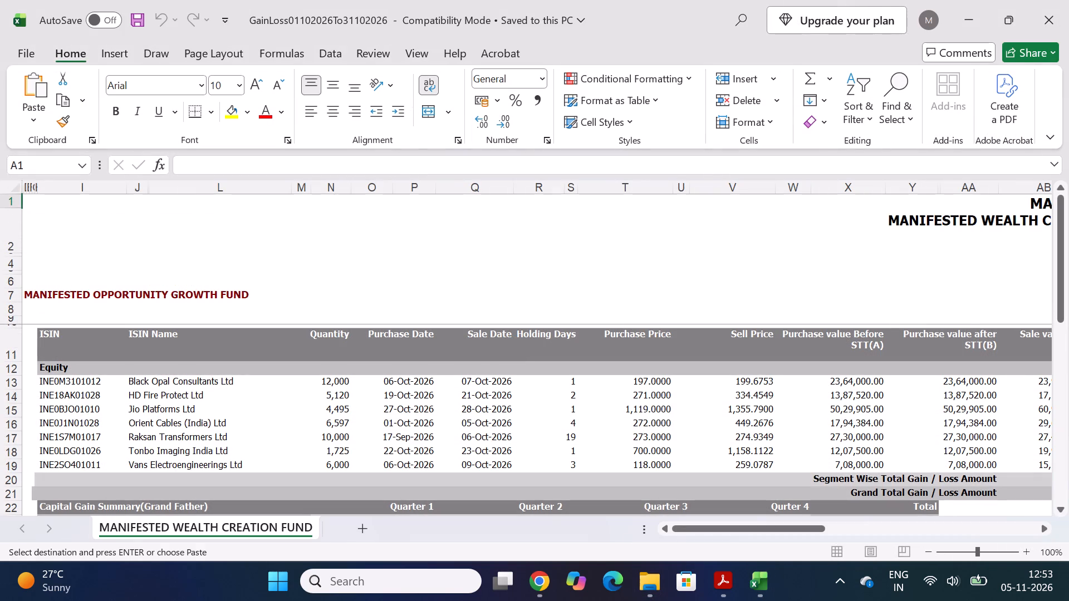
Examine the Black Opal Consultants entry from its purchase date across to Gain Loss Before STT.
click(411, 390)
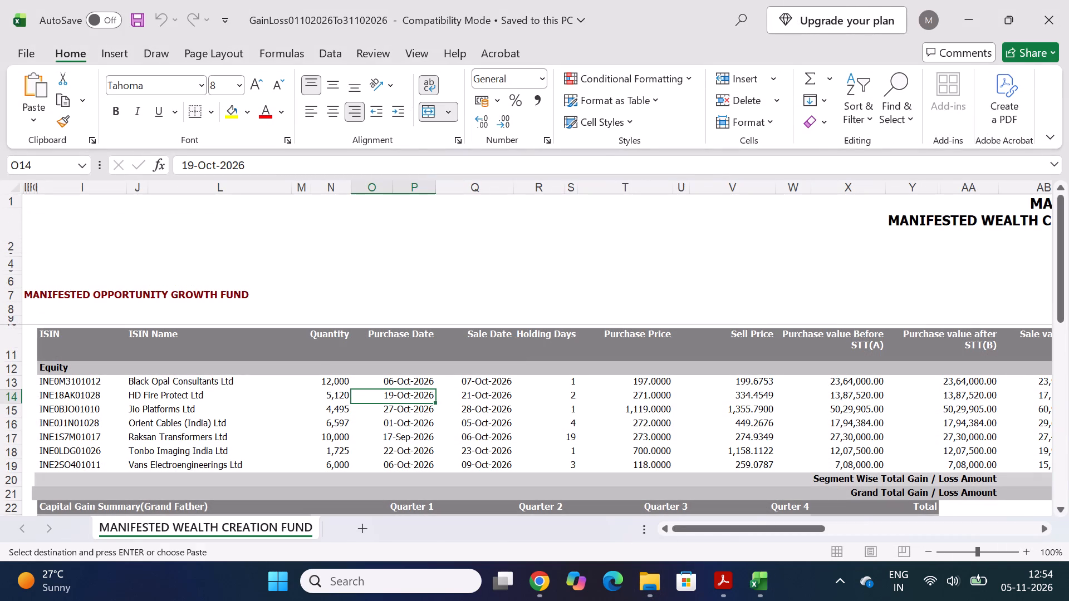
key(Up)
key(Right)
key(Right)
key(Right)
key(Right)
key(Right)
key(Right)
key(Right)
key(Right)
key(Right)
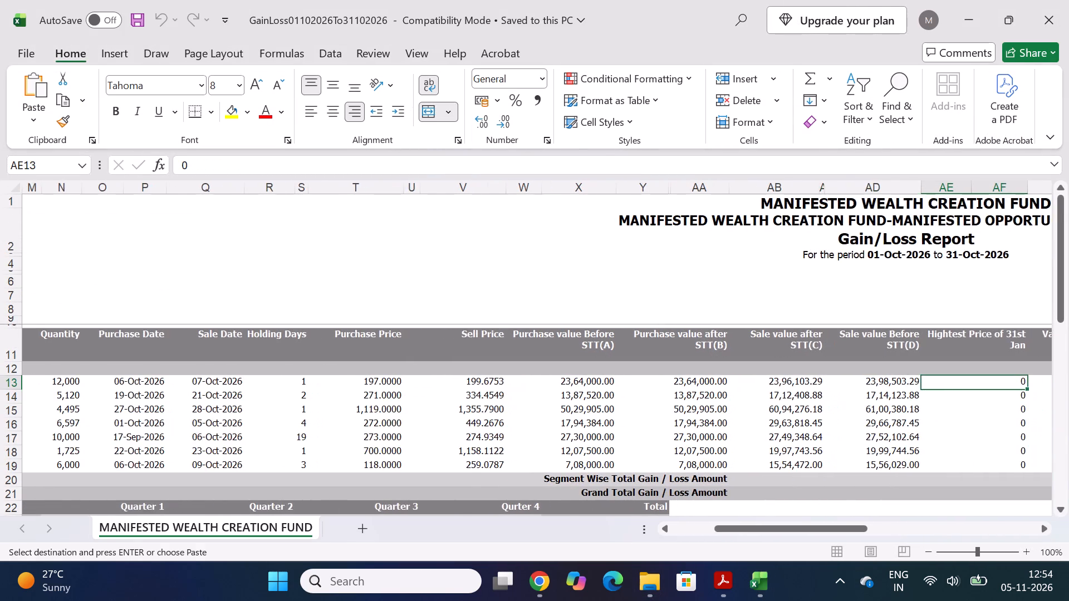
key(Right)
key(Right)
key(Right)
key(Right)
key(Right)
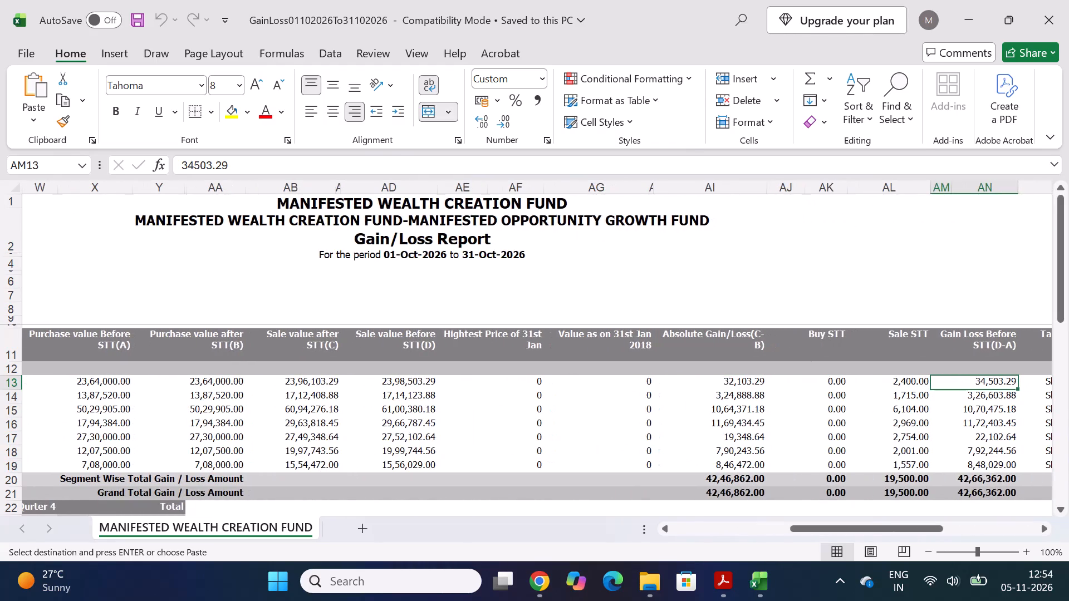
Look back to the purchase value before STT and check it down the equity entries to Vans Electroengineerings.
key(Left)
key(Left)
key(Left)
key(Left)
key(Left)
key(Left)
key(Left)
key(Left)
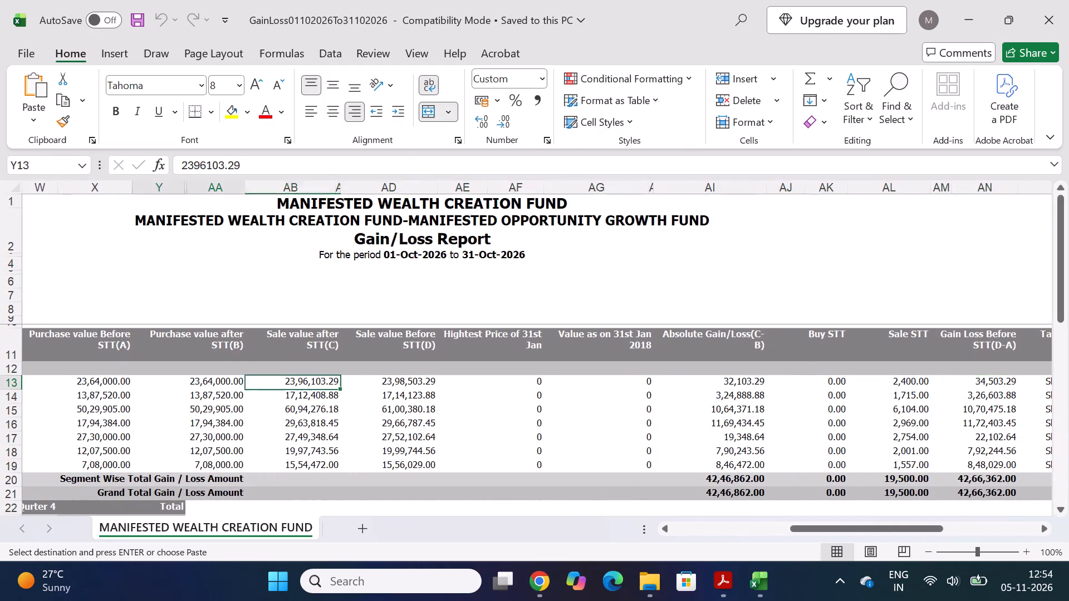
key(Left)
key(Down)
key(Down)
key(Down)
key(Down)
key(Down)
key(Down)
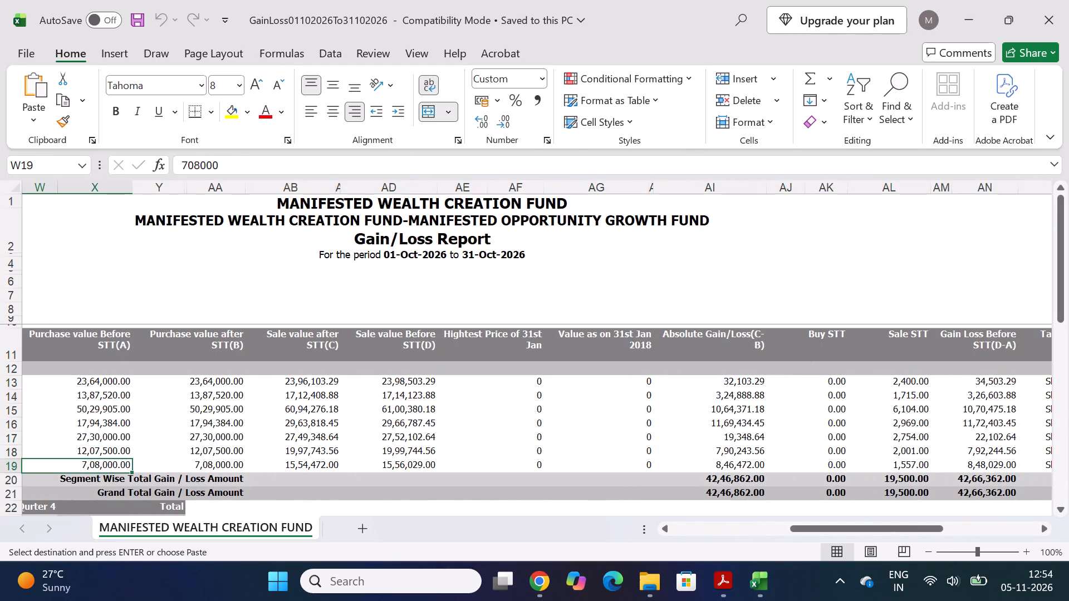
Select the Absolute Gain/Loss amounts from Vans Electroengineerings up to Black Opal Consultants to check their sum.
key(Up)
key(Right)
key(Right)
key(Right)
key(Right)
key(Right)
key(Right)
key(Right)
key(Left)
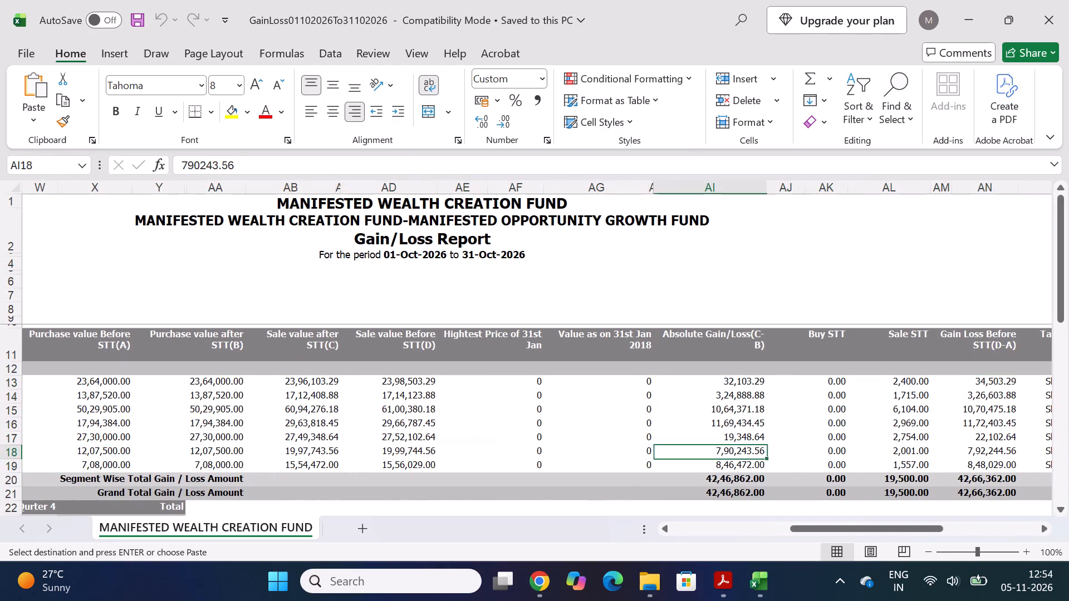
key(Down)
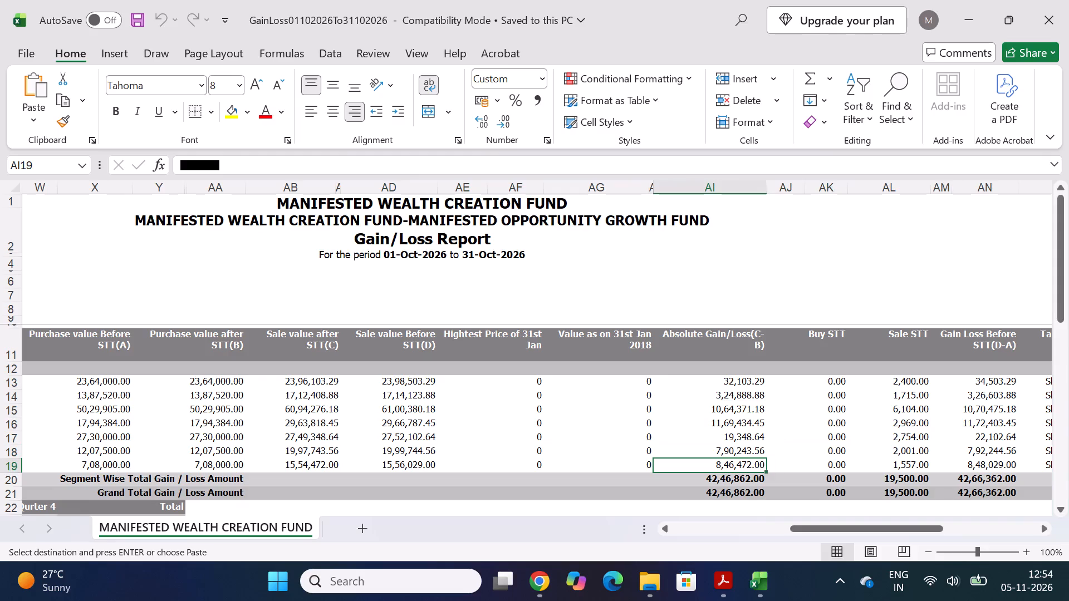
key(shift+Up)
key(shift+Up)
key(shift+Up)
key(shift+Up)
key(shift+Up)
key(shift+Up)
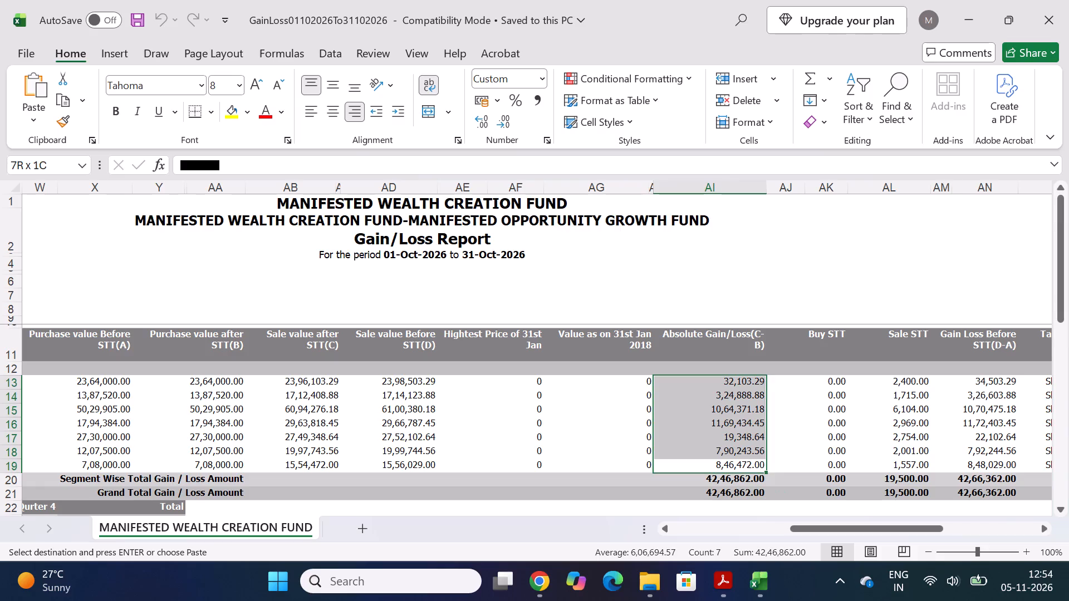
Select the Buy STT and Sale STT amounts of all equity entries to check their sum.
scroll(411, 390, left, 4)
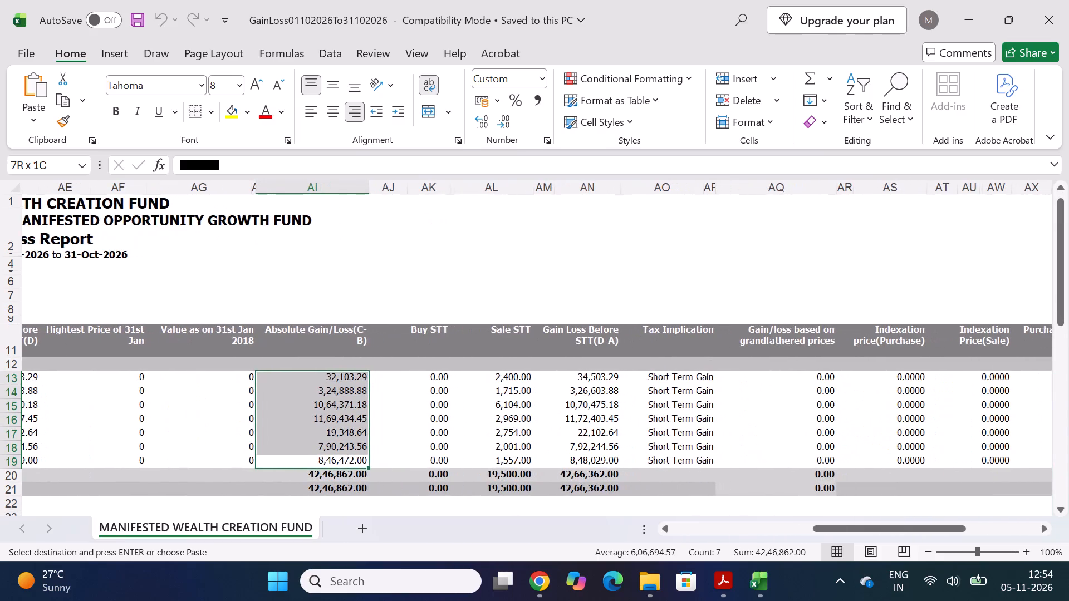
drag(410, 378, 435, 461)
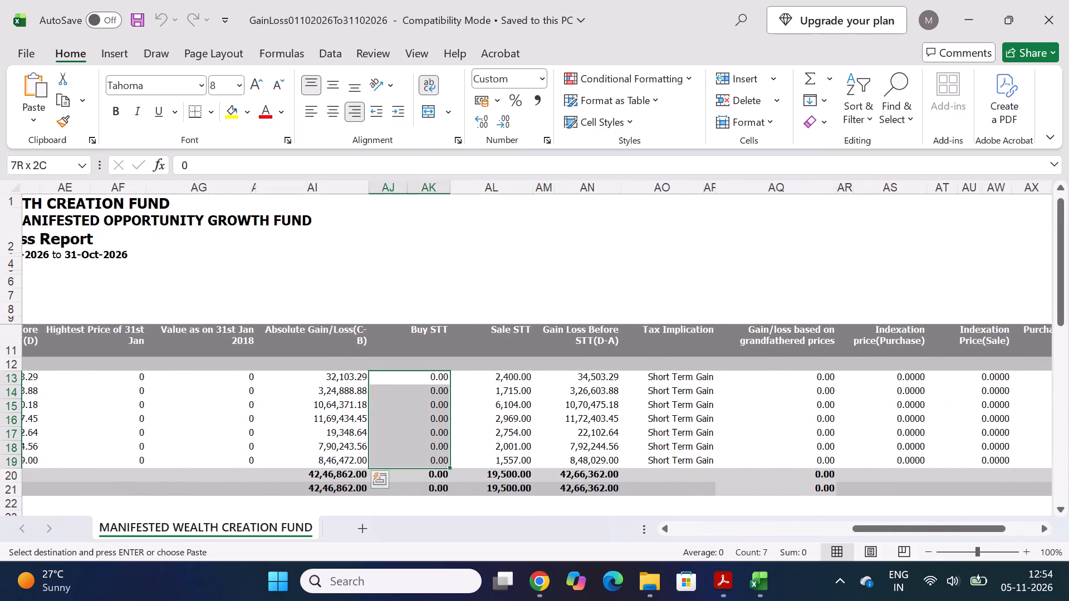
drag(435, 461, 522, 457)
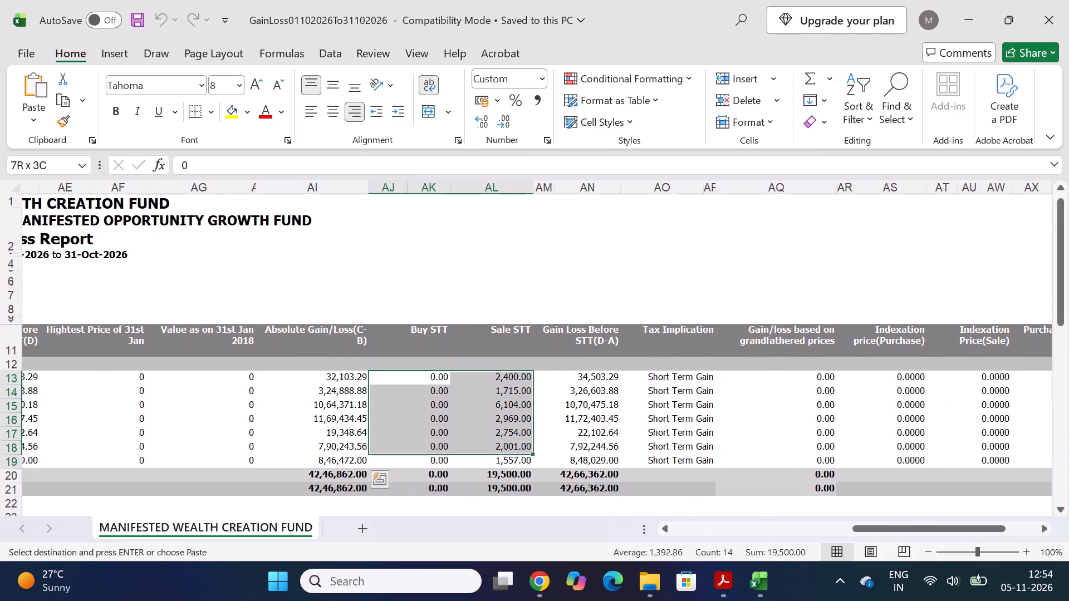
drag(522, 457, 519, 467)
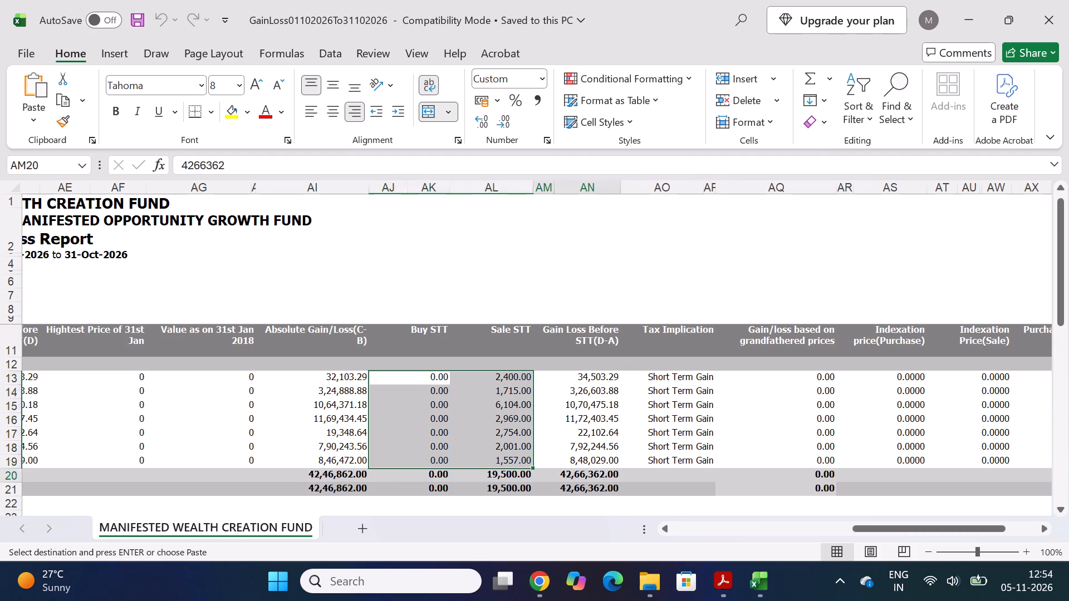
Check the segment and grand total rows for Gain Loss Before STT, Sale STT and Absolute Gain/Loss.
click(579, 476)
key(shift+space)
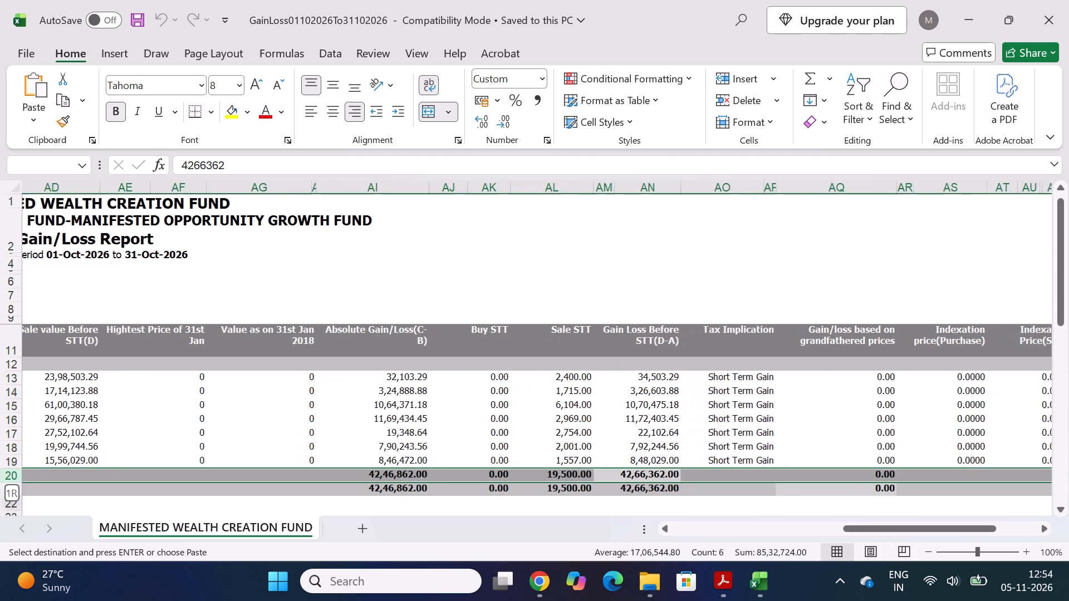
click(657, 476)
key(shift+space)
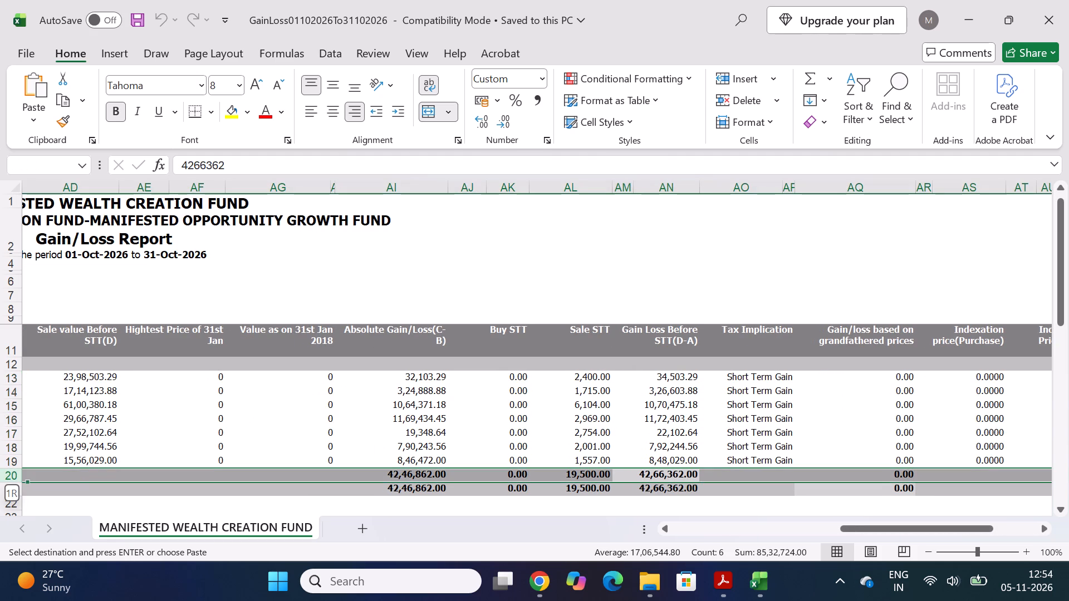
key(shift+Down)
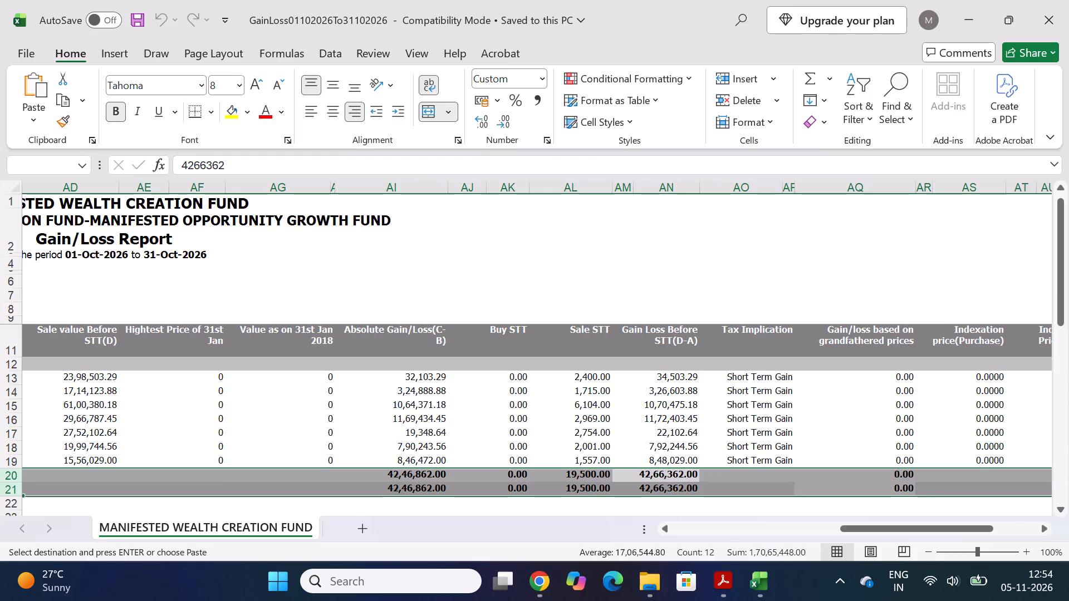
click(665, 477)
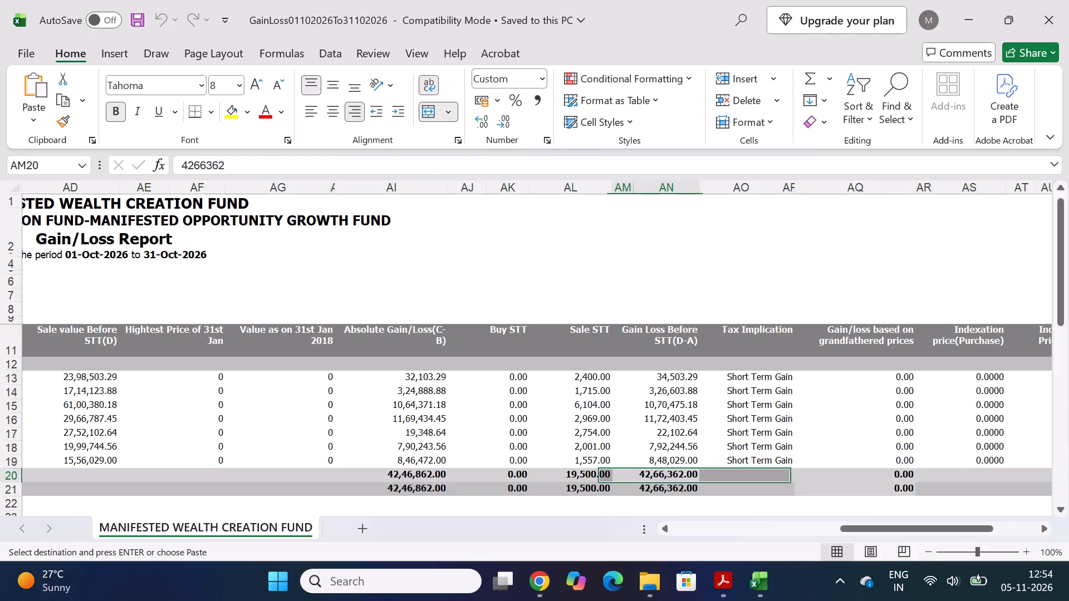
click(596, 477)
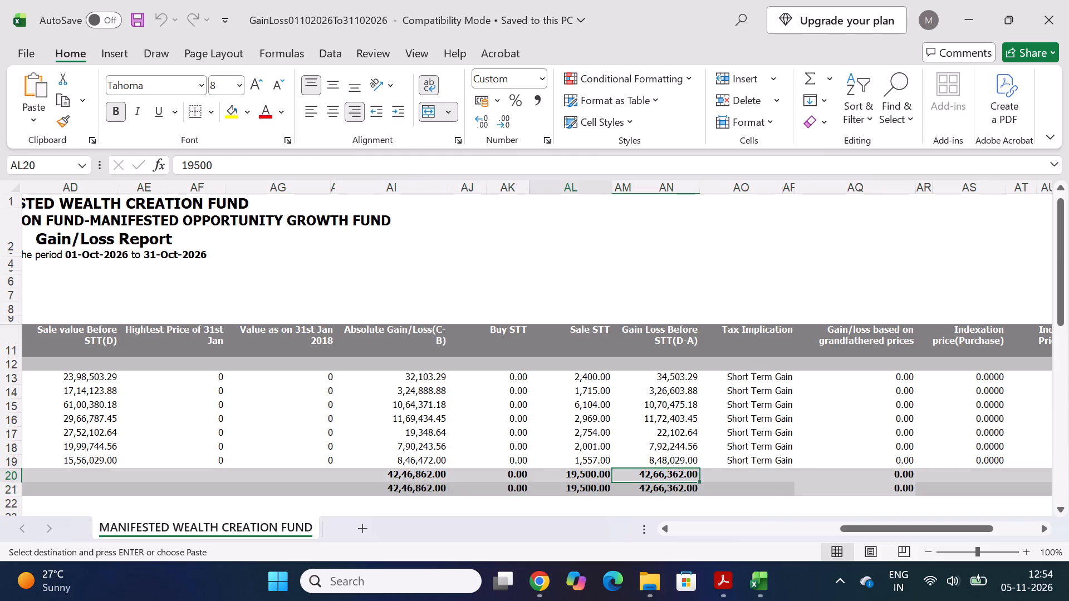
click(439, 474)
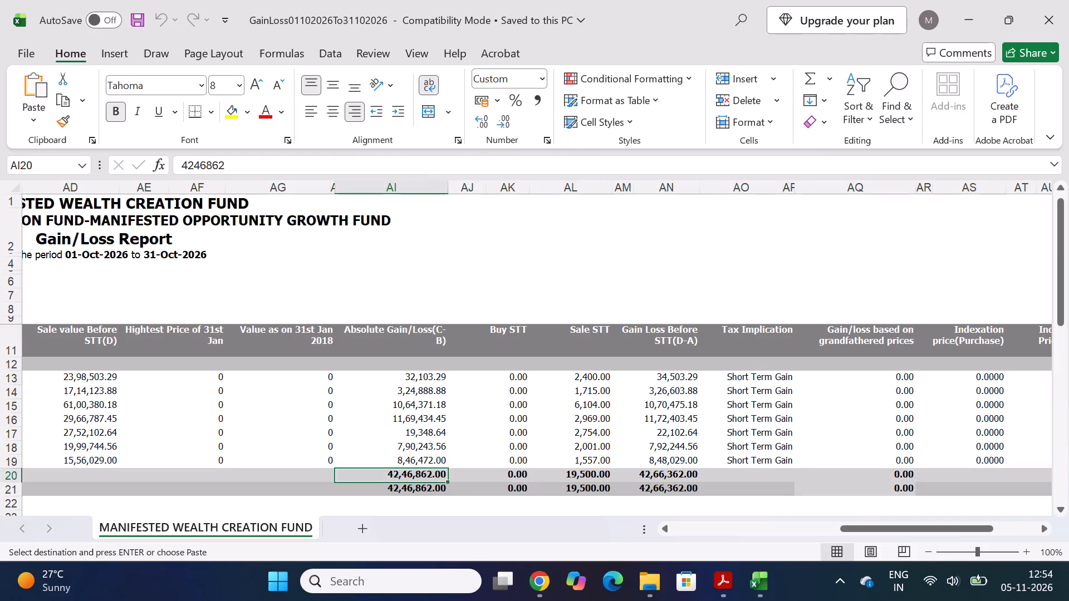
Recheck the sum of the equity entries' Absolute Gain/Loss amounts against the report's totals.
click(437, 463)
key(shift+Down)
key(shift+Down)
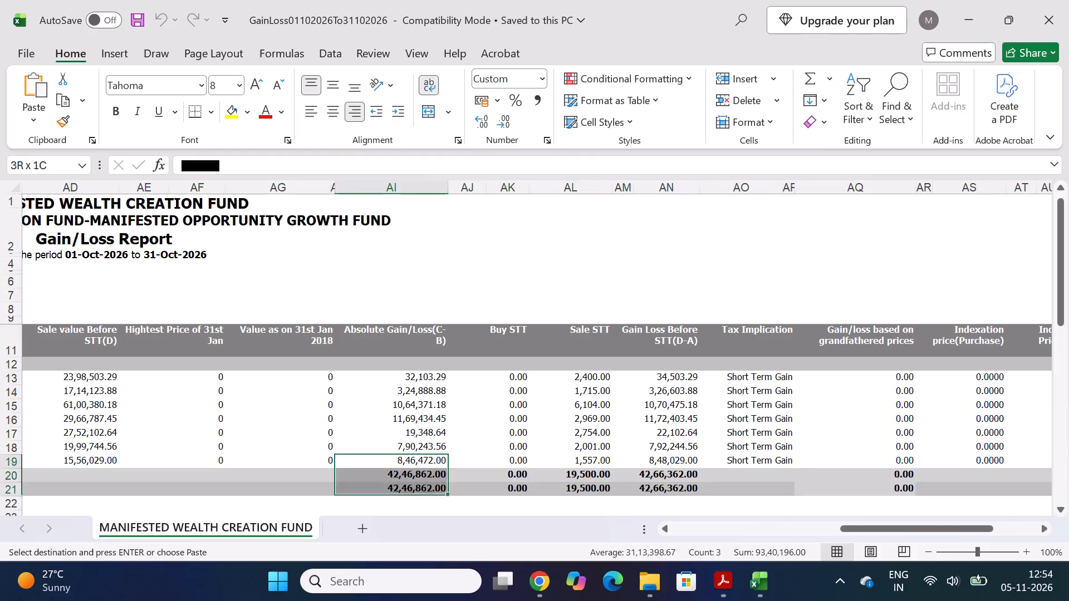
key(shift+Down)
key(shift+Down)
key(shift+Up)
key(shift+Up)
key(shift+Up)
key(shift+Up)
key(shift+Up)
key(shift+Up)
key(shift+Up)
key(shift+Up)
key(shift+Up)
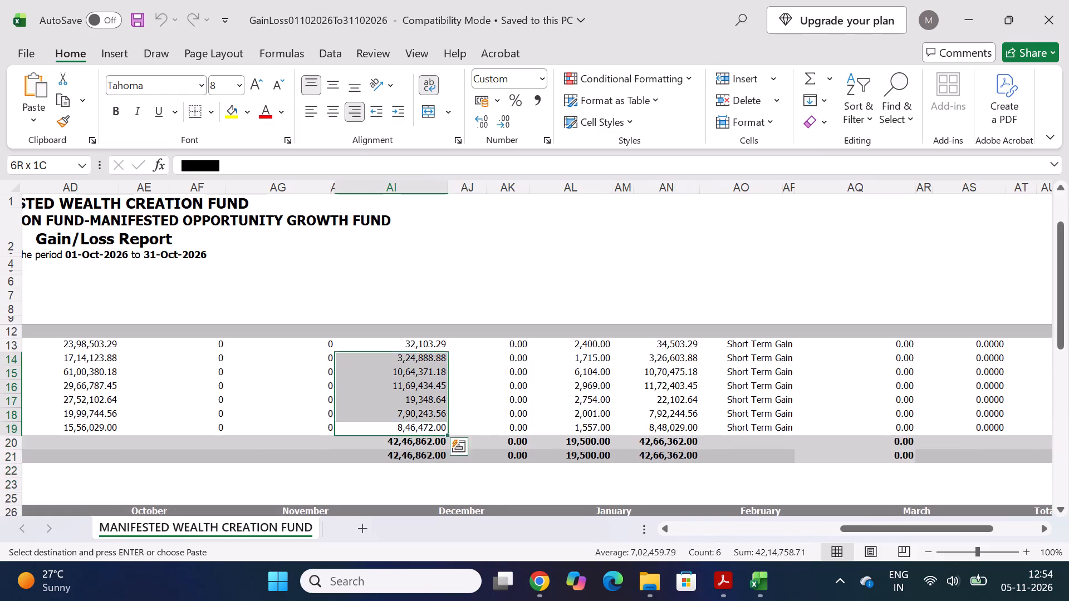
key(shift+Up)
Switch to the Manifested Tax computation workbook and review the 31-10-2026 sheet's capital gains and other income rows.
click(758, 584)
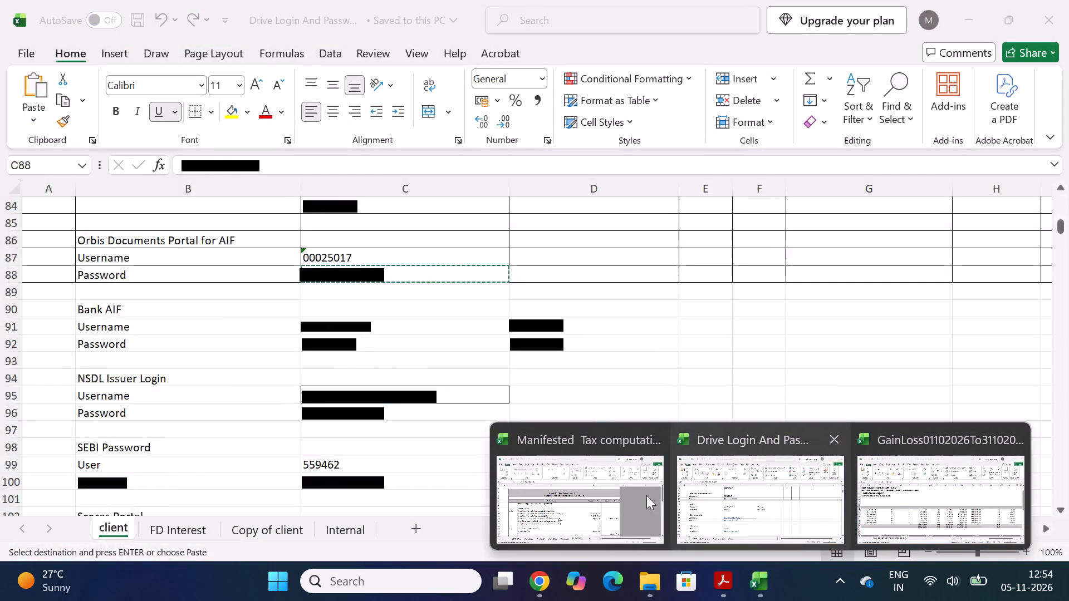
click(615, 492)
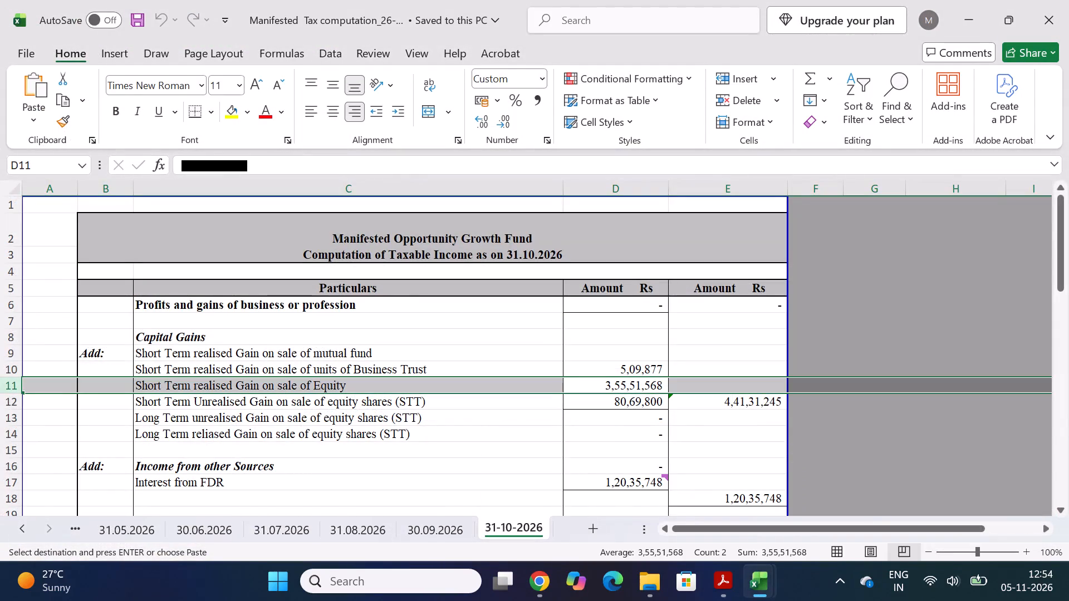
shift+click(604, 405)
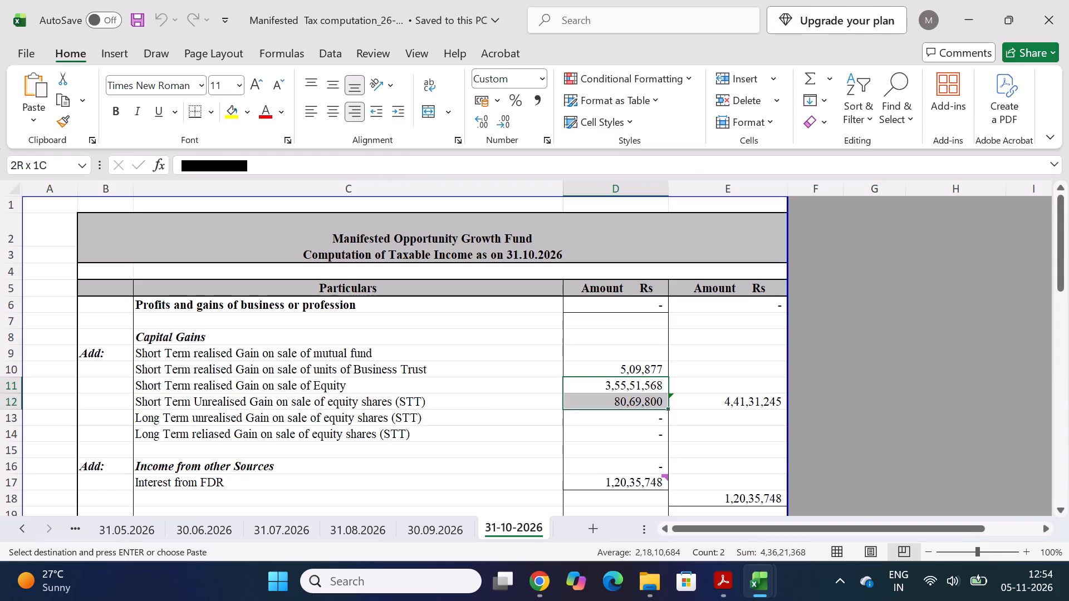
click(640, 435)
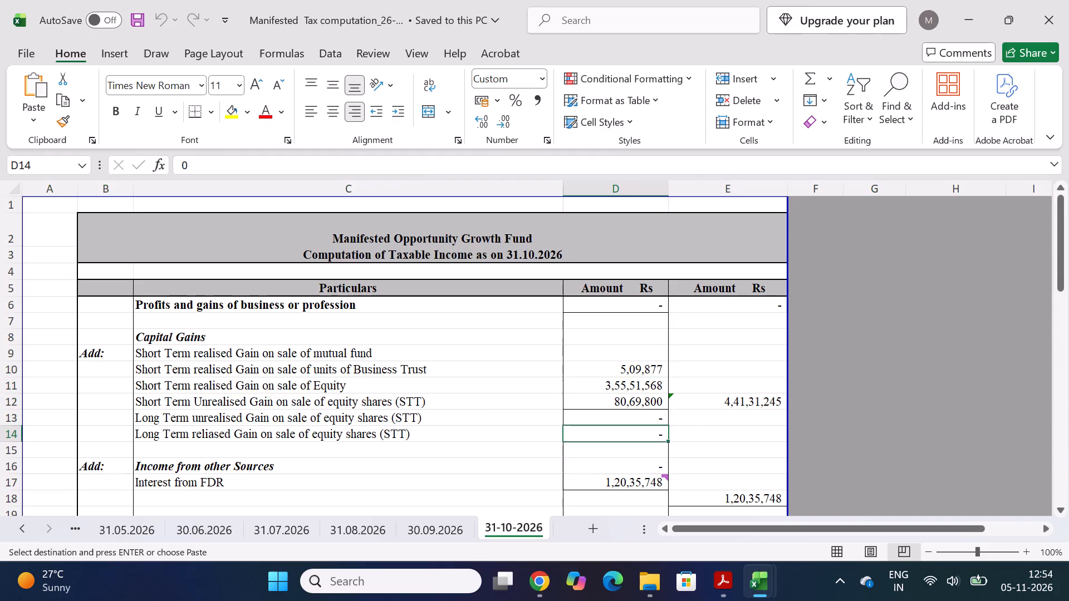
scroll(640, 435, down, 2)
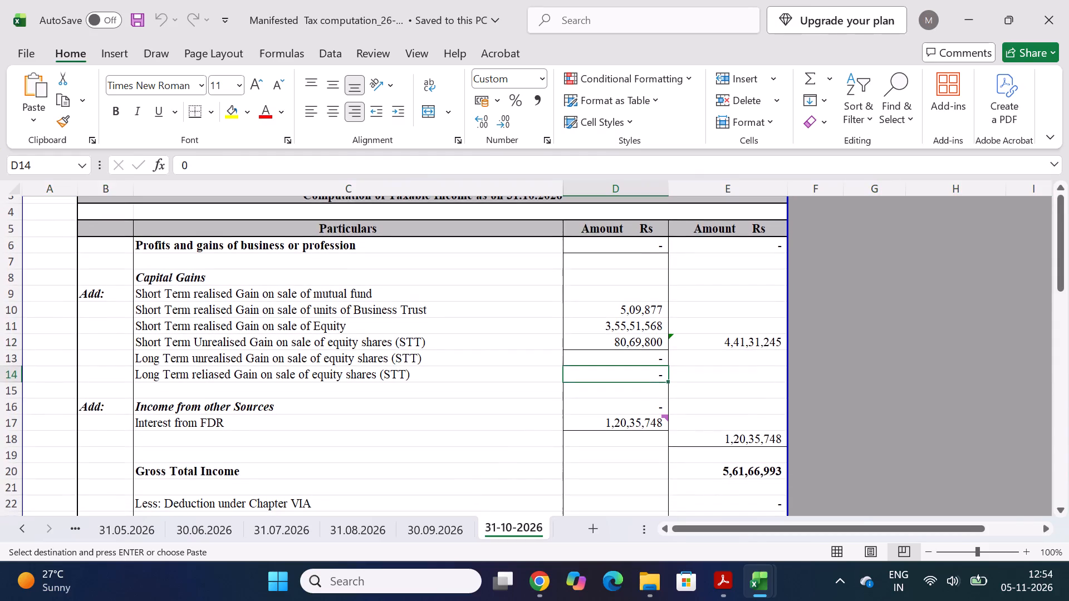
Compare the 31-10-2026 sheet's capital gains with the 30.09.2026 sheet and check October's Gross Total Income formula.
scroll(640, 435, down, 1)
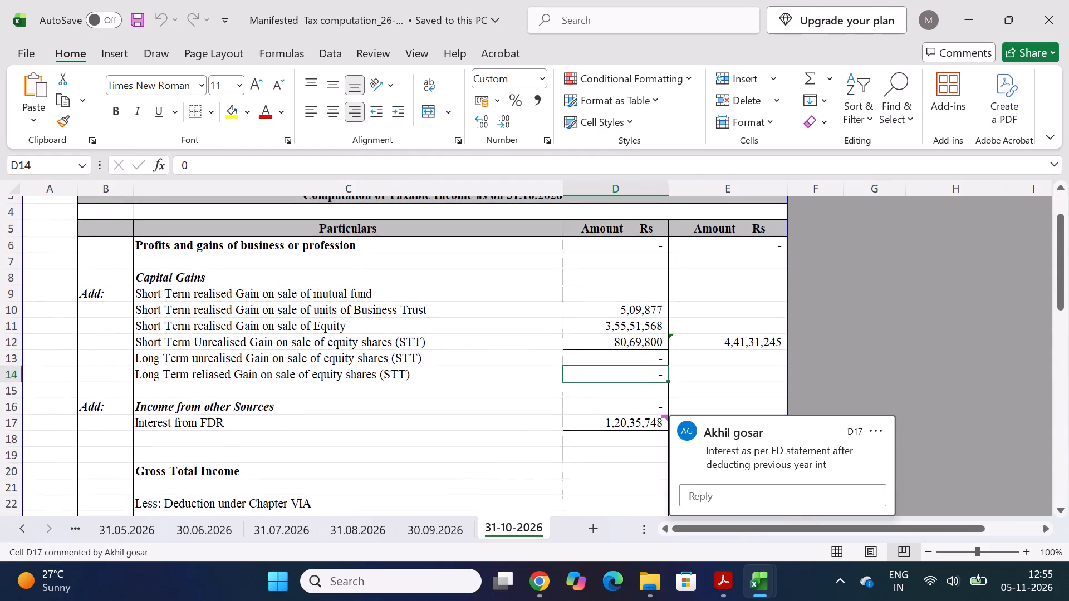
click(443, 532)
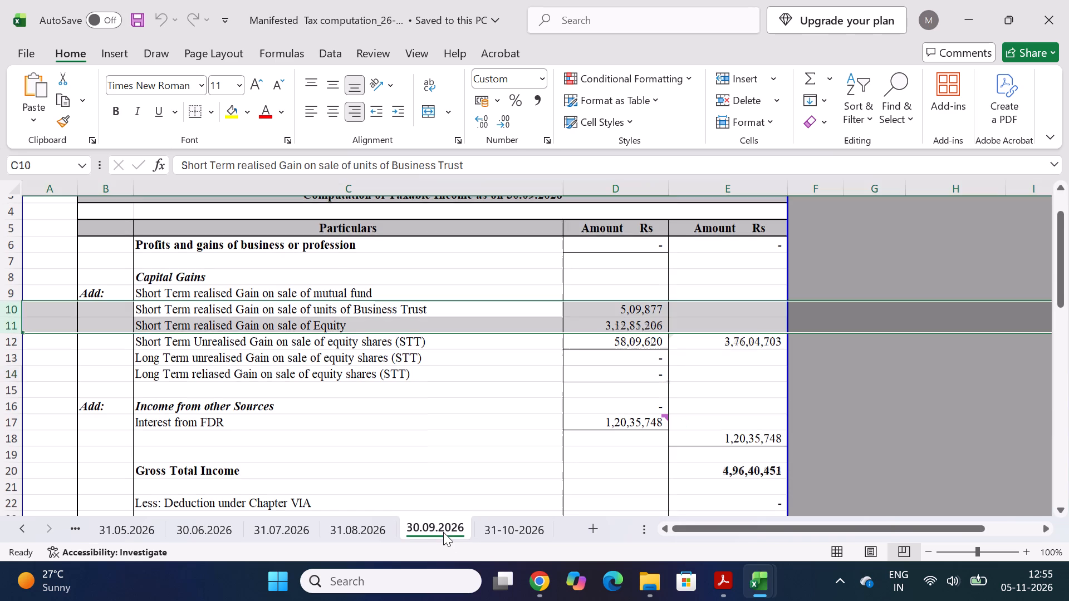
click(501, 524)
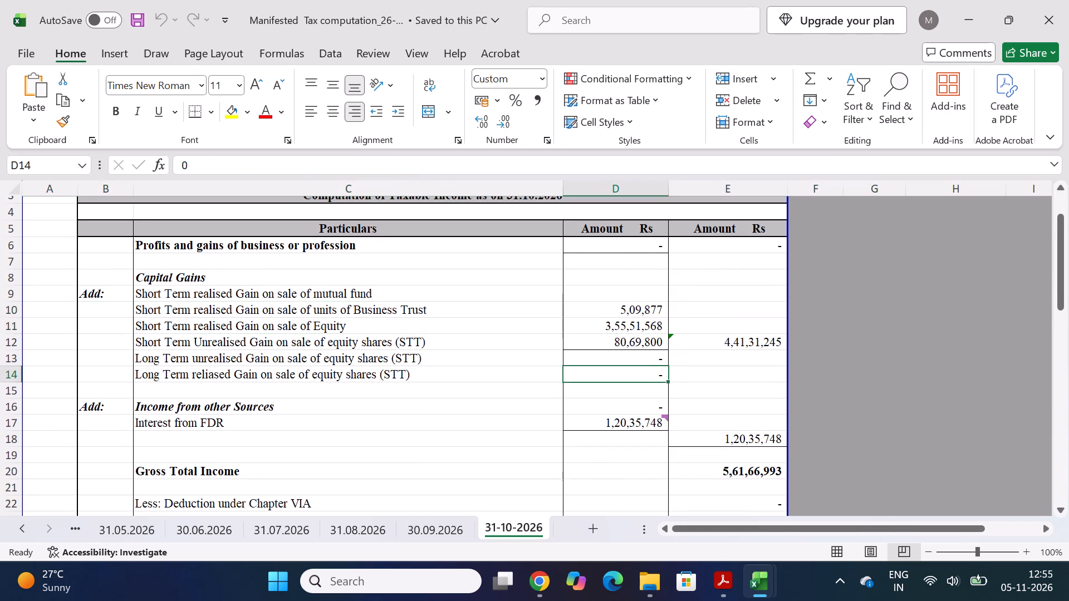
scroll(603, 455, down, 2)
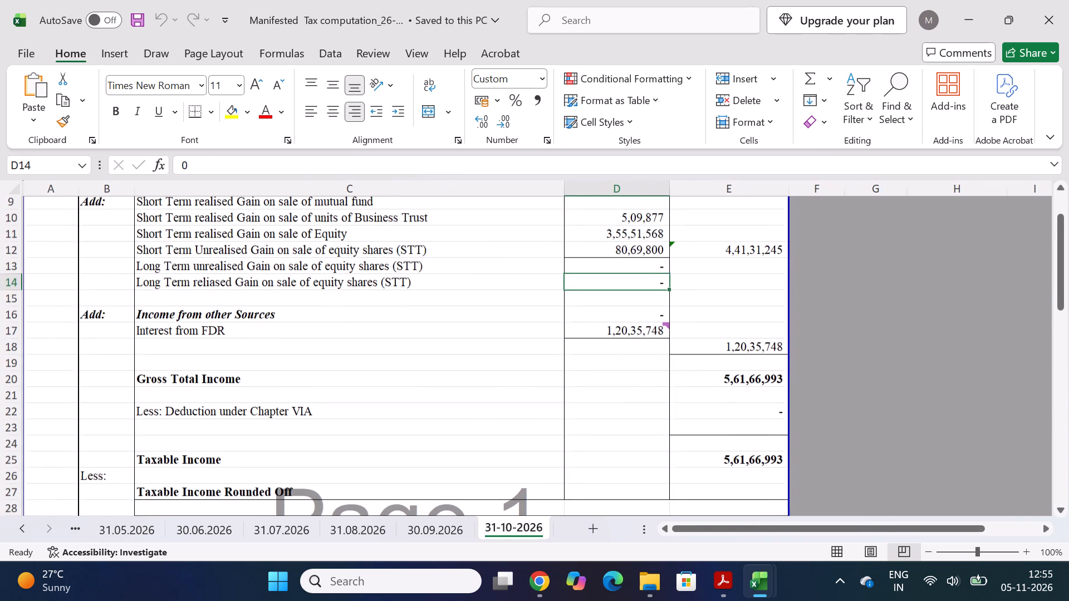
click(738, 258)
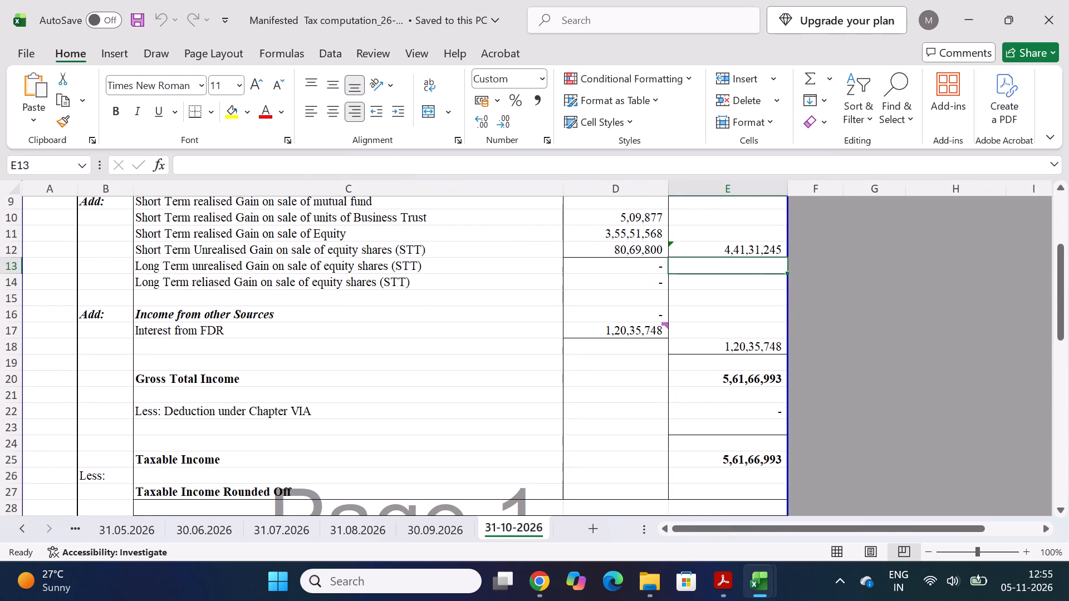
click(740, 379)
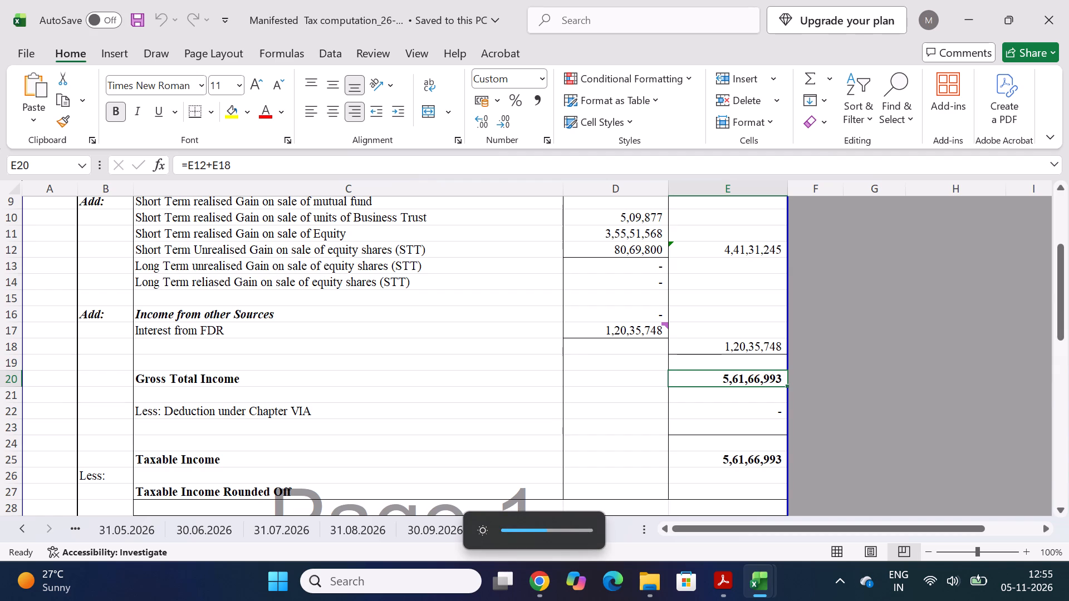
Compare the 31-10-2026 sheet's Short Term realised Gain on sale of Equity with the October-only Gain/Loss report's totals and capital gain summary.
click(610, 284)
scroll(610, 284, up, 1)
click(610, 284)
key(shift+space)
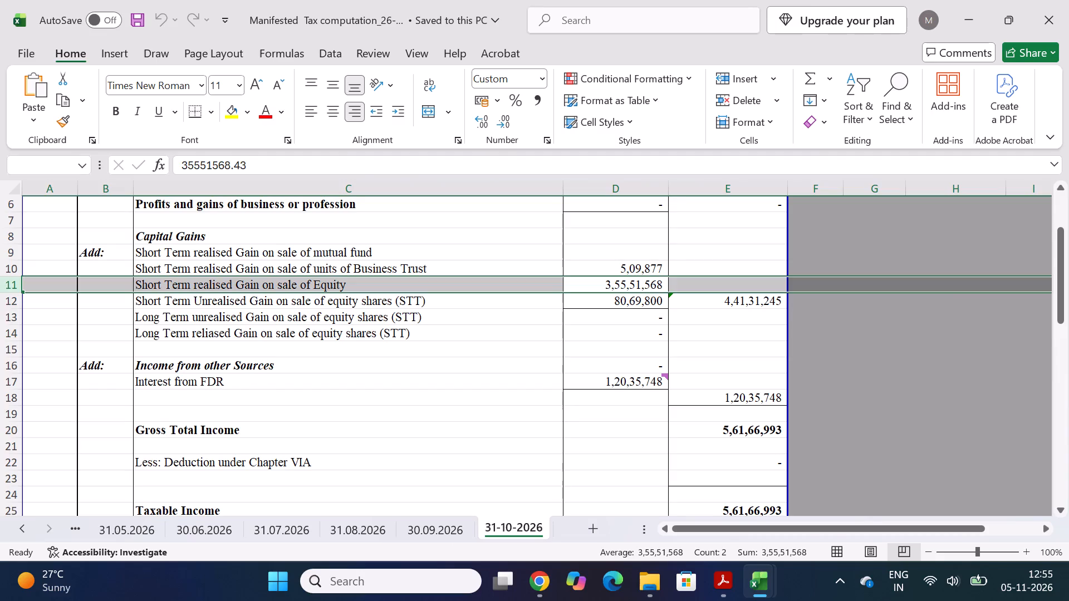
drag(548, 287, 586, 290)
click(586, 290)
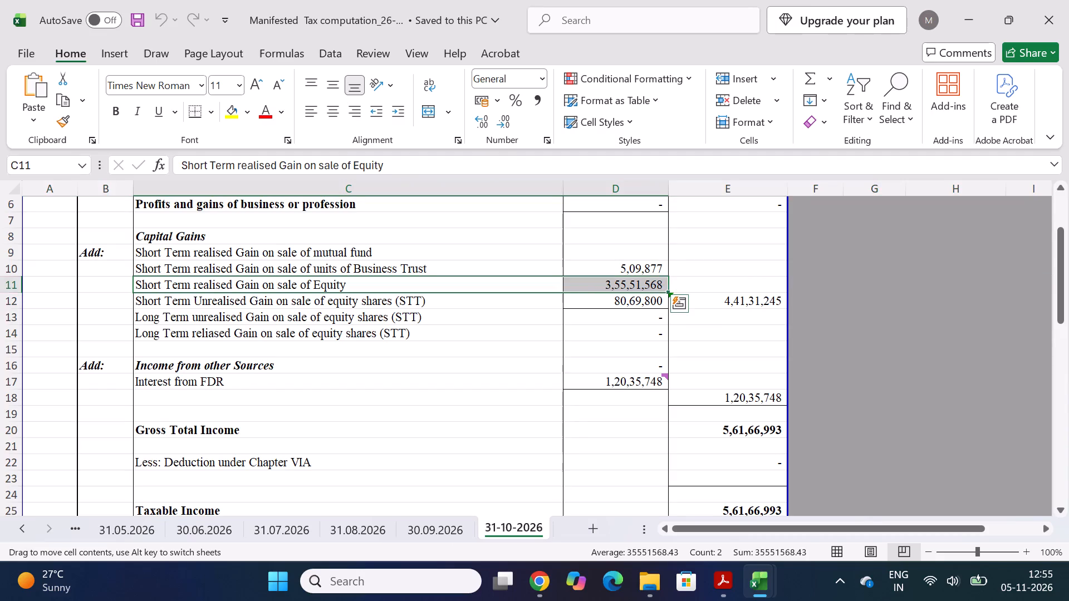
key(alt+Tab)
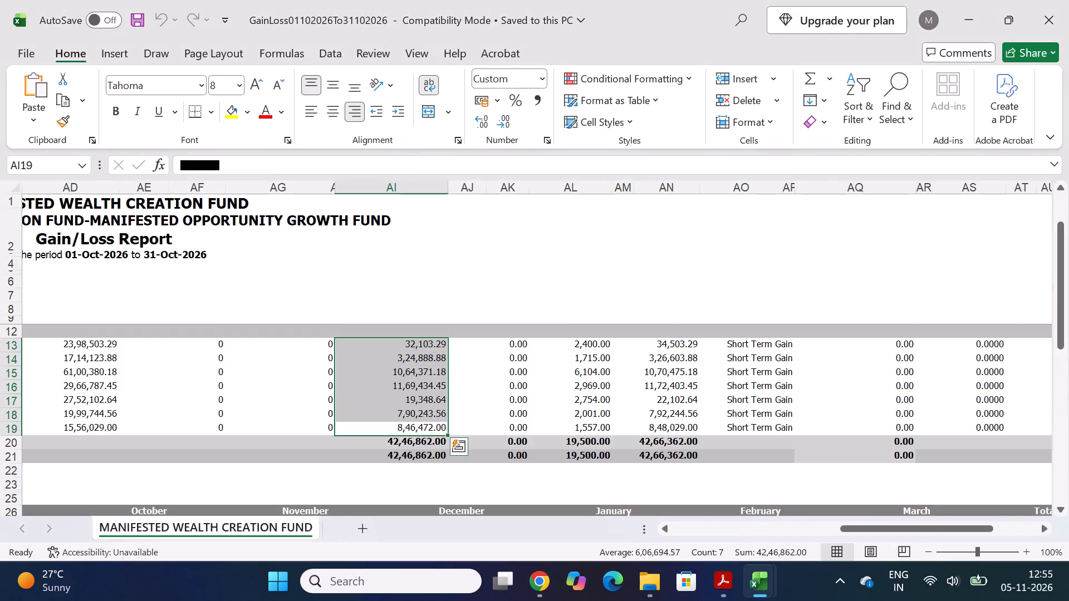
scroll(534, 385, left, 5)
scroll(534, 385, right, 1)
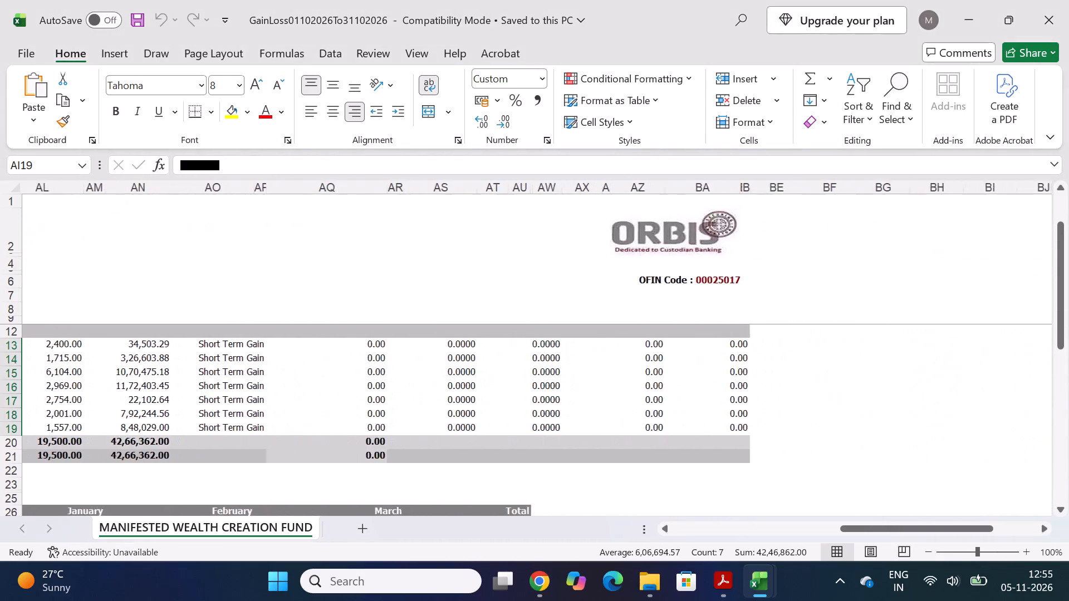
scroll(534, 385, right, 4)
scroll(534, 385, down, 2)
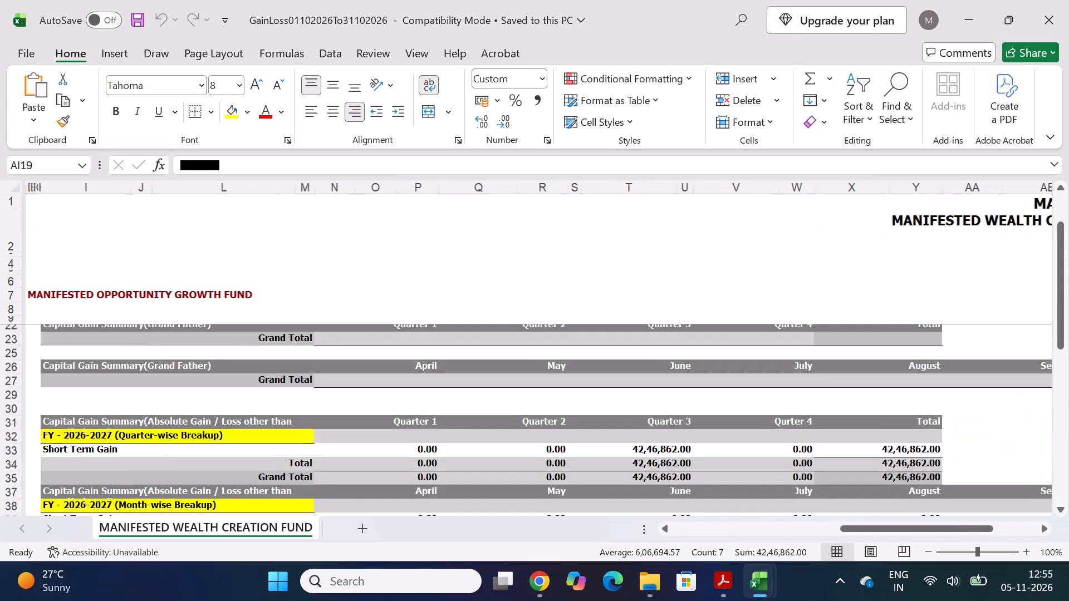
scroll(534, 385, down, 1)
key(alt+Tab)
scroll(534, 385, up, 1)
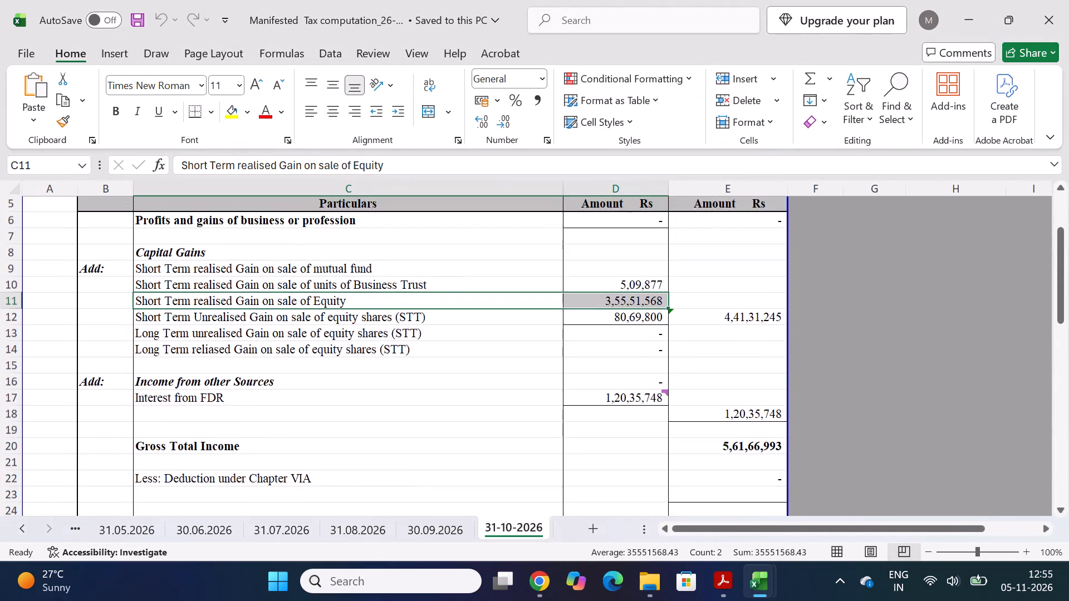
scroll(534, 385, up, 1)
key(alt+Tab)
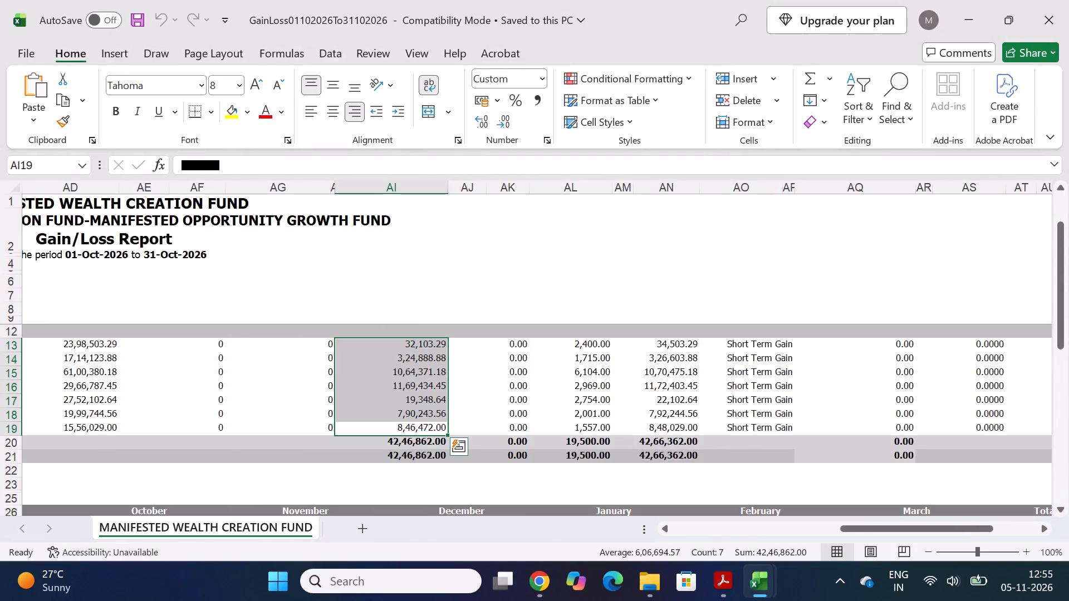
Close the October-only report and open the GainLoss01042026To31102026 workbook from the Downloads folder.
click(1048, 32)
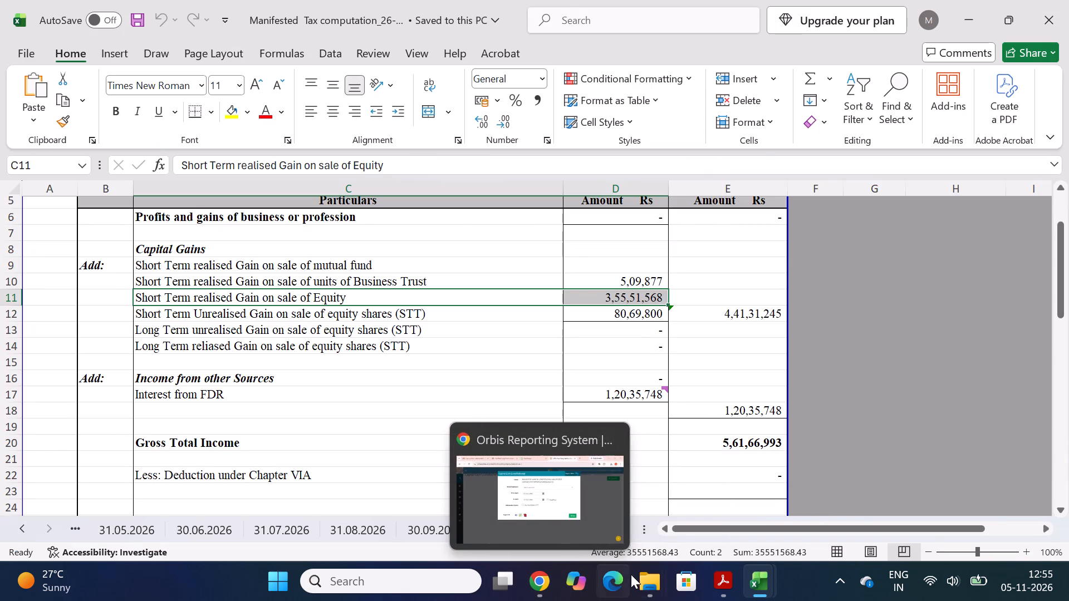
click(742, 477)
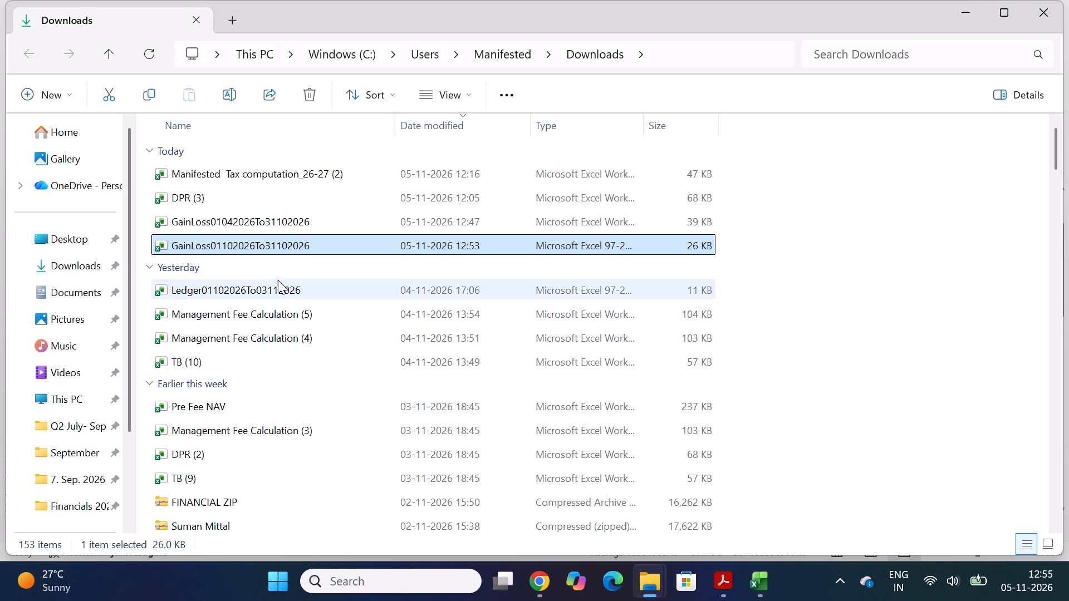
double_click(260, 225)
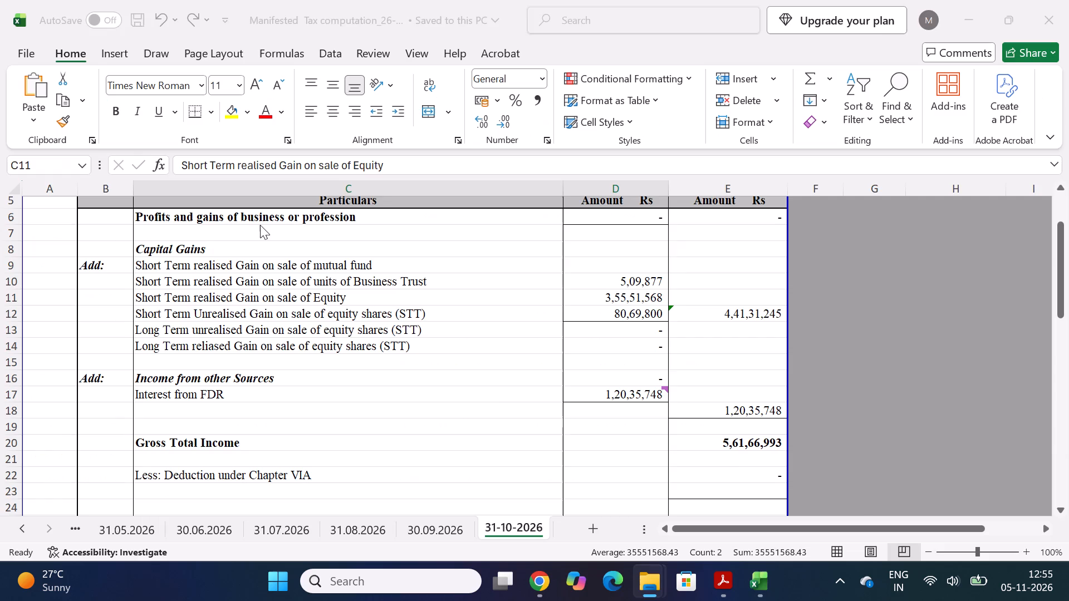
click(413, 361)
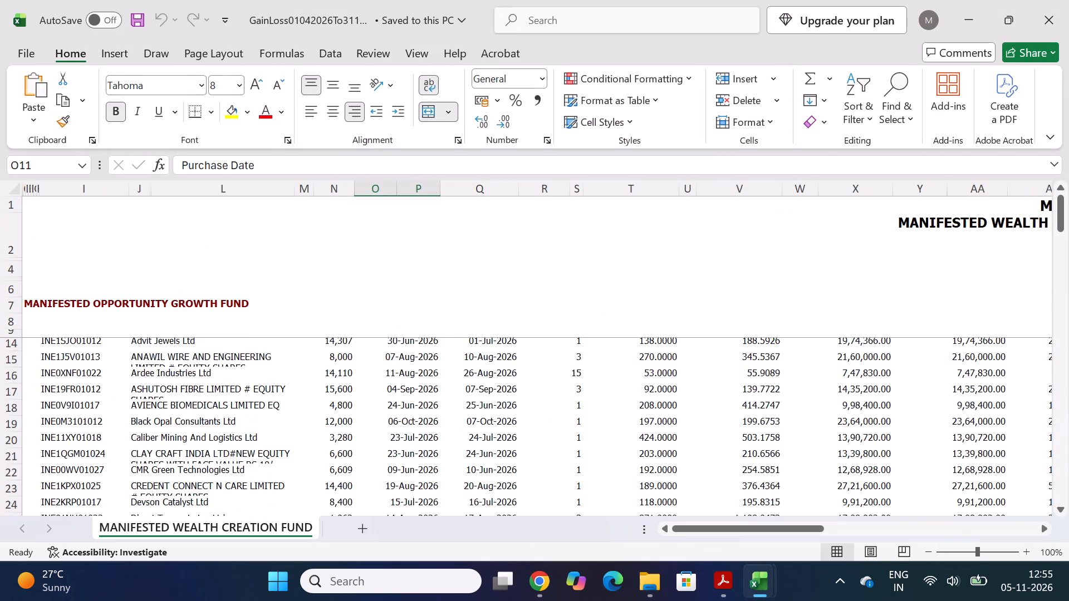
Examine the segment totals and grand total for gains and STT in the April to October Gain/Loss report.
scroll(413, 361, left, 6)
scroll(413, 361, down, 5)
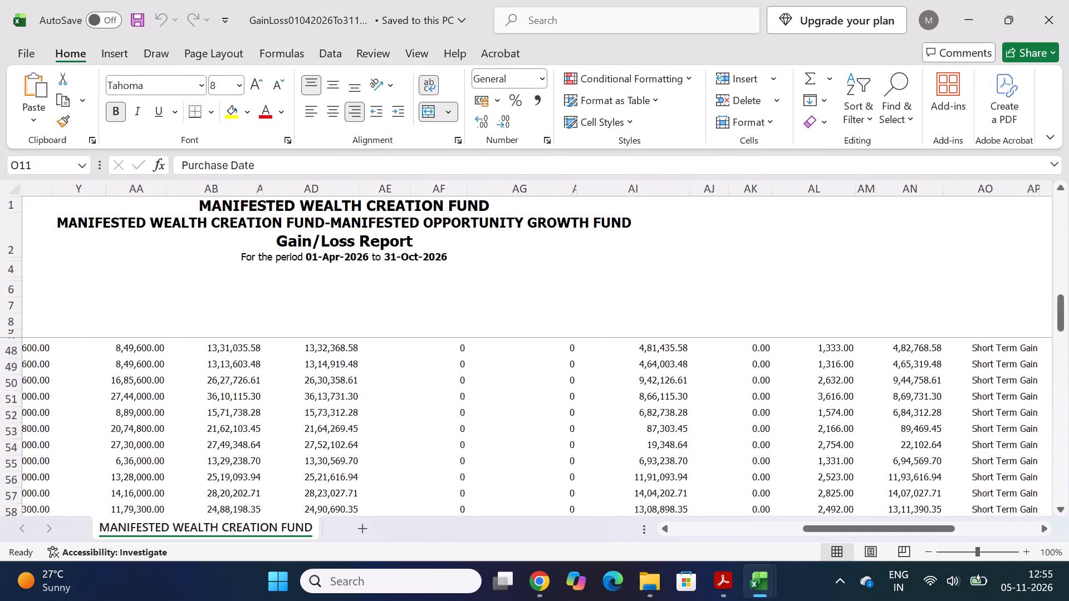
scroll(413, 361, down, 3)
scroll(413, 361, left, 2)
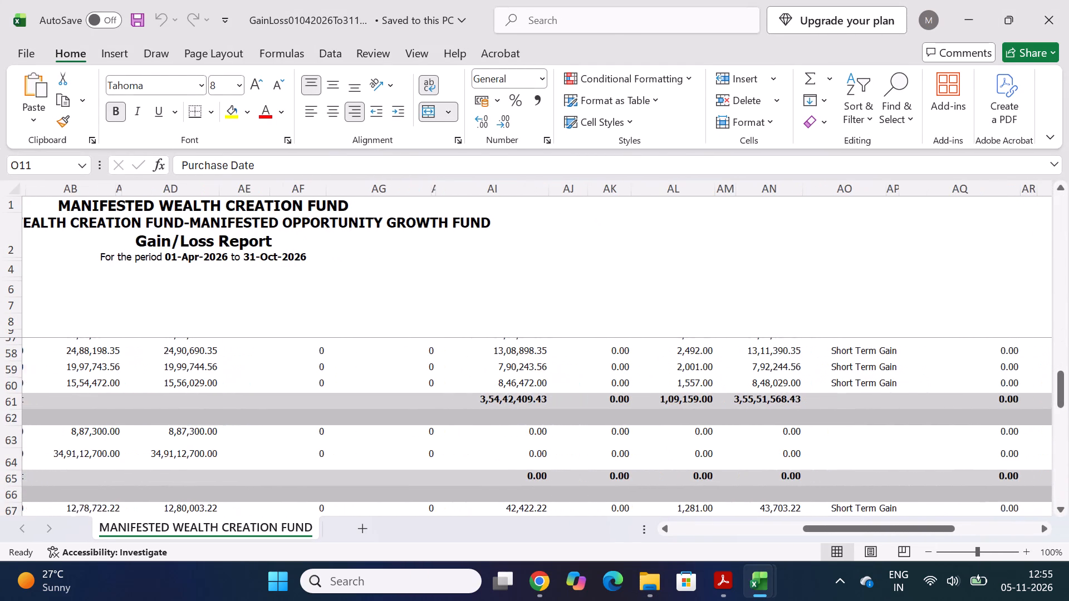
scroll(413, 361, left, 2)
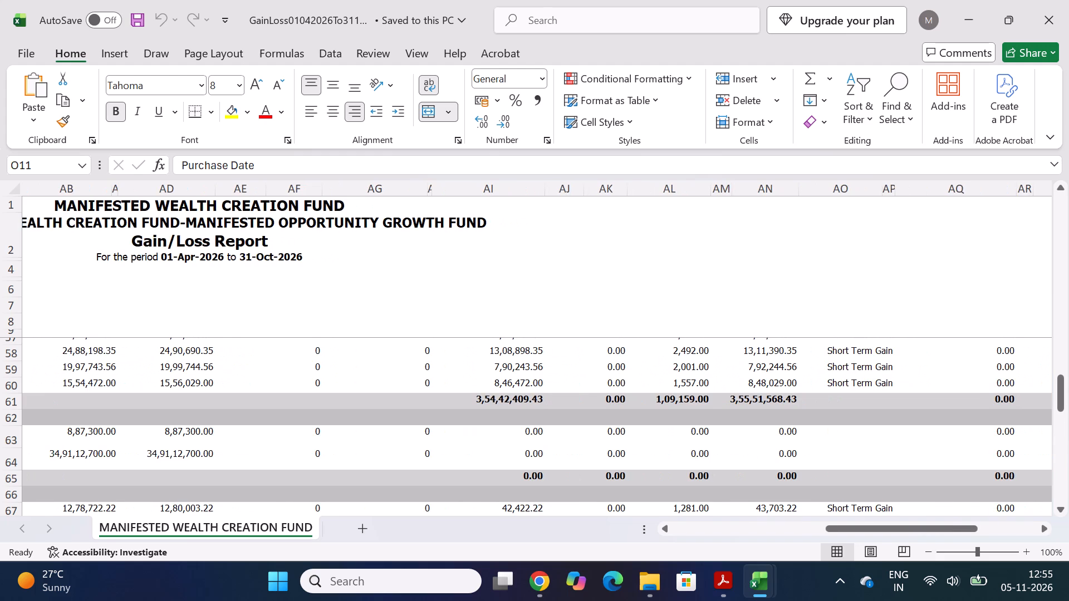
scroll(413, 361, left, 2)
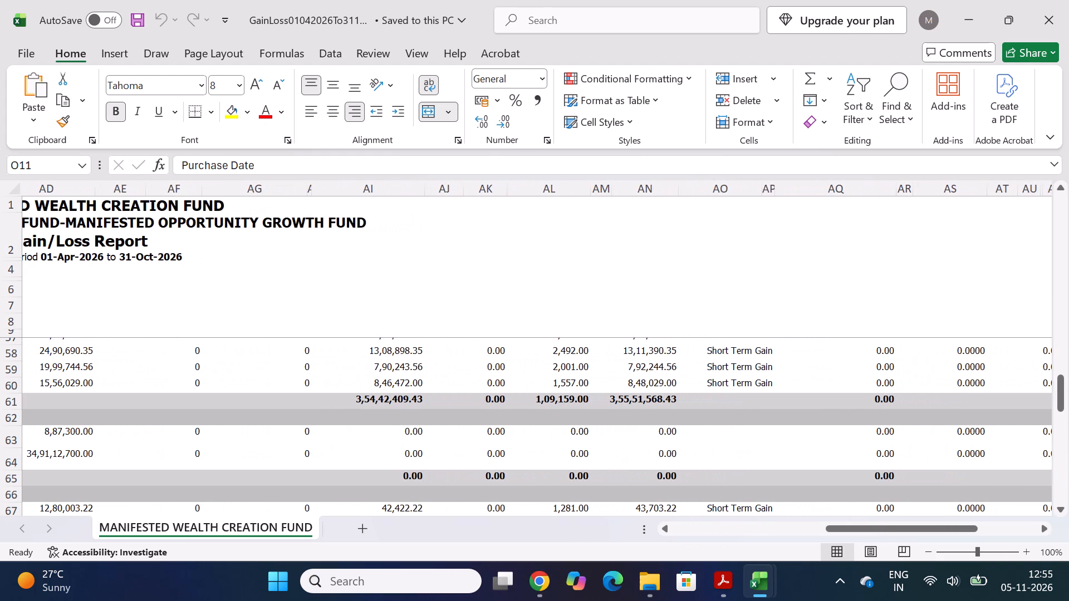
scroll(413, 361, left, 2)
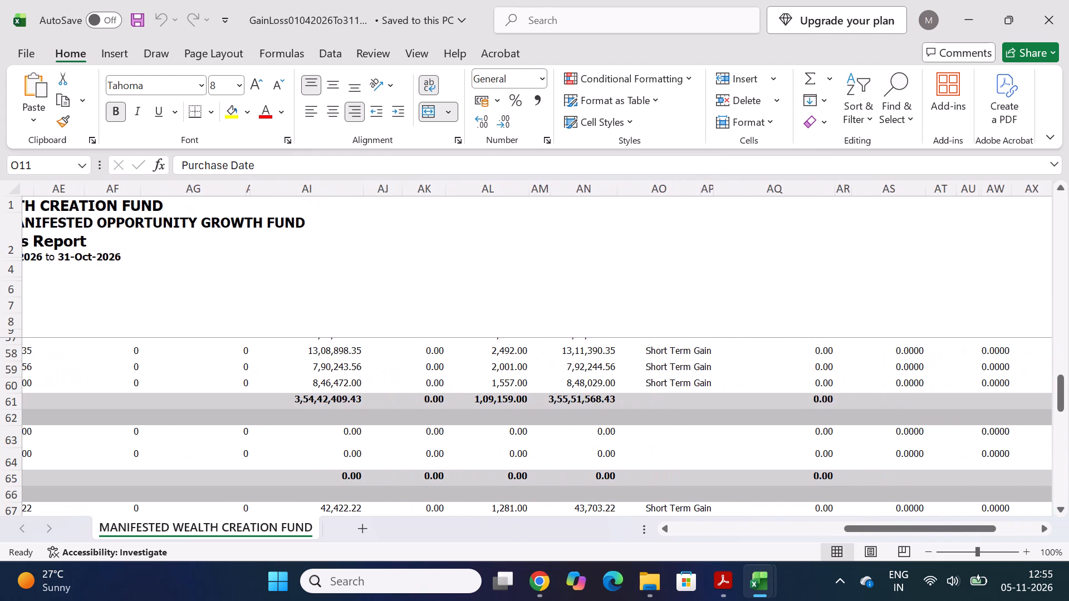
scroll(413, 361, left, 2)
scroll(413, 361, down, 1)
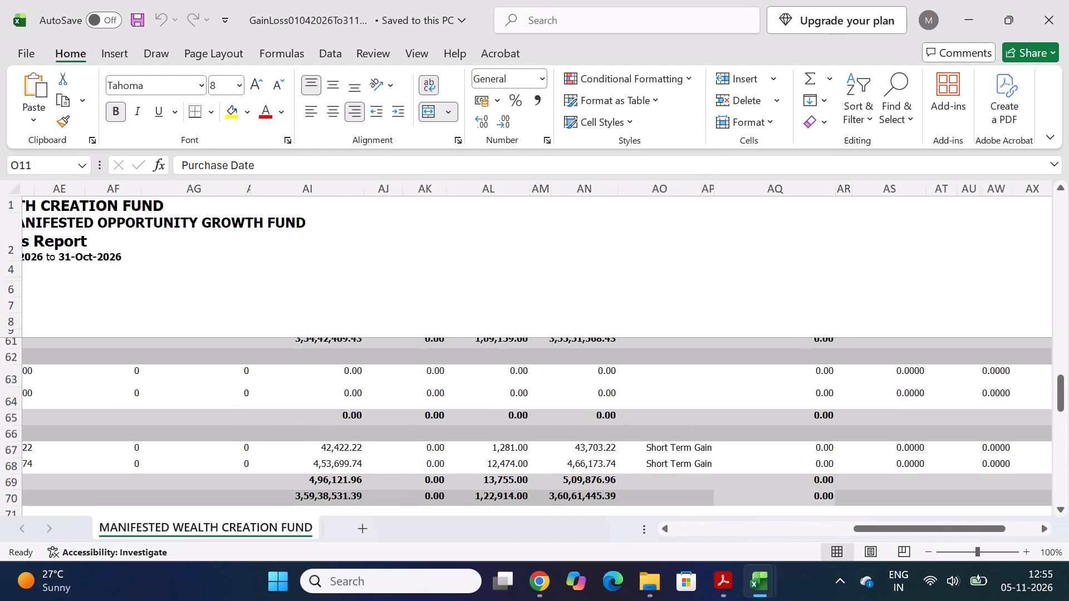
scroll(413, 361, down, 1)
Compare the report's equity Absolute Gain/Loss, Sale STT and Gain Loss Before STT totals with the tax sheet's realised equity gain.
key(alt+Tab)
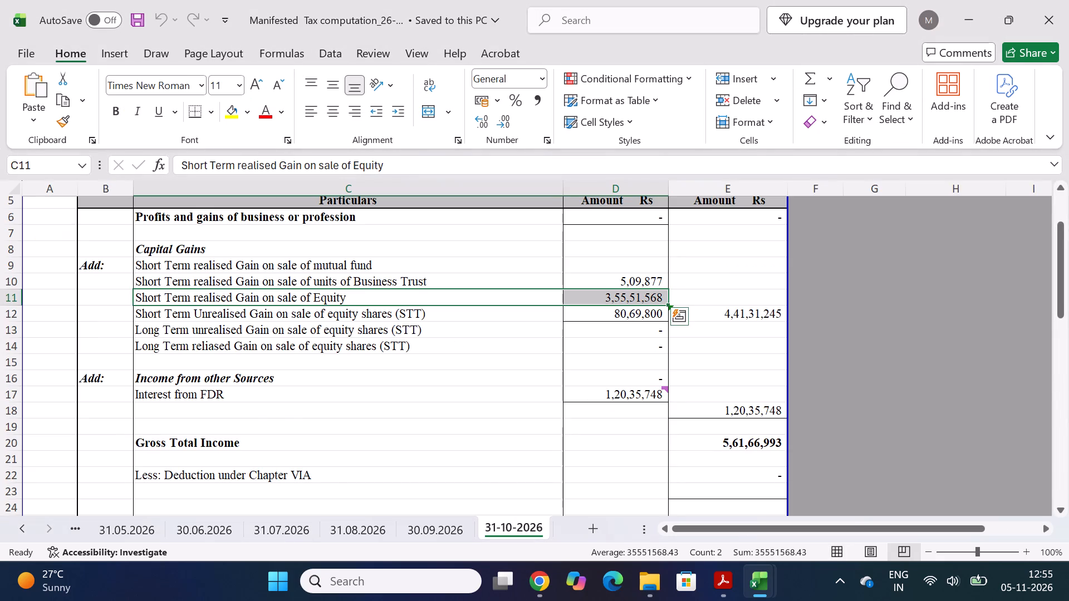
key(alt+Tab)
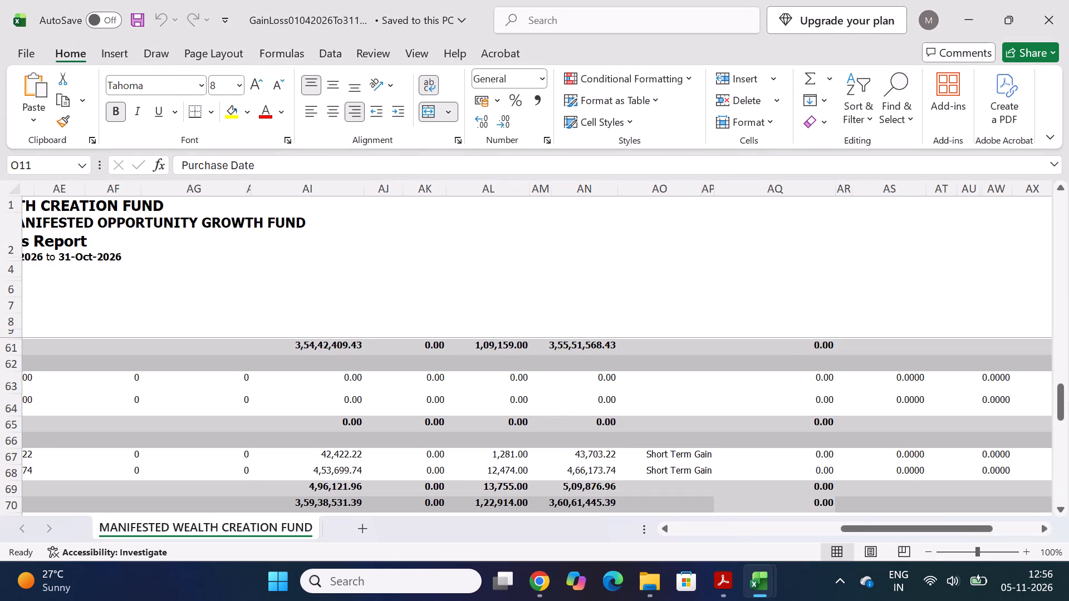
click(330, 348)
key(alt+Tab)
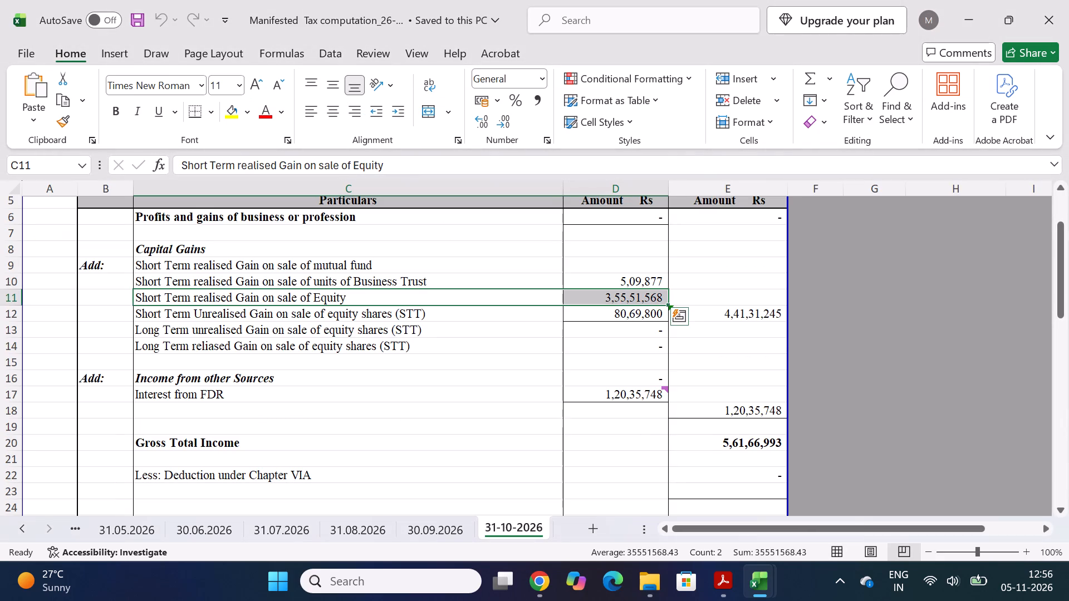
key(alt+Tab)
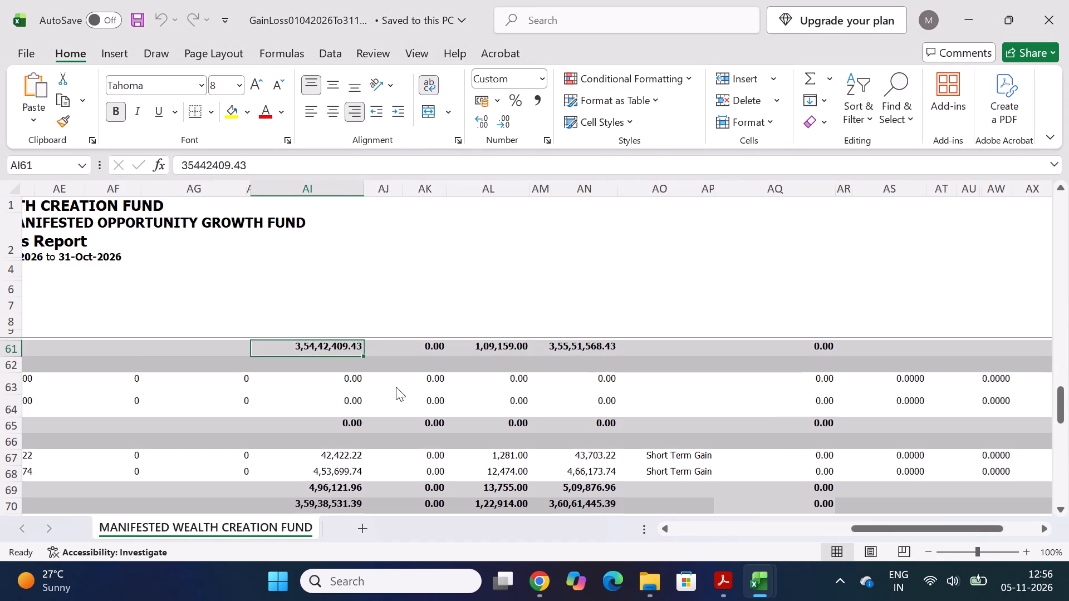
key(alt+Tab)
key(alt+Tab)
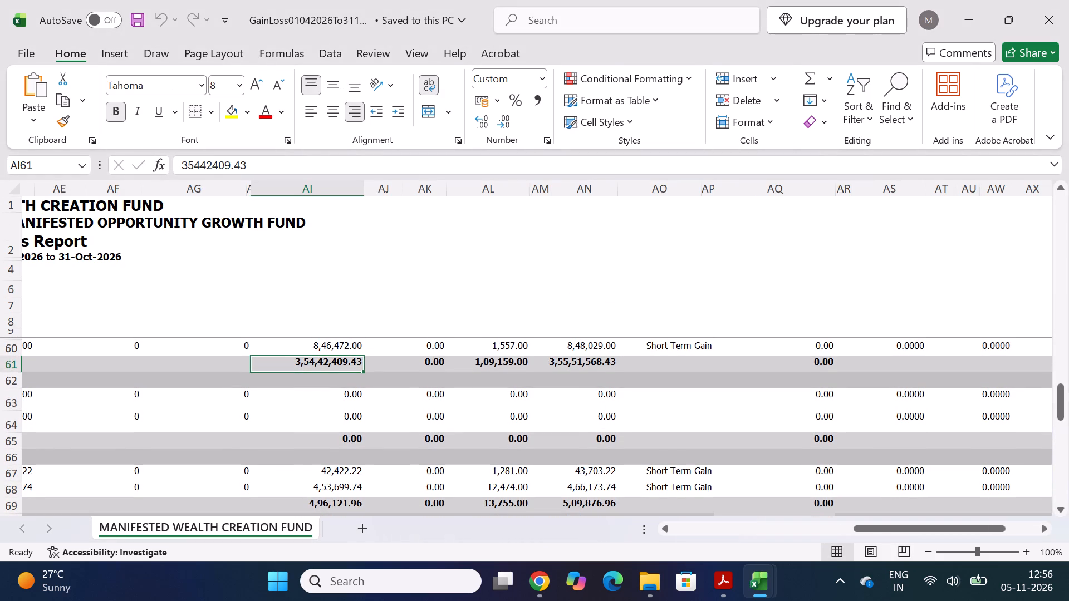
click(494, 361)
key(alt+Tab)
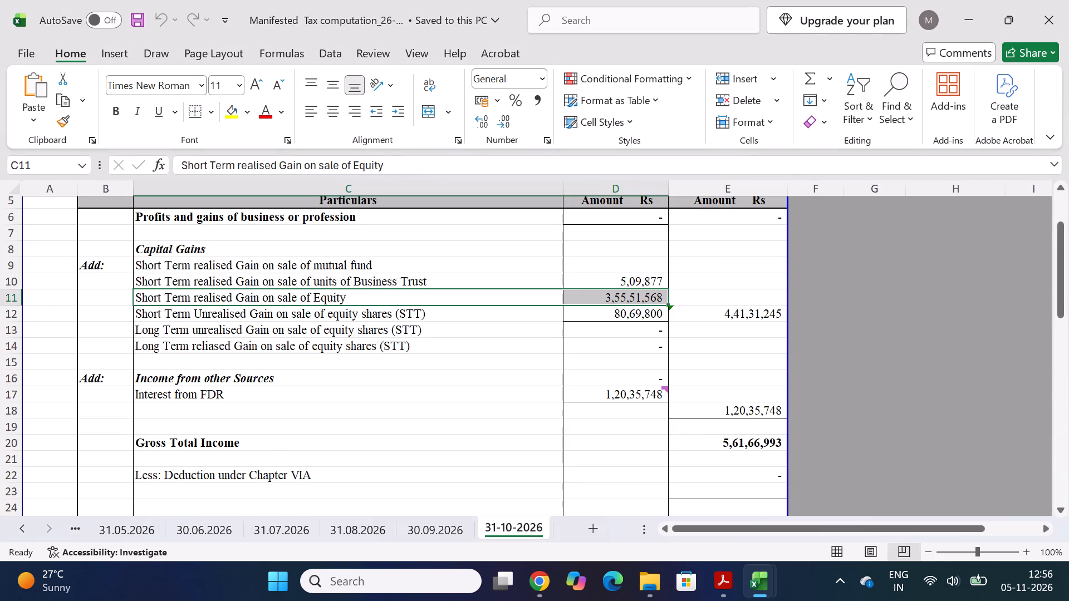
key(alt+Tab)
key(alt+Tab)
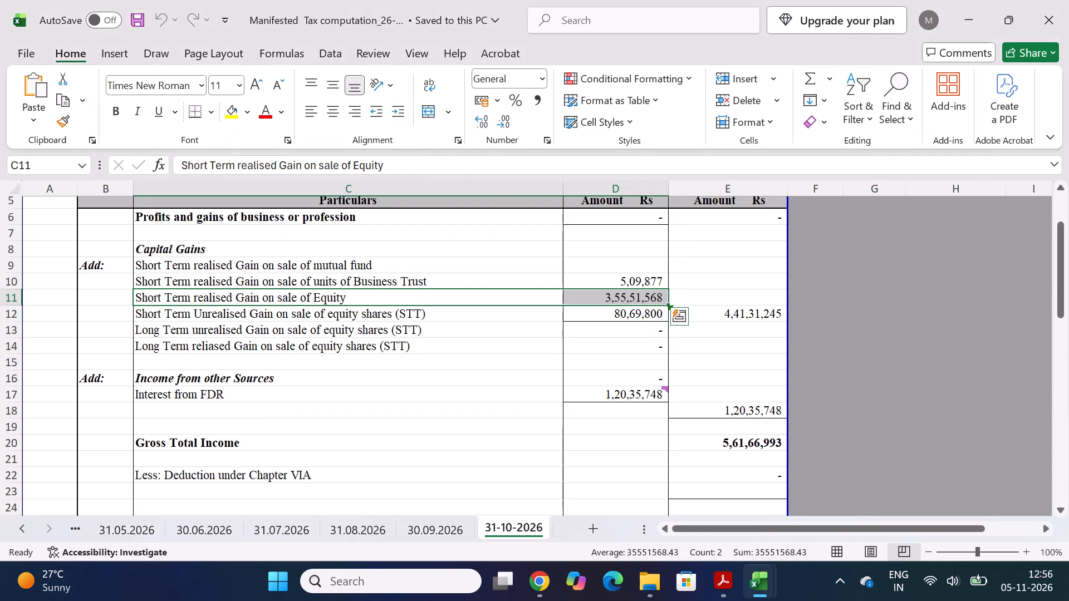
key(alt+Tab)
key(alt+Tab)
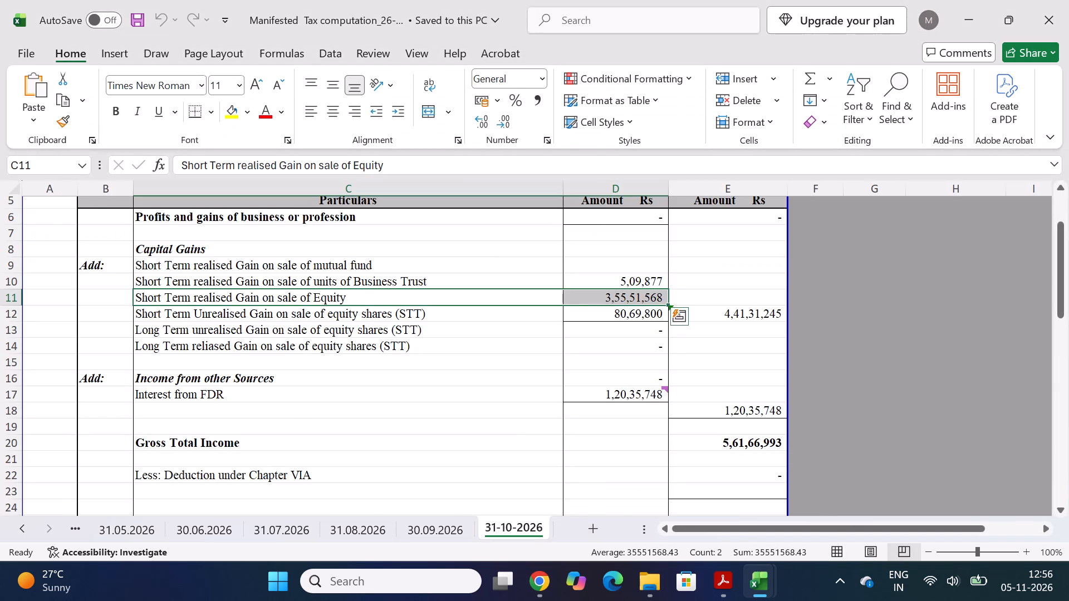
key(alt+Tab)
key(alt+Tab)
Check the tax sheet's Short Term Unrealised Gain entry, and review the column headings for the April to October report's equity totals.
click(599, 314)
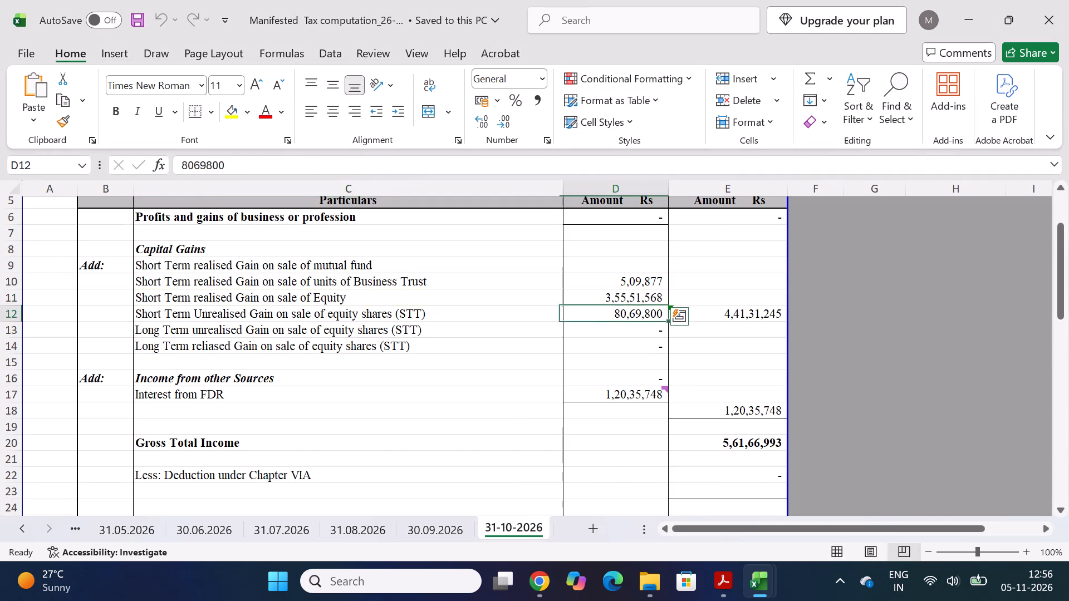
key(alt+Tab)
scroll(511, 384, up, 1)
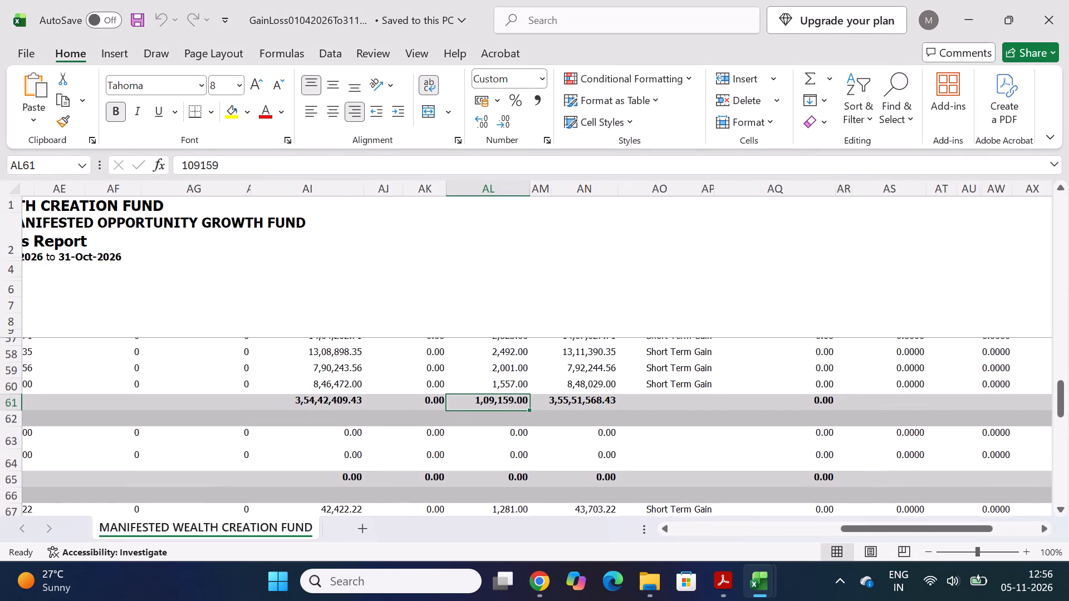
scroll(511, 384, up, 1)
key(alt+Tab)
scroll(511, 384, up, 2)
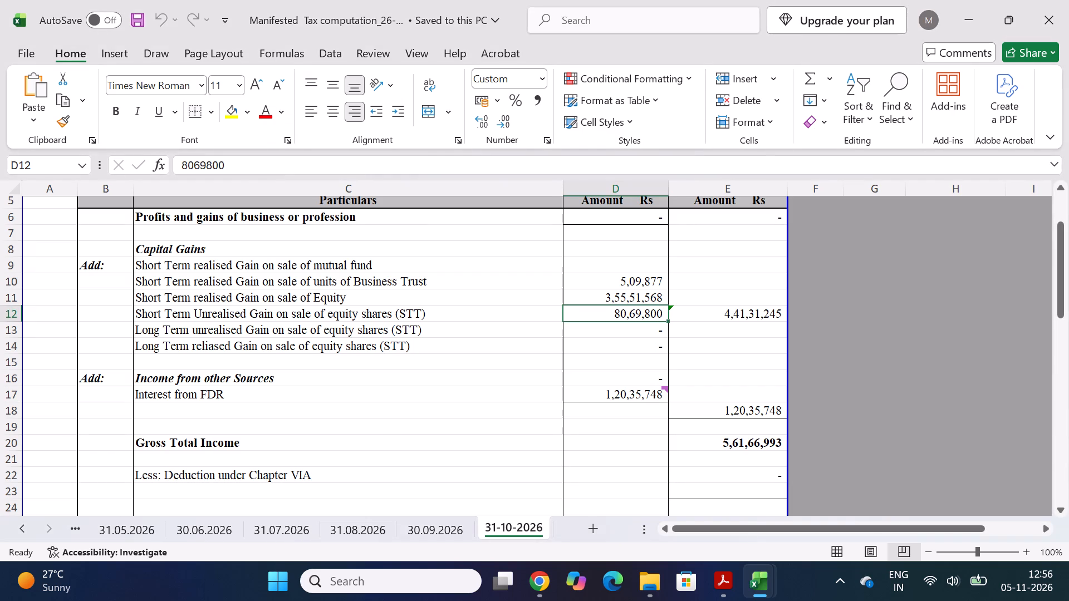
scroll(511, 384, up, 2)
key(alt+Tab)
scroll(511, 384, up, 3)
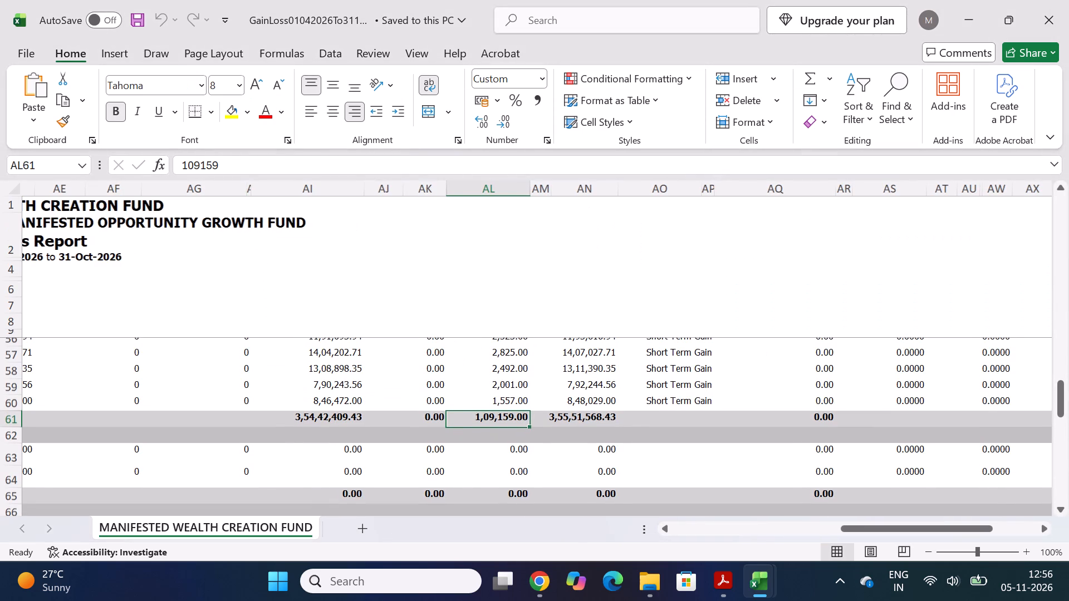
scroll(511, 384, up, 1)
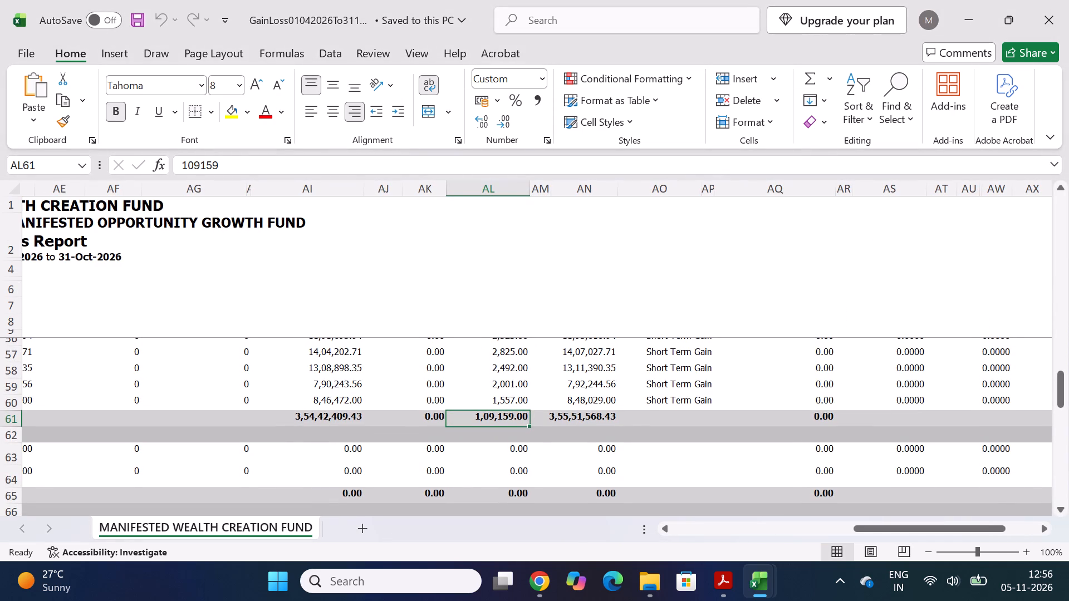
scroll(511, 384, up, 4)
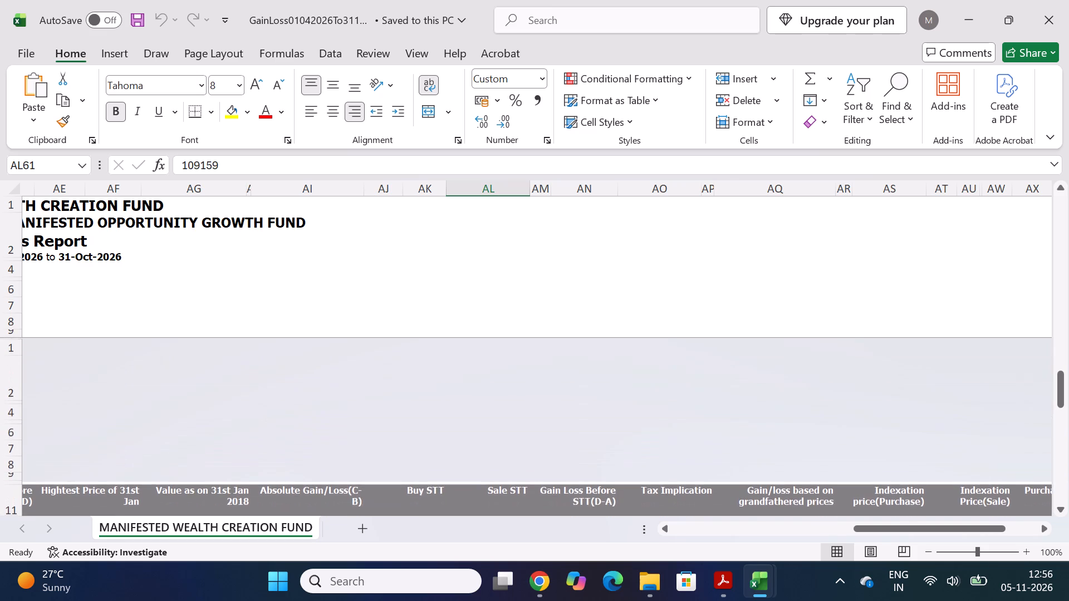
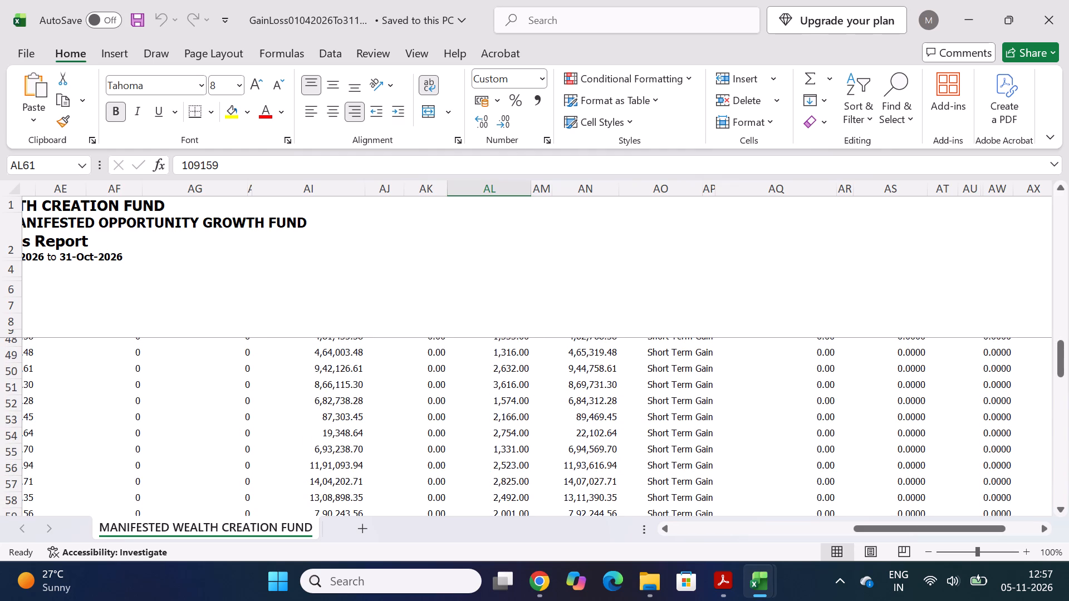
Review the equity segment's Sale STT and Gain Loss Before STT totals in the April to October Gain/Loss report.
right_click(513, 384)
scroll(513, 384, down, 1)
click(462, 393)
scroll(462, 393, down, 1)
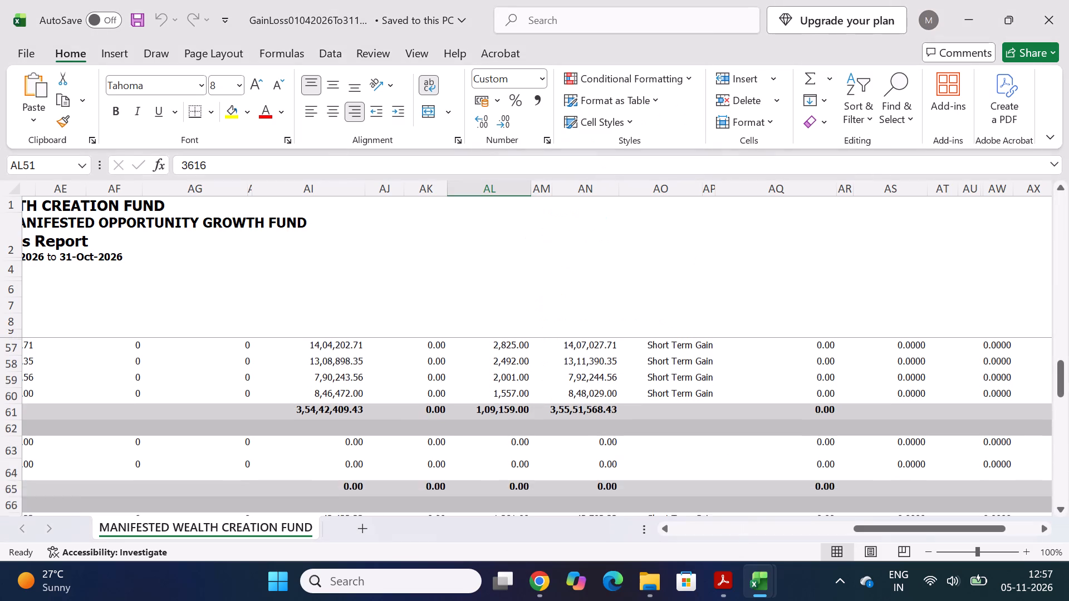
scroll(462, 393, down, 1)
drag(462, 393, 567, 390)
scroll(567, 390, down, 1)
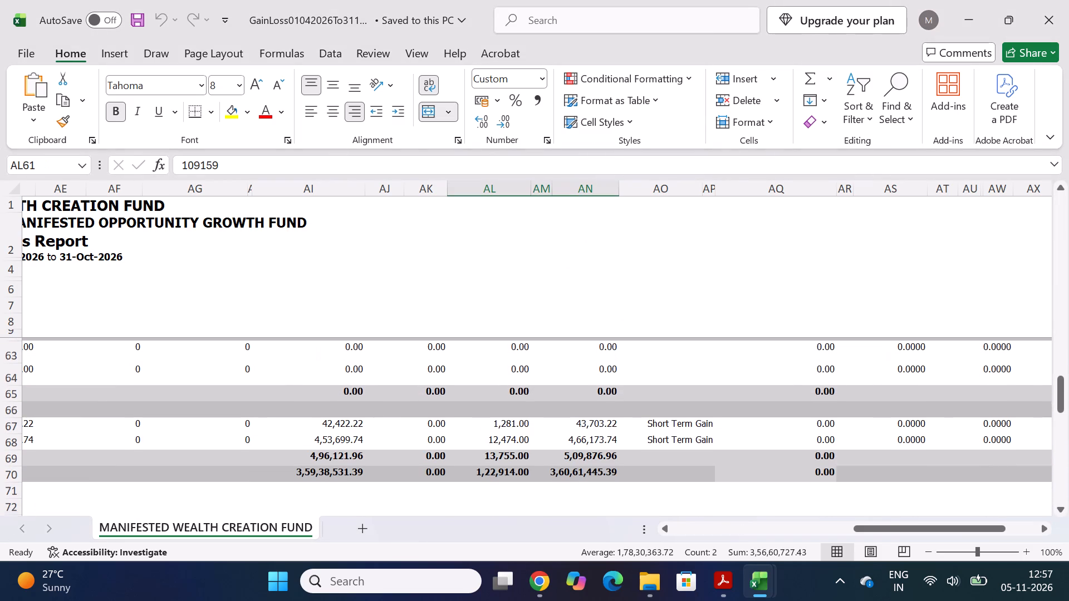
Compare the report's final segment totals for gain and STT with the tax sheet's Short Term realised Gain on units of Business Trust.
scroll(567, 390, down, 1)
click(349, 446)
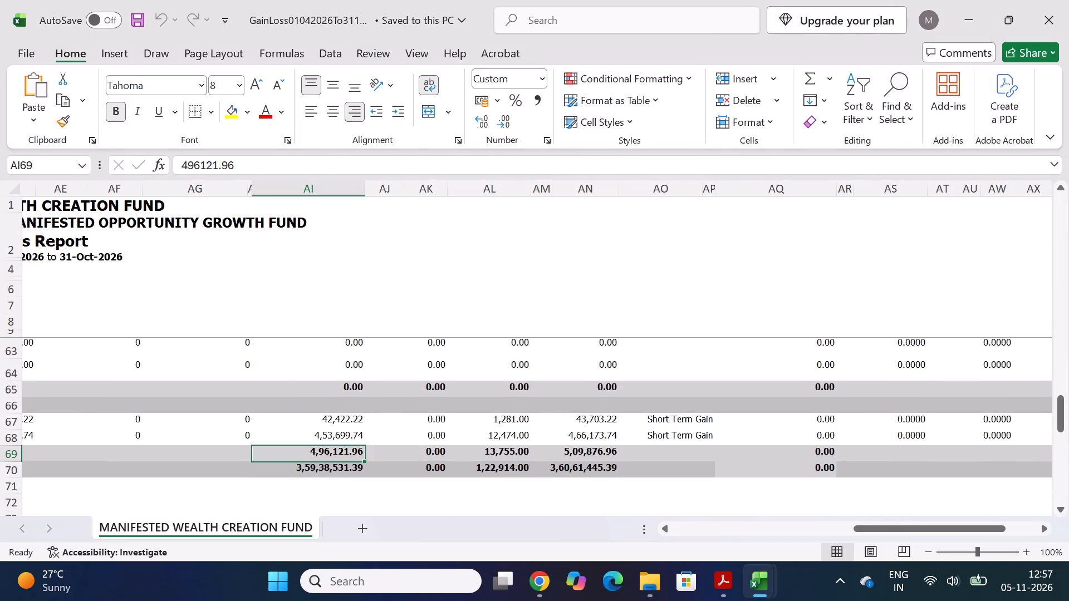
click(460, 451)
key(alt+Tab)
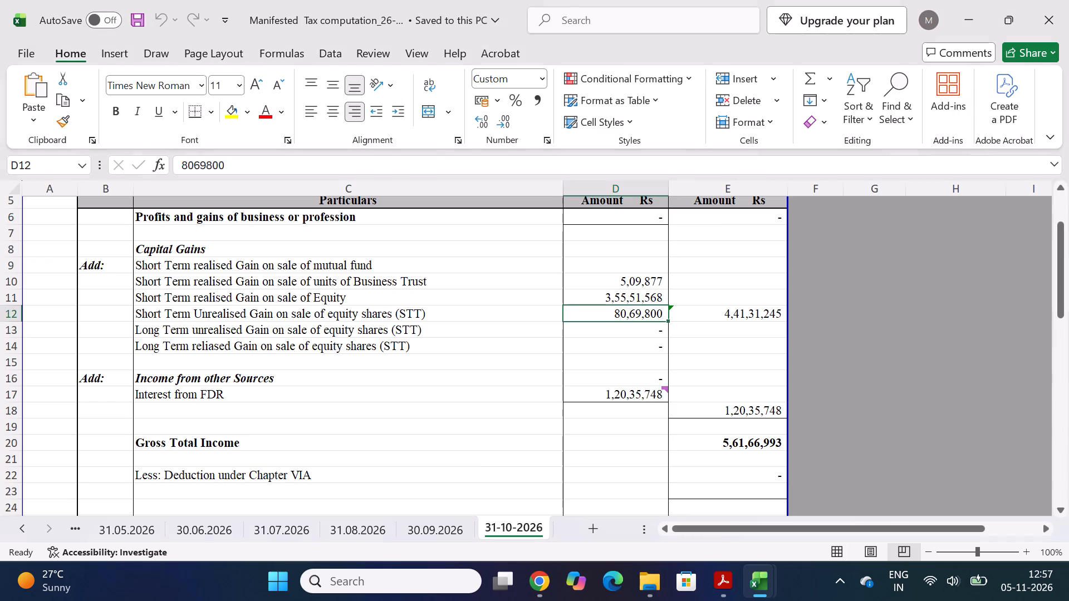
key(alt+Tab)
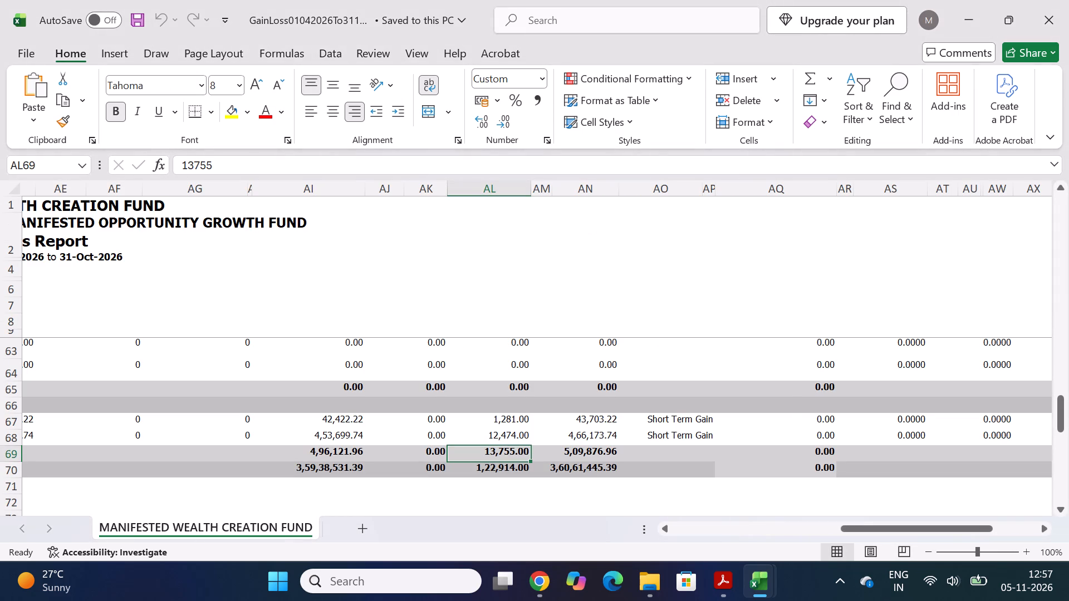
key(alt+Tab)
key(alt+Tab)
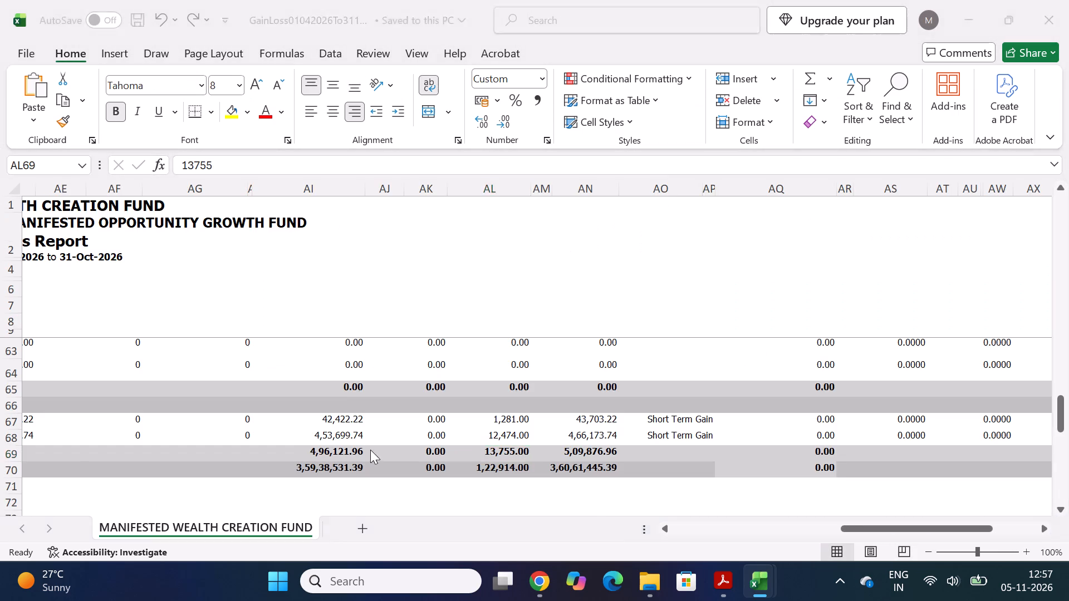
key(alt+Tab)
Examine the formula and comment behind the Interest from FDR amount on the 31-10-2026 tax sheet.
scroll(403, 447, down, 1)
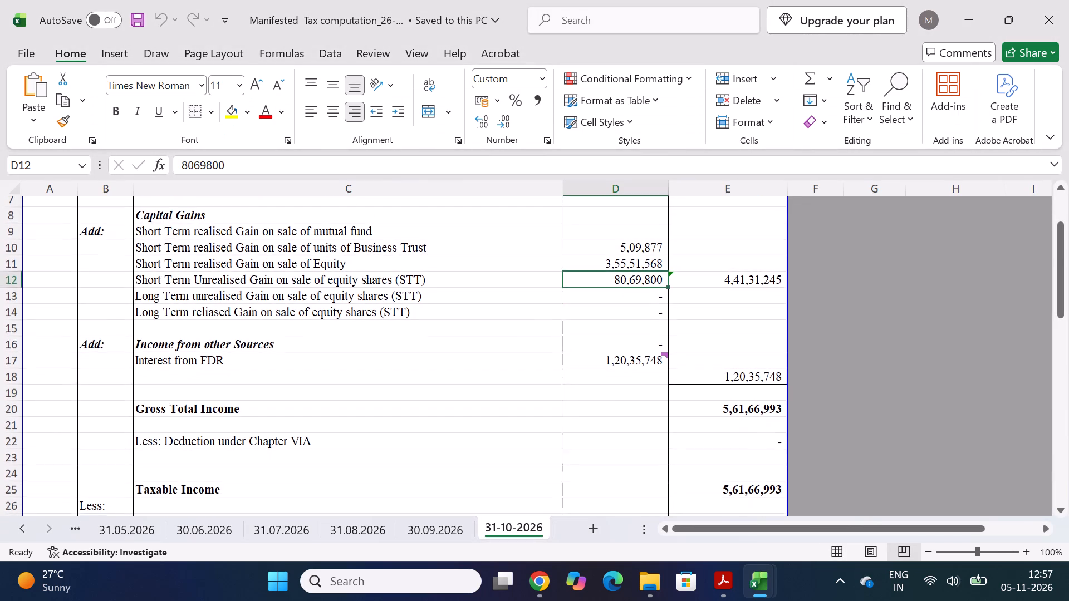
scroll(403, 447, down, 1)
click(587, 367)
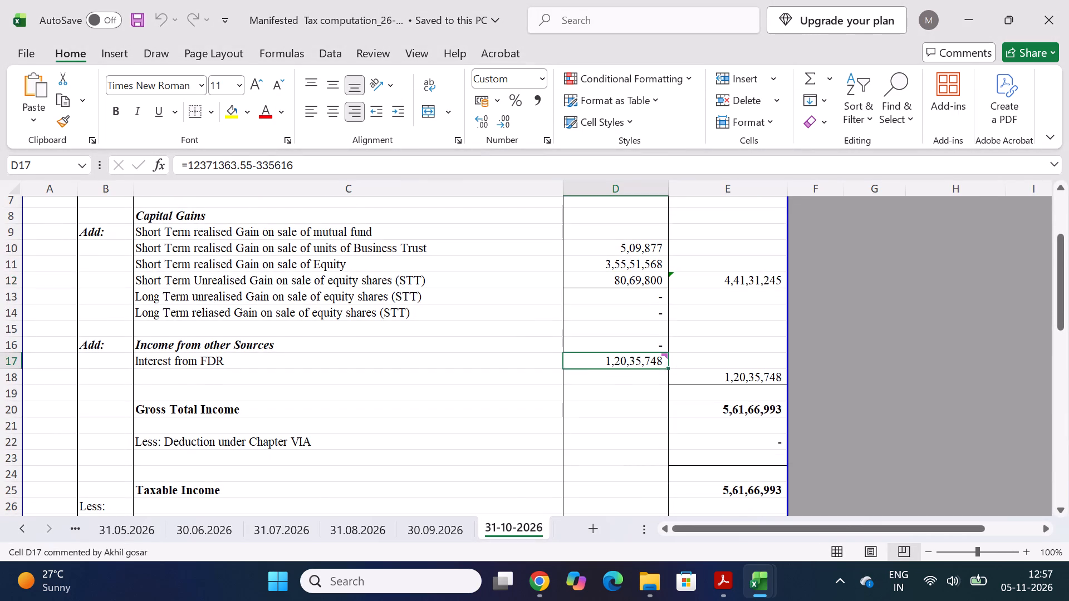
key(alt+Tab)
key(alt+Tab)
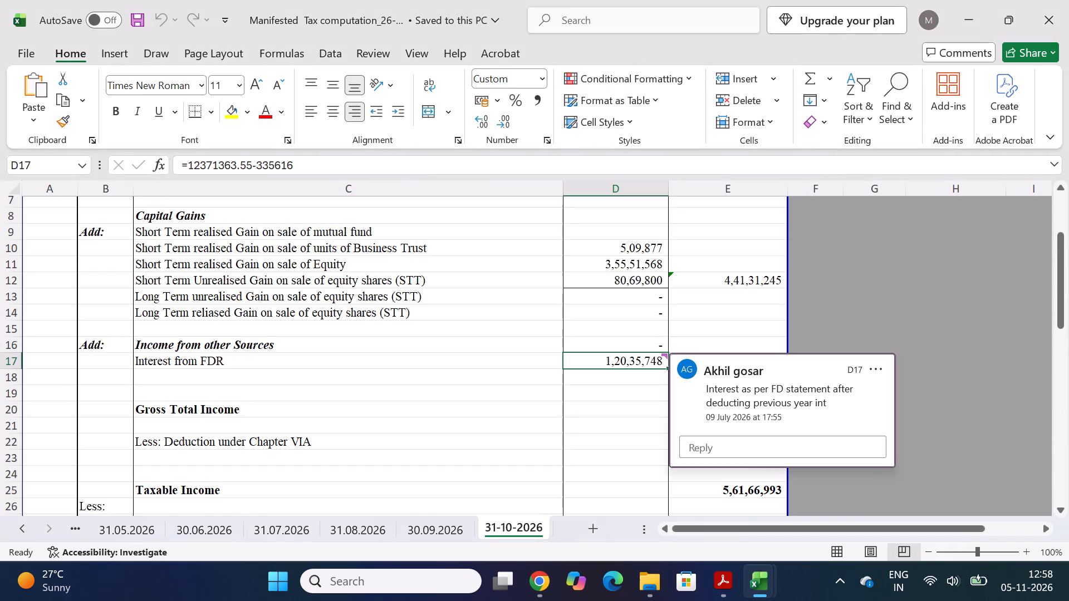
key(alt+Tab)
key(alt+Tab)
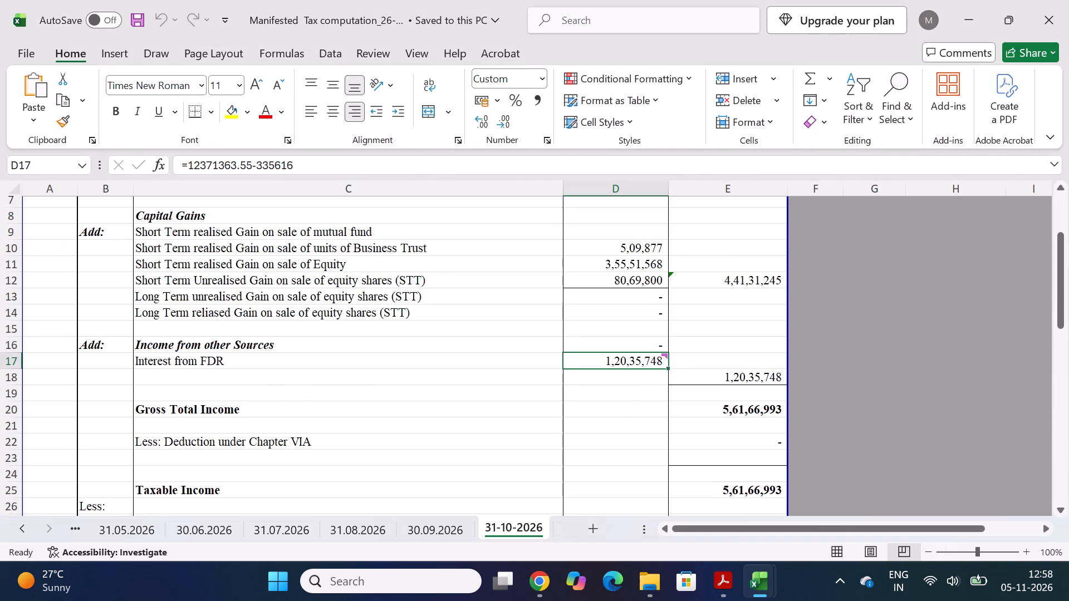
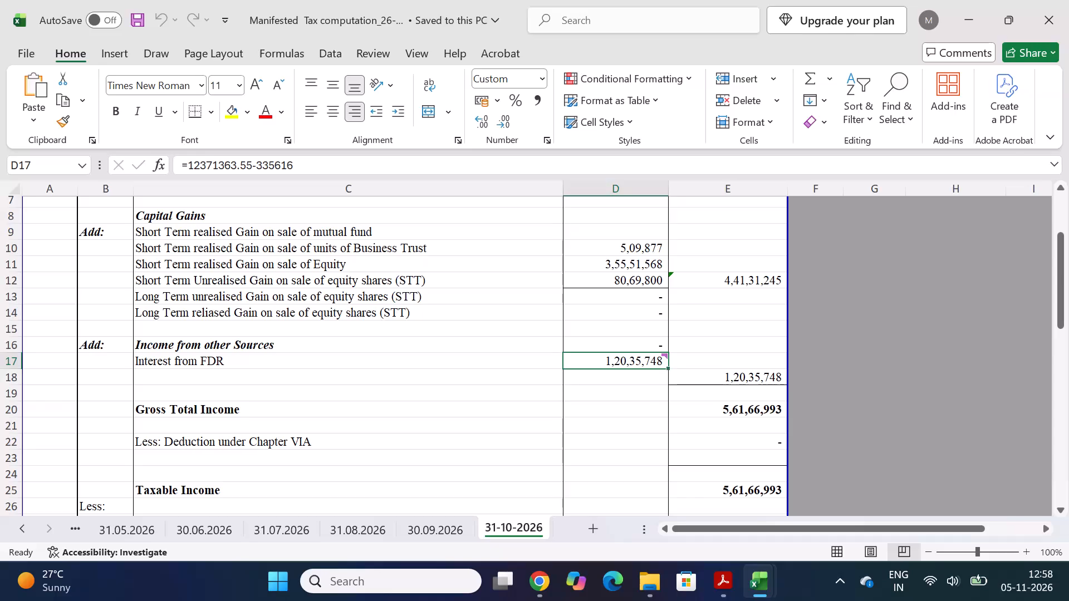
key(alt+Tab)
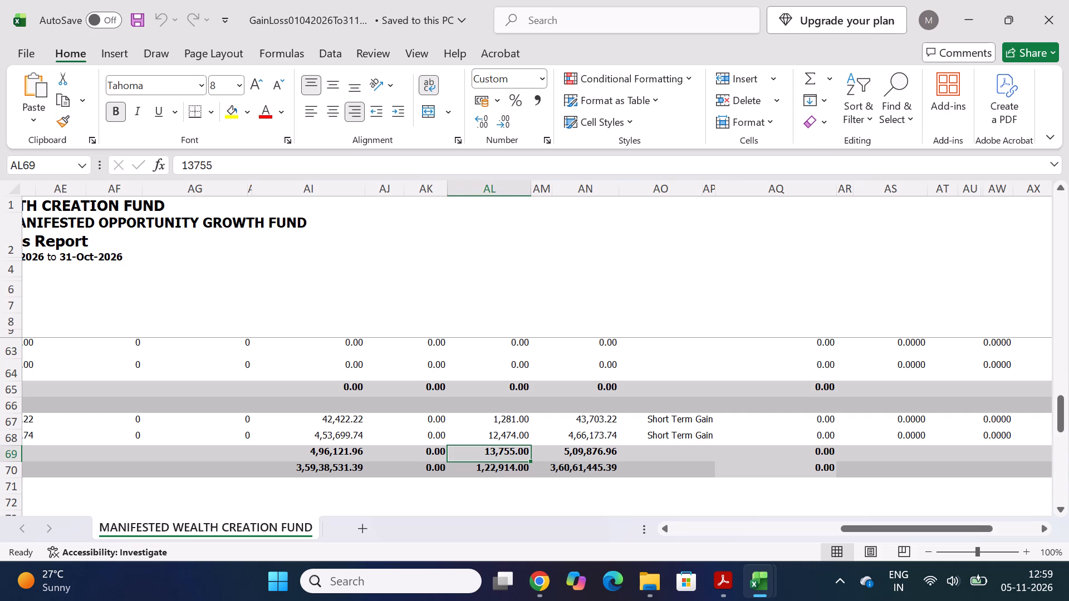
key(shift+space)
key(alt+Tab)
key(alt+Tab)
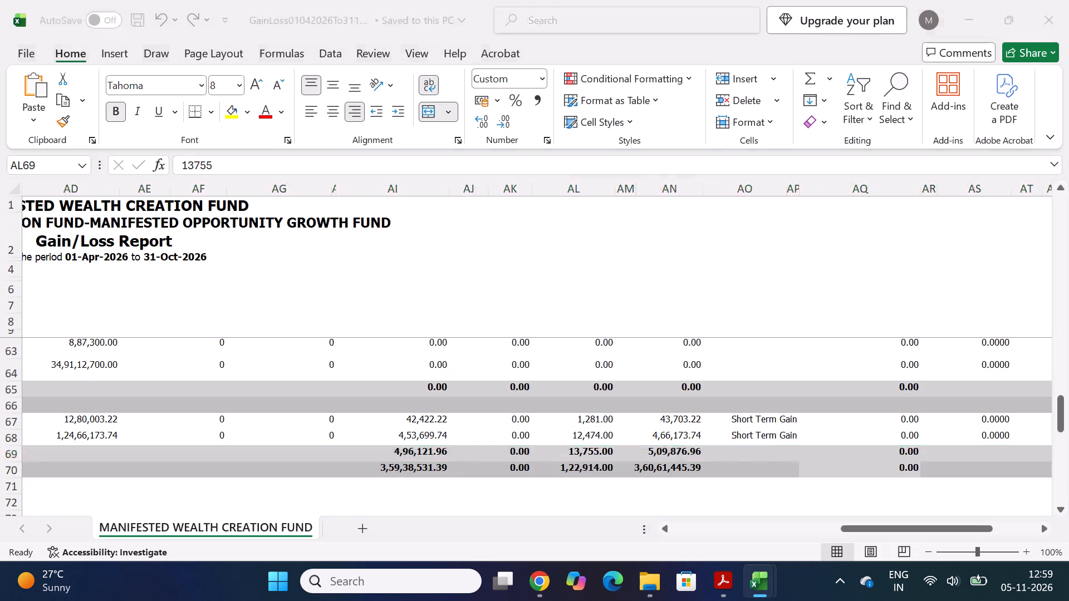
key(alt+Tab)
Review the Interest from FDR row and the subtotal formula for Income from other Sources on the 31-10-2026 sheet.
click(704, 381)
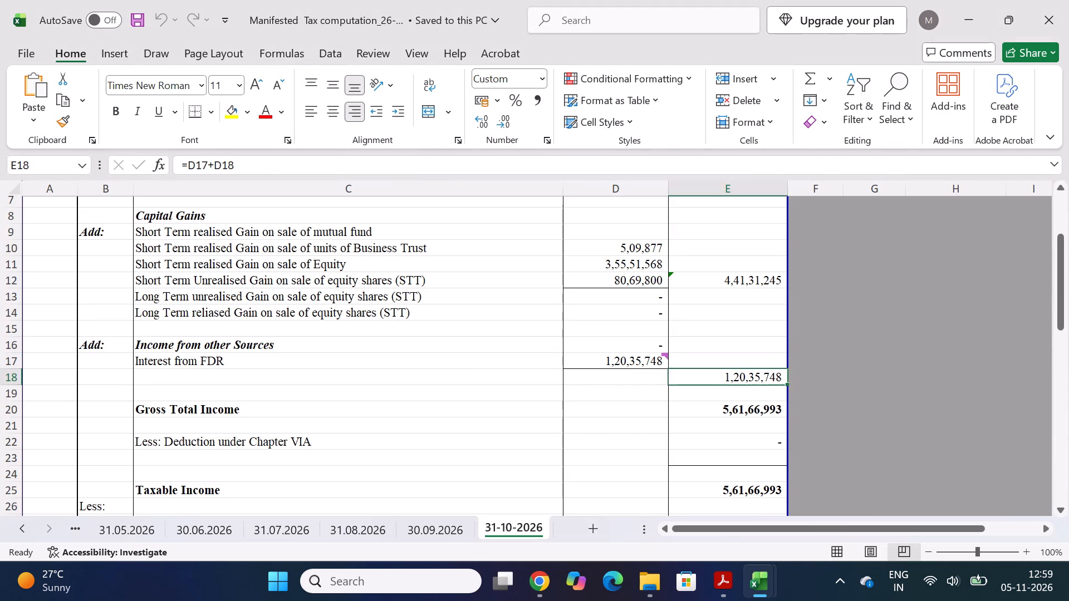
key(shift+space)
click(602, 377)
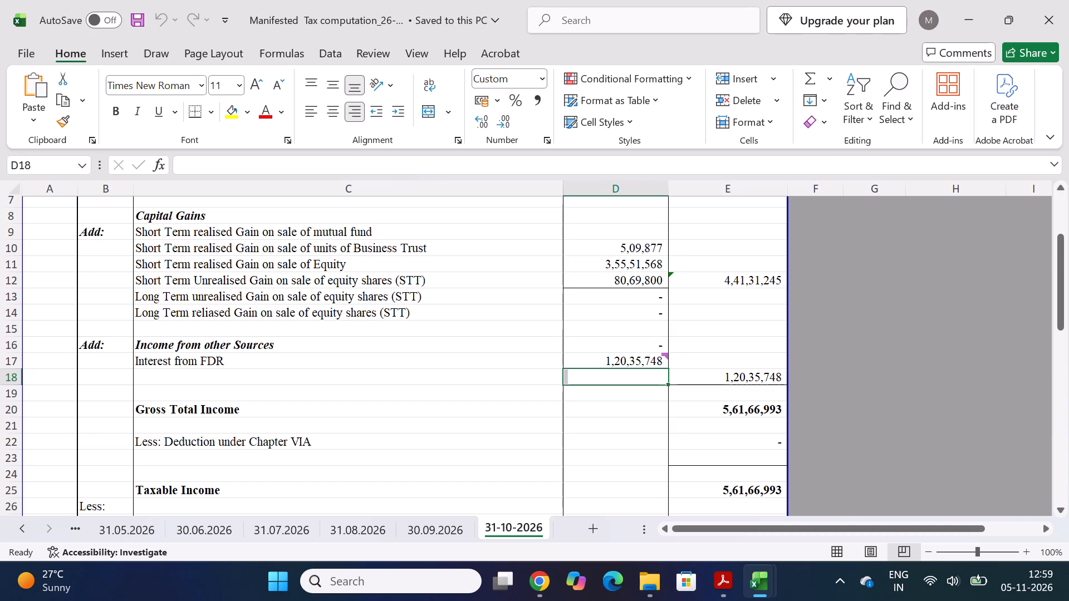
click(608, 361)
key(shift+space)
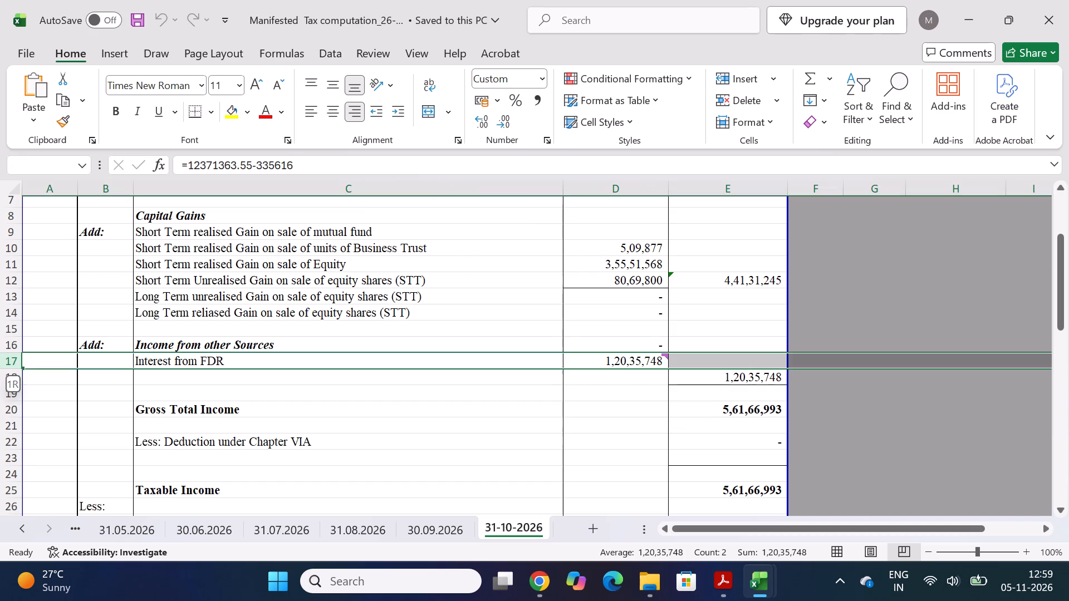
key(shift+Down)
key(shift+Down)
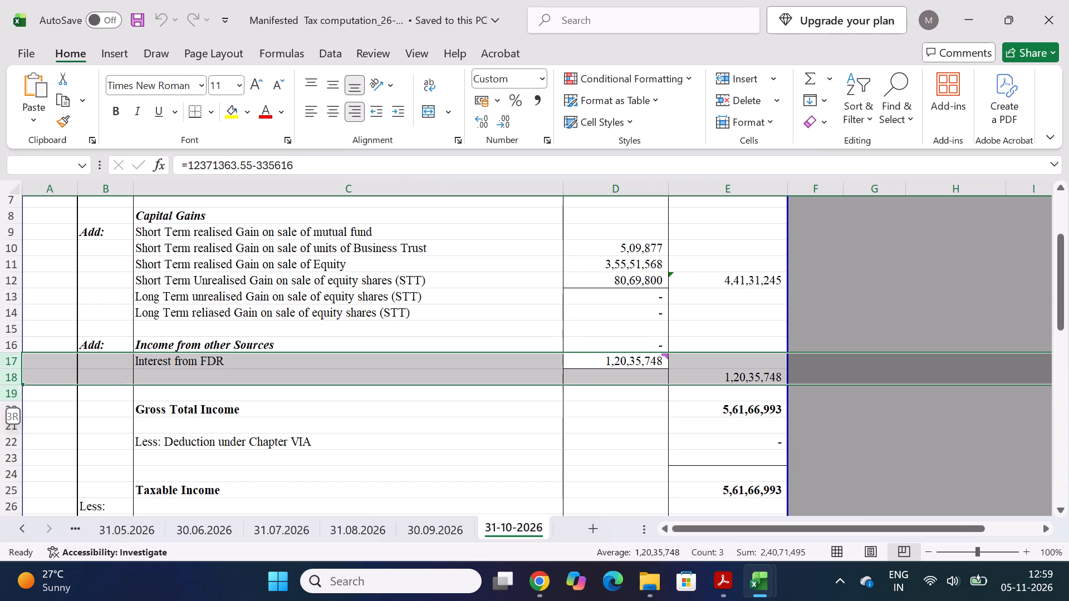
key(shift+Down)
key(shift+Up)
key(shift+Up)
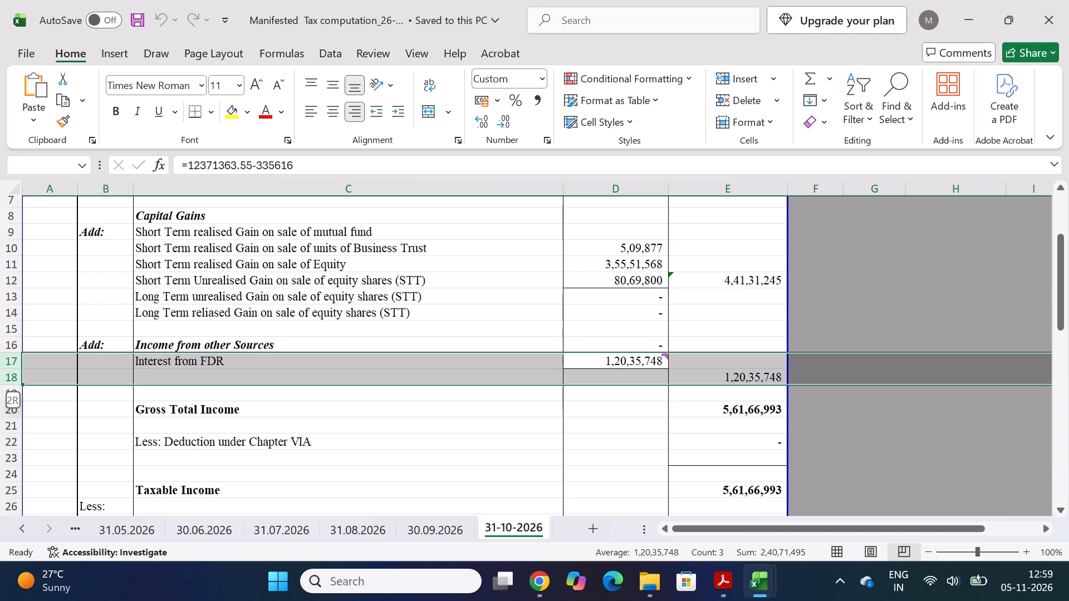
key(shift+Up)
key(shift+Down)
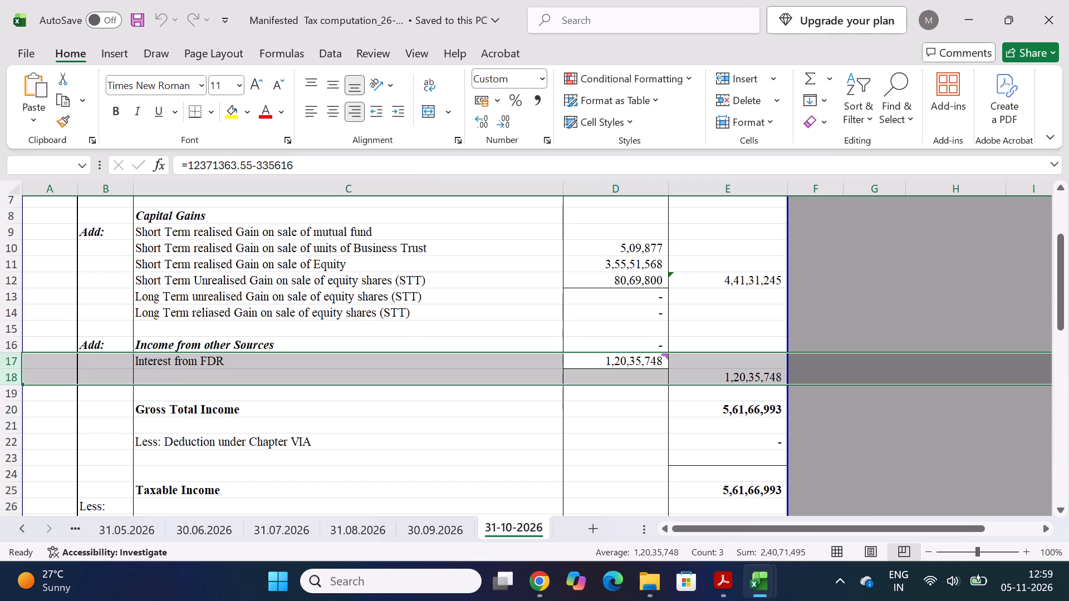
Review the computation rows from Capital Gains and Interest from FDR down through Gross Total Income to Taxable Income.
key(shift+Up)
key(shift+Up)
key(shift+Up)
key(shift+Up)
key(shift+Up)
key(shift+Up)
key(shift+Up)
key(shift+Up)
key(shift+Up)
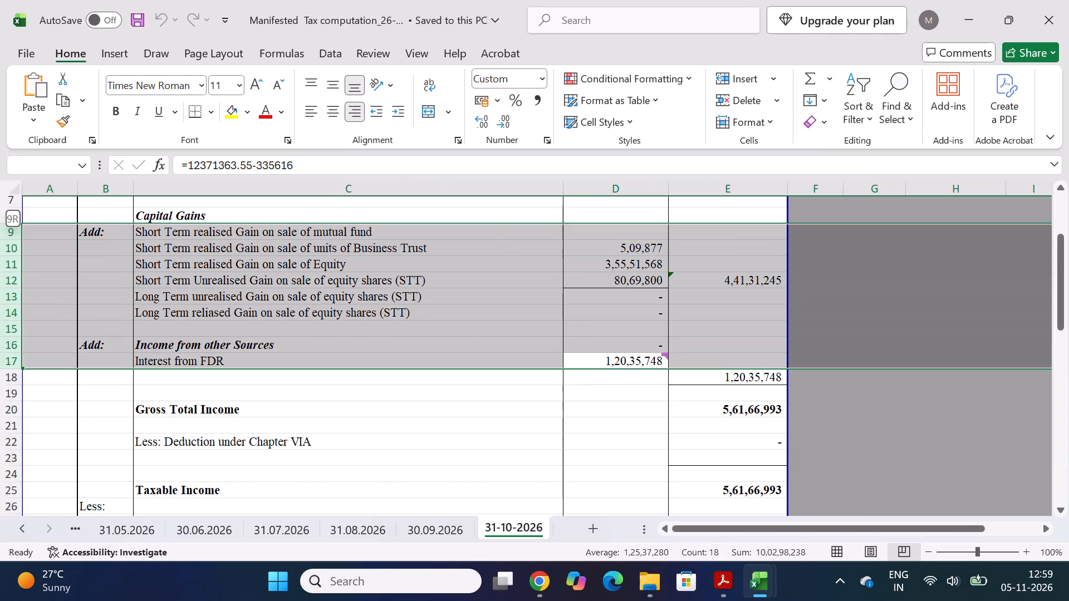
key(shift+Down)
key(shift+Down)
key(shift+Down)
key(shift+Down)
key(shift+Down)
key(shift+Down)
key(shift+Down)
key(shift+Down)
key(shift+Down)
key(shift+Down)
key(shift+Down)
key(shift+Down)
key(shift+Down)
key(shift+Down)
key(shift+Down)
key(shift+Down)
key(shift+Down)
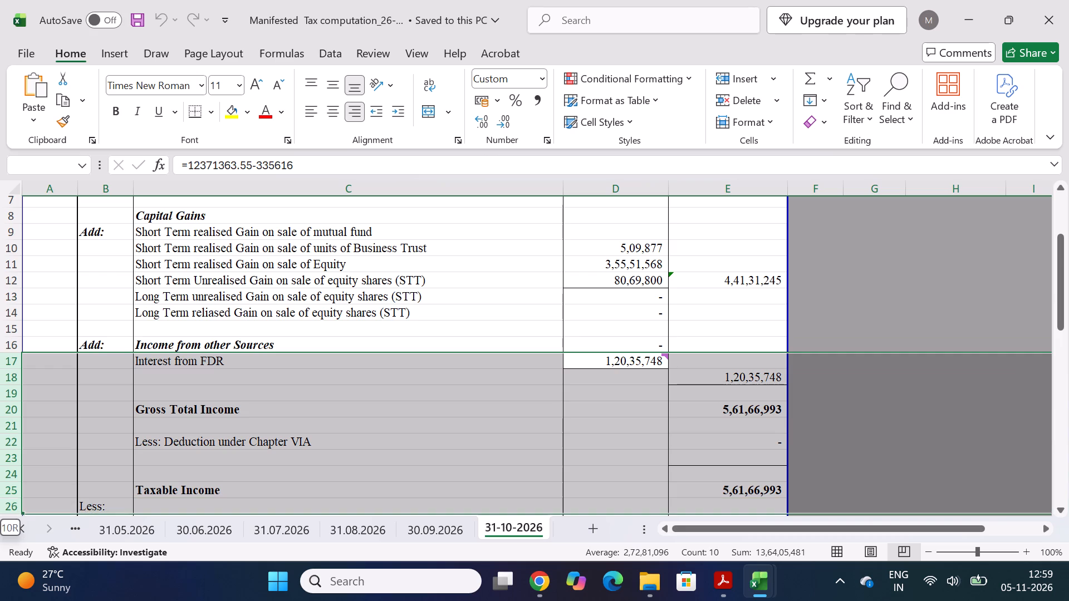
key(shift+Up)
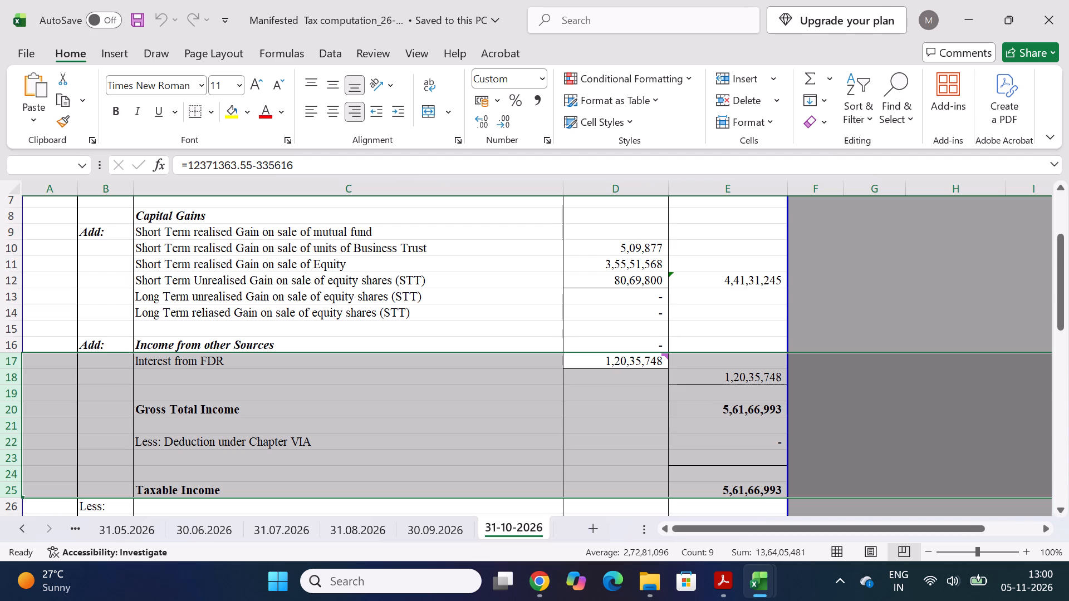
key(Up)
key(Down)
key(shift+space)
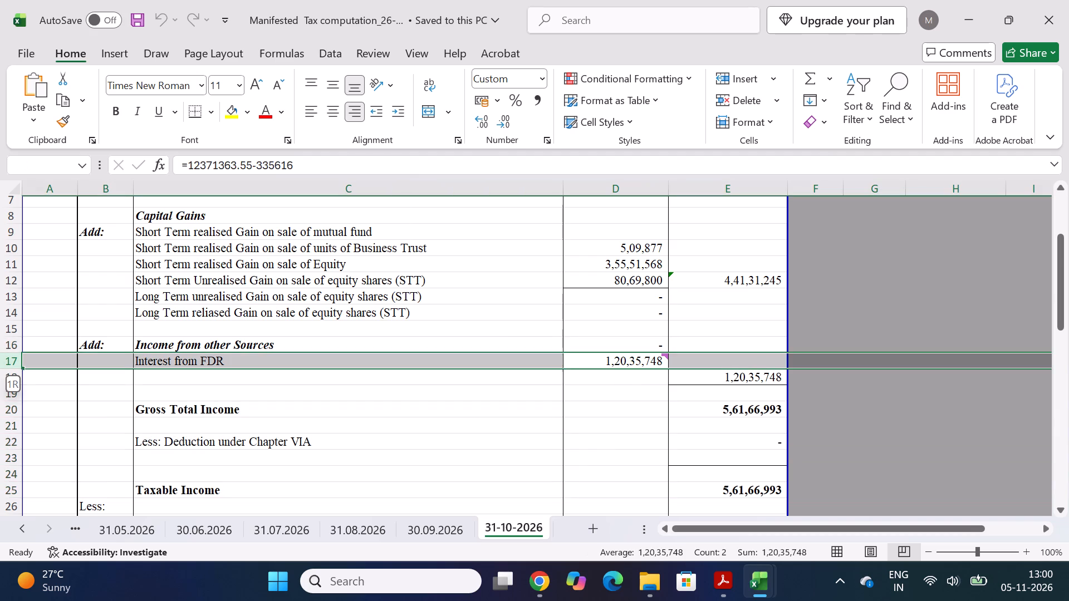
key(shift+Down)
key(shift+Down)
key(shift+Down)
key(shift+Down)
key(shift+Up)
key(shift+Up)
key(shift+Down)
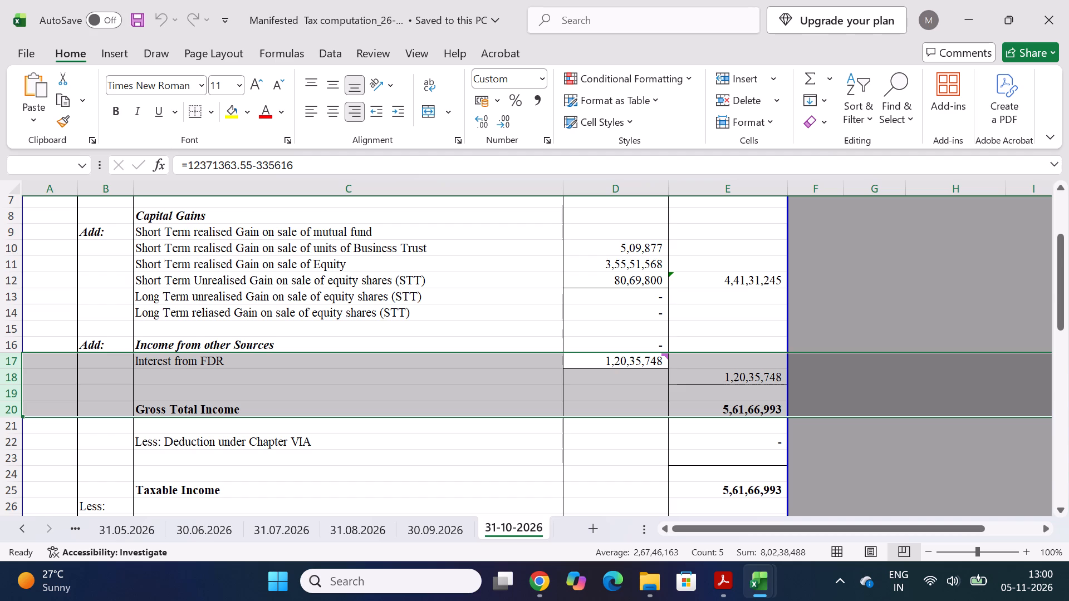
Examine the Tax on Realised STCG on equity formula in the Statement of Tax and trace the capital gains cells it references.
scroll(521, 388, up, 2)
scroll(521, 388, down, 1)
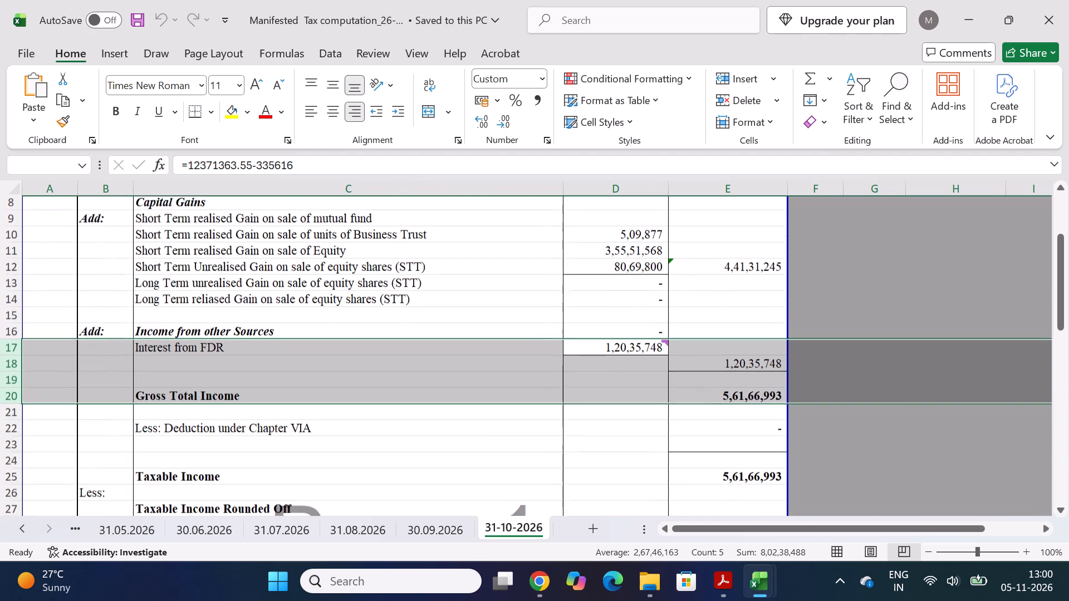
scroll(521, 388, down, 3)
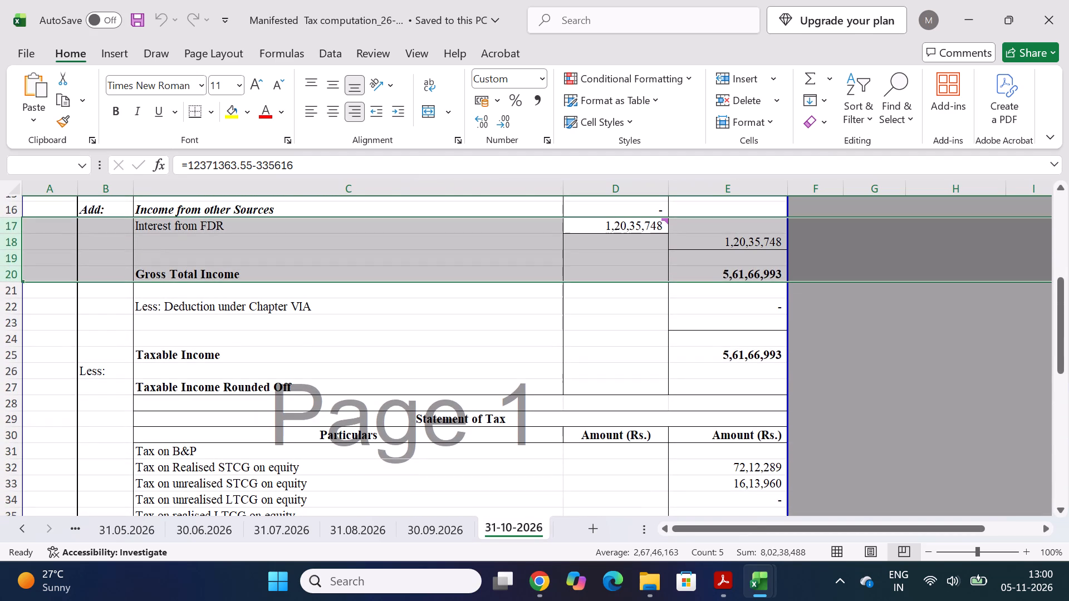
click(453, 425)
scroll(453, 425, down, 1)
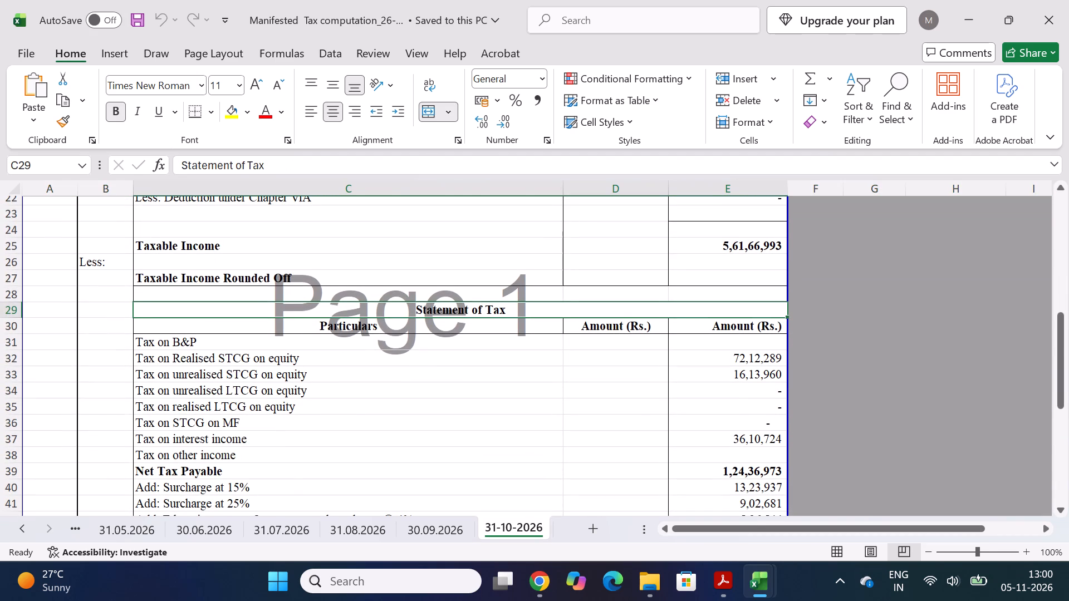
click(708, 361)
key(shift+space)
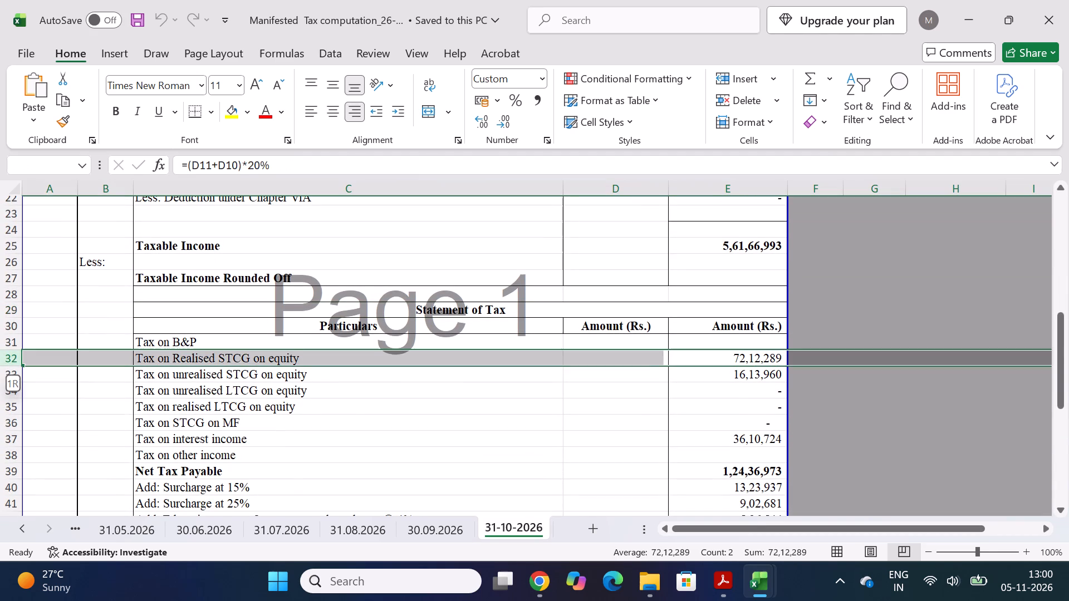
click(713, 360)
key(F2)
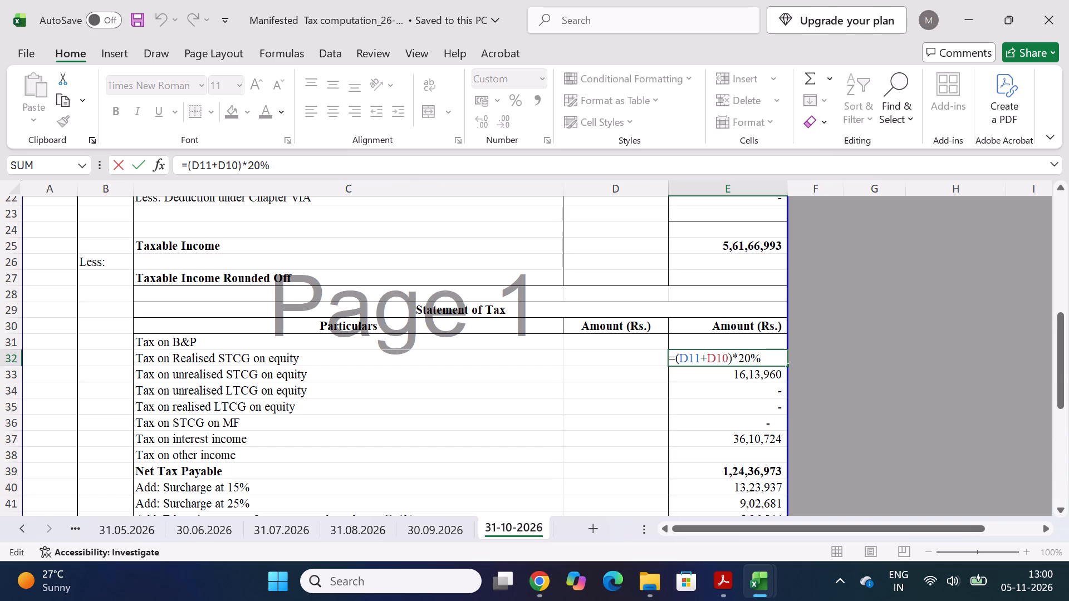
key(Return)
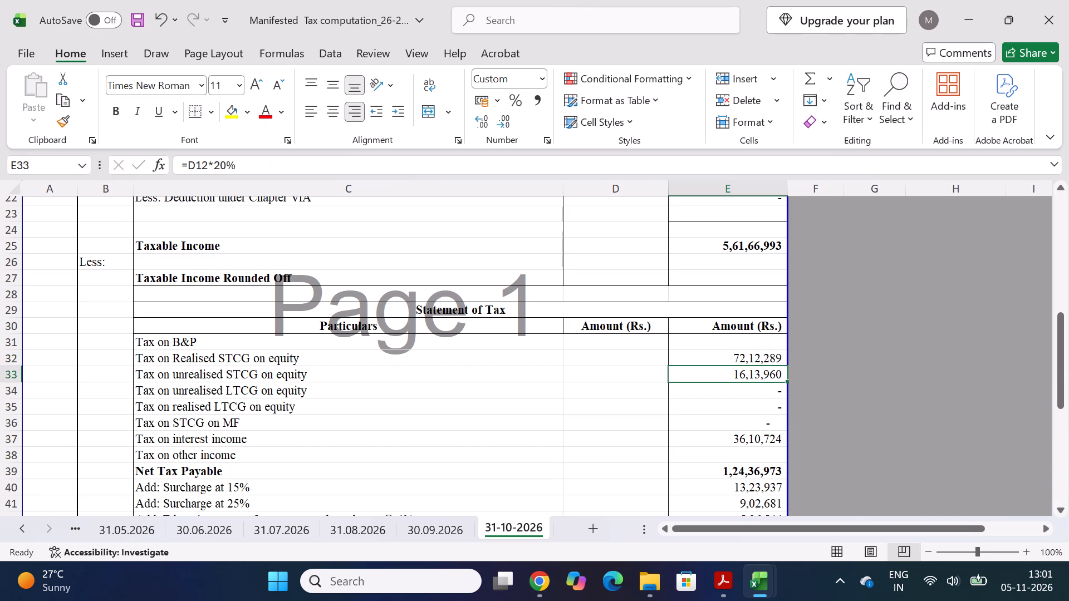
key(Up)
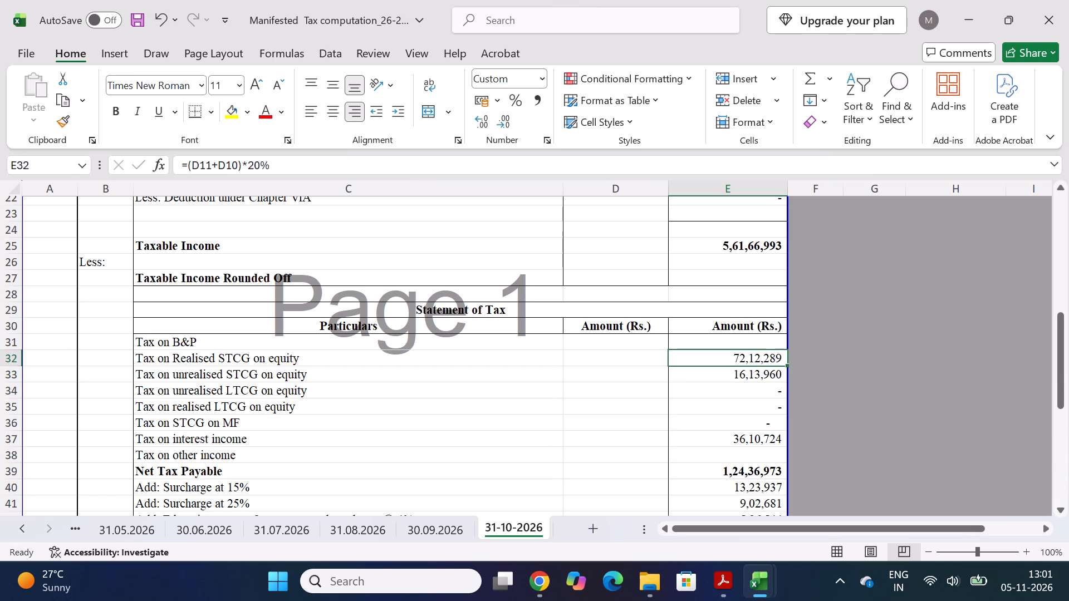
key(F2)
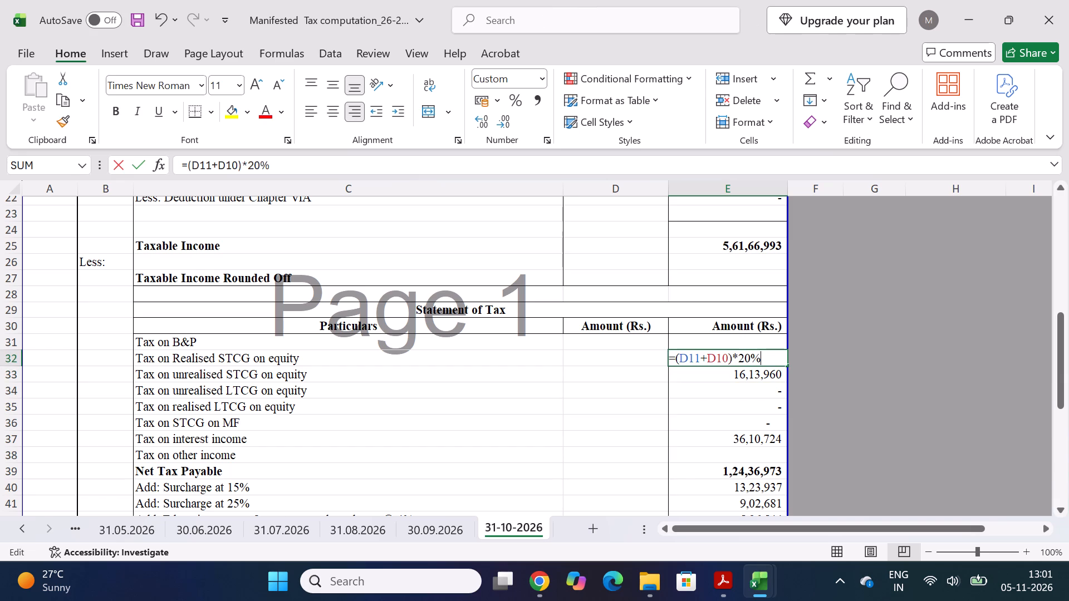
scroll(714, 388, up, 3)
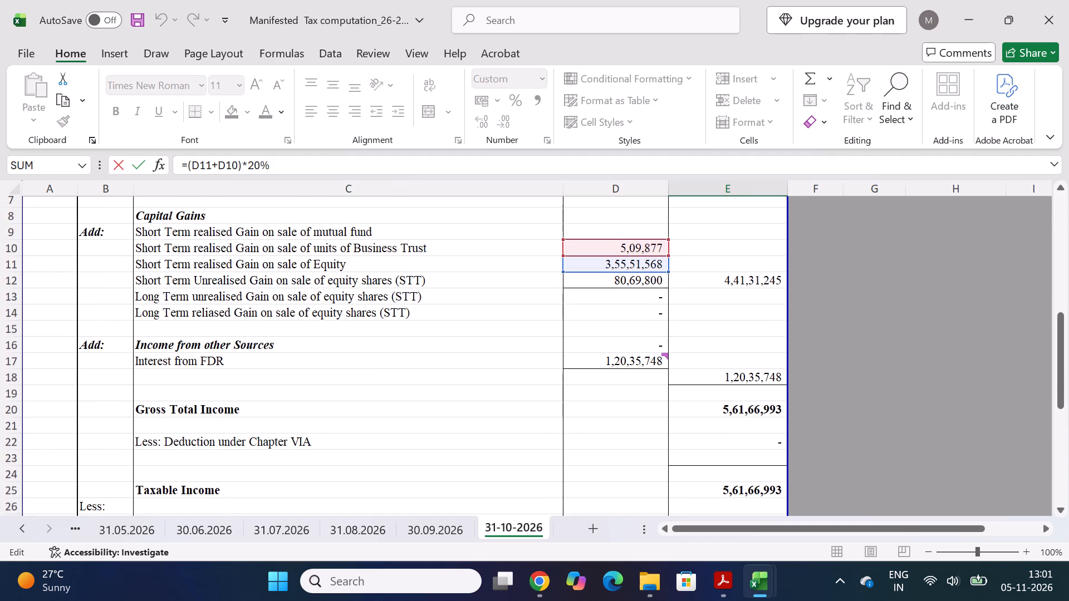
scroll(714, 388, up, 1)
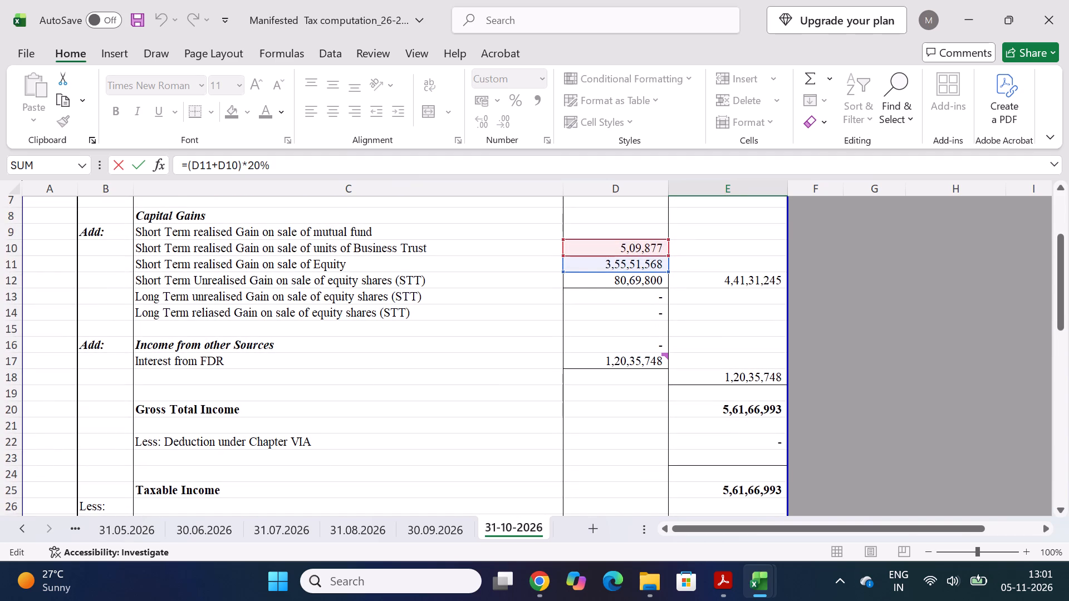
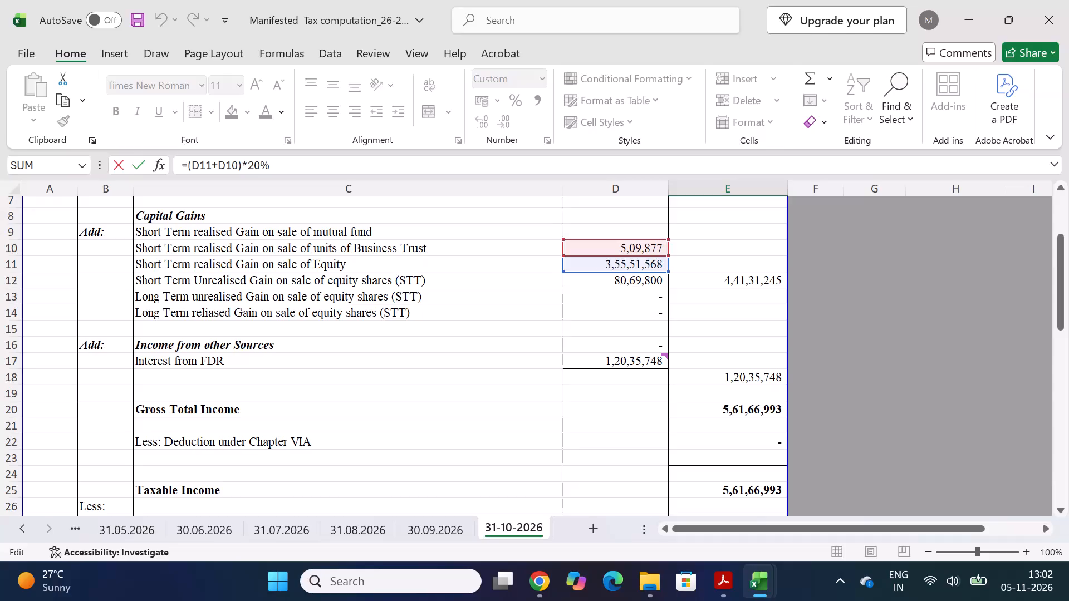
Review the computation rows from Interest from FDR down through Gross Total Income and Taxable Income to Taxable Income Rounded Off.
click(618, 359)
key(shift+space)
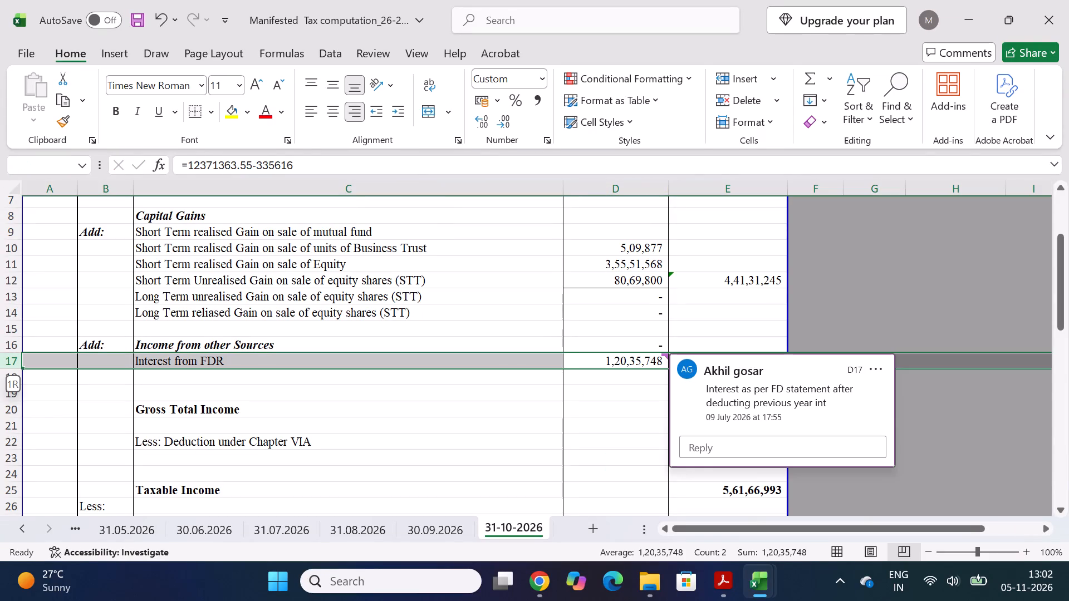
key(shift+Down)
key(shift+Down)
key(shift+Down)
key(shift+Down)
key(shift+Down)
key(shift+Down)
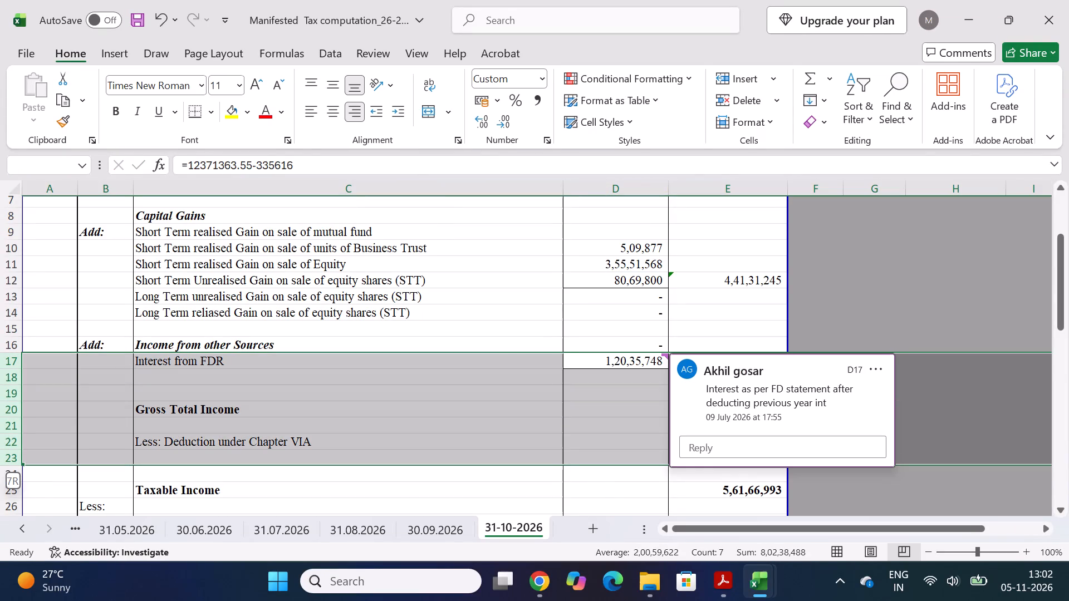
key(shift+Down)
key(shift+Down)
key(shift+Down)
key(shift+Down)
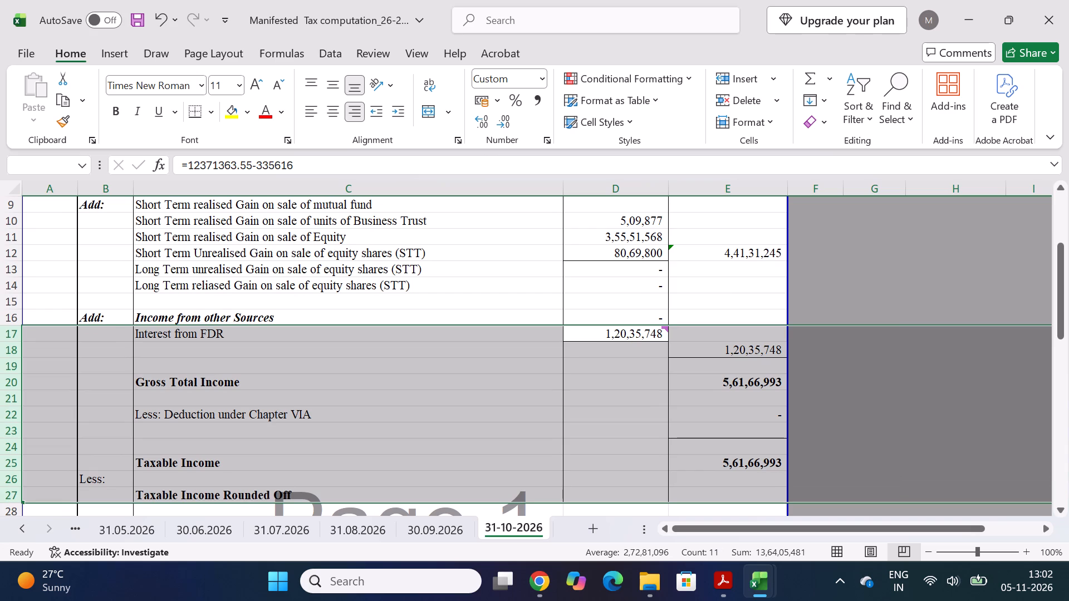
click(551, 337)
key(shift+space)
key(shift+Down)
key(shift+Down)
key(shift+Down)
key(shift+Down)
key(shift+Down)
key(shift+Down)
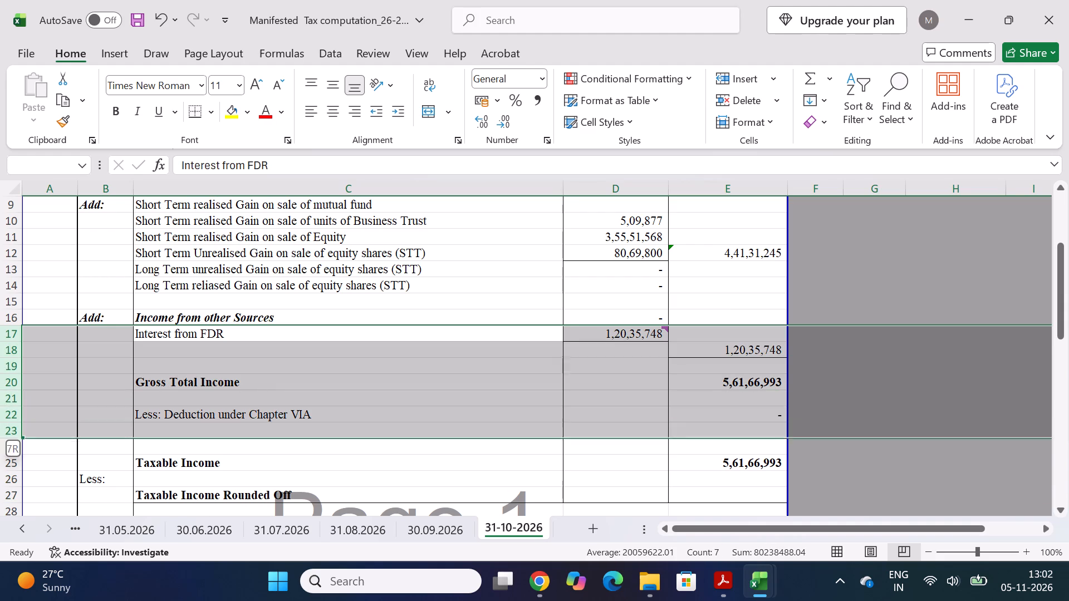
key(shift+Down)
key(shift+Down)
key(shift+Down)
key(shift+Down)
key(shift+Down)
Review the realised and unrealised STCG on equity rows in the Statement of Tax, checking their formulas and the LTCG and MF ones below.
scroll(551, 337, down, 2)
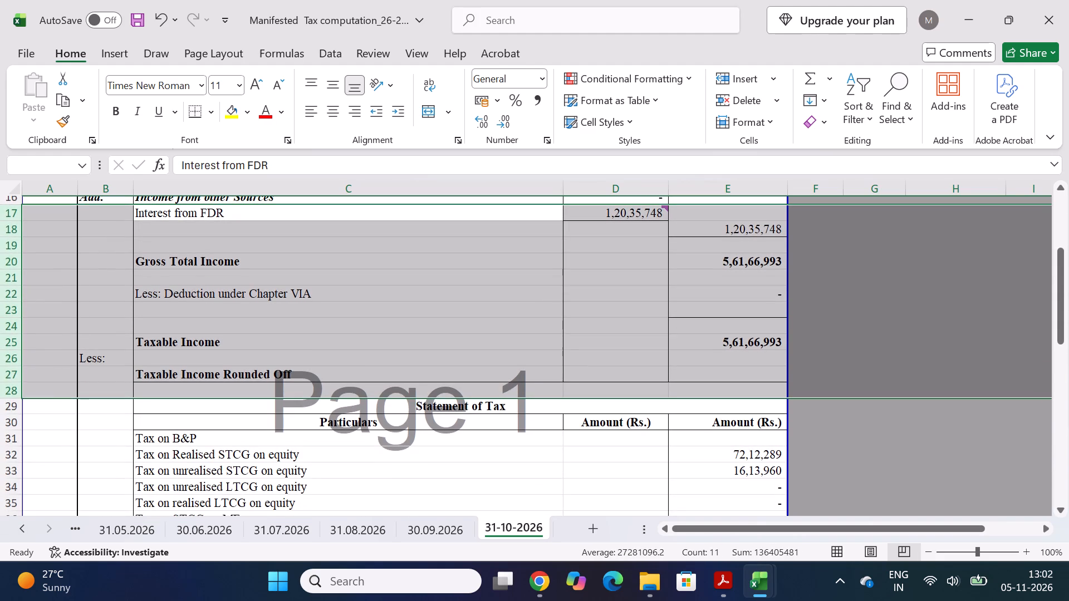
click(315, 459)
key(shift+space)
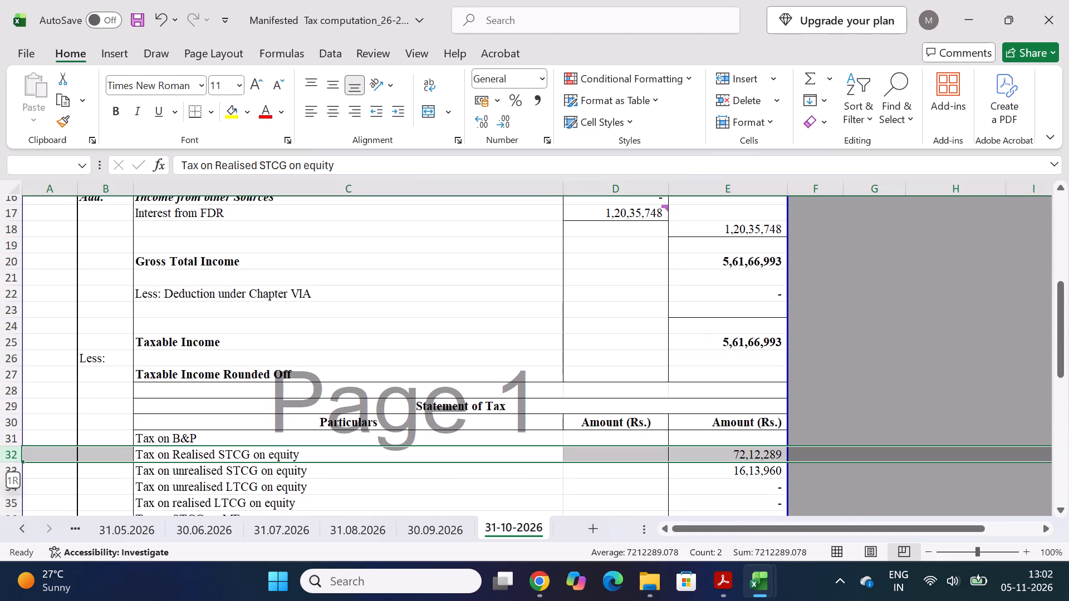
key(shift+Down)
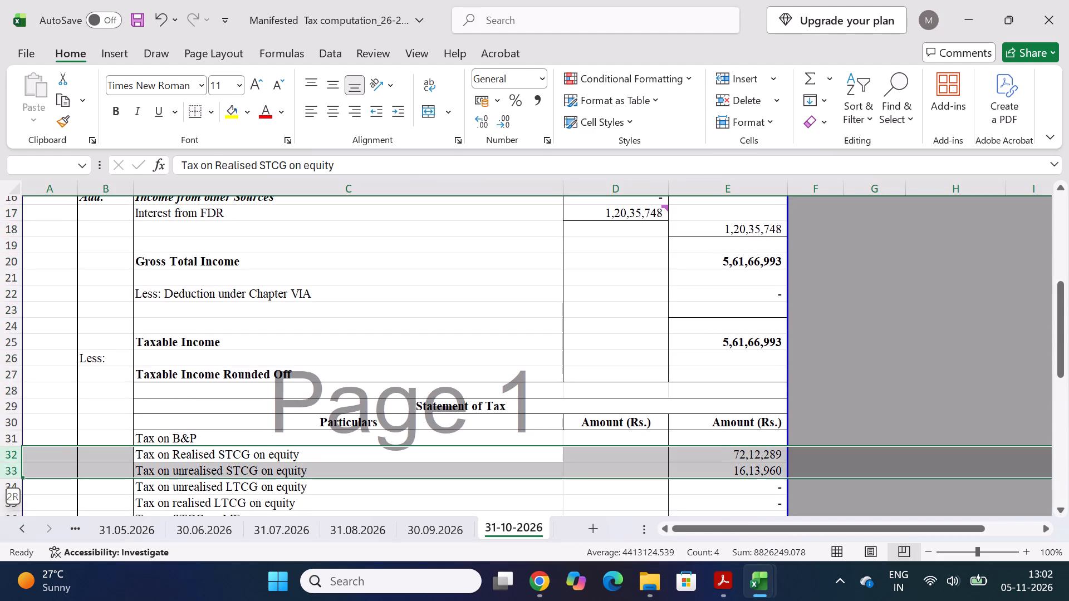
scroll(457, 469, down, 1)
click(723, 412)
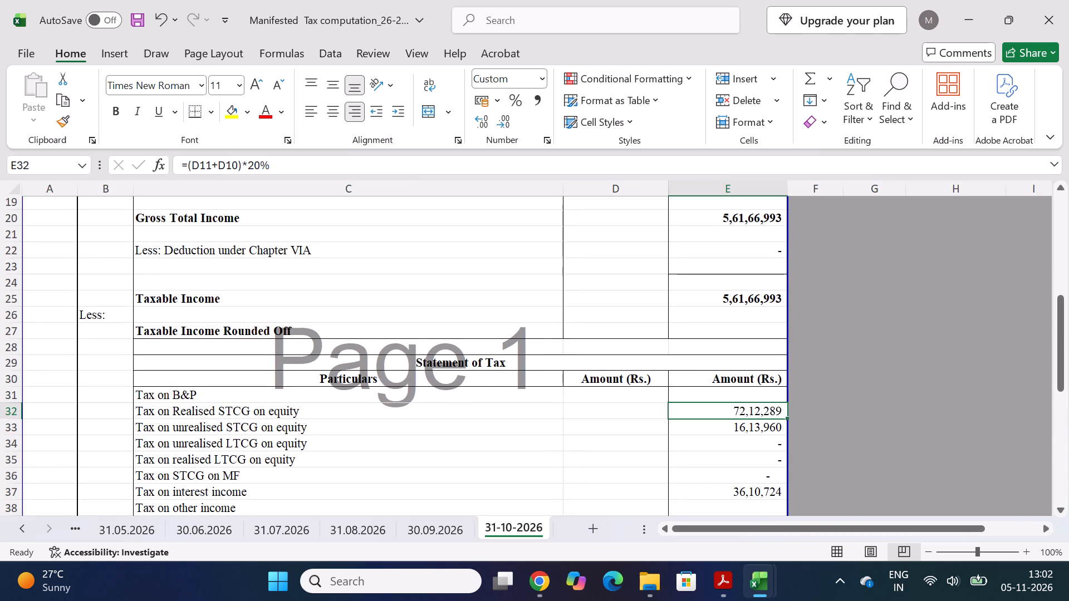
key(Down)
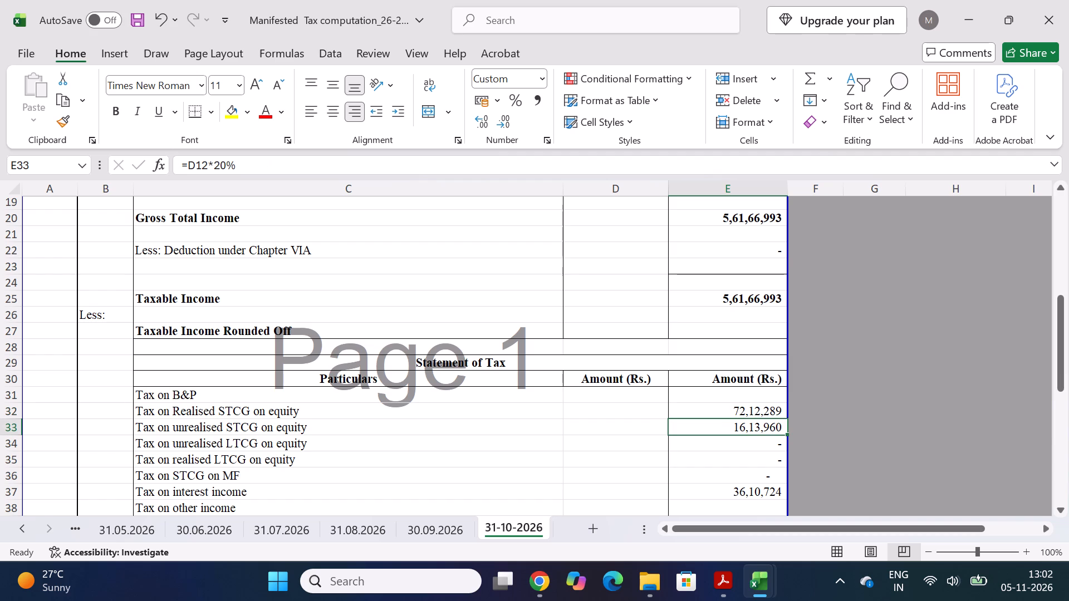
key(Down)
key(Down)
key(Down)
key(Up)
key(Up)
key(Up)
Examine the Tax on unrealised STCG on equity formula and trace the capital gains cell it references.
key(F2)
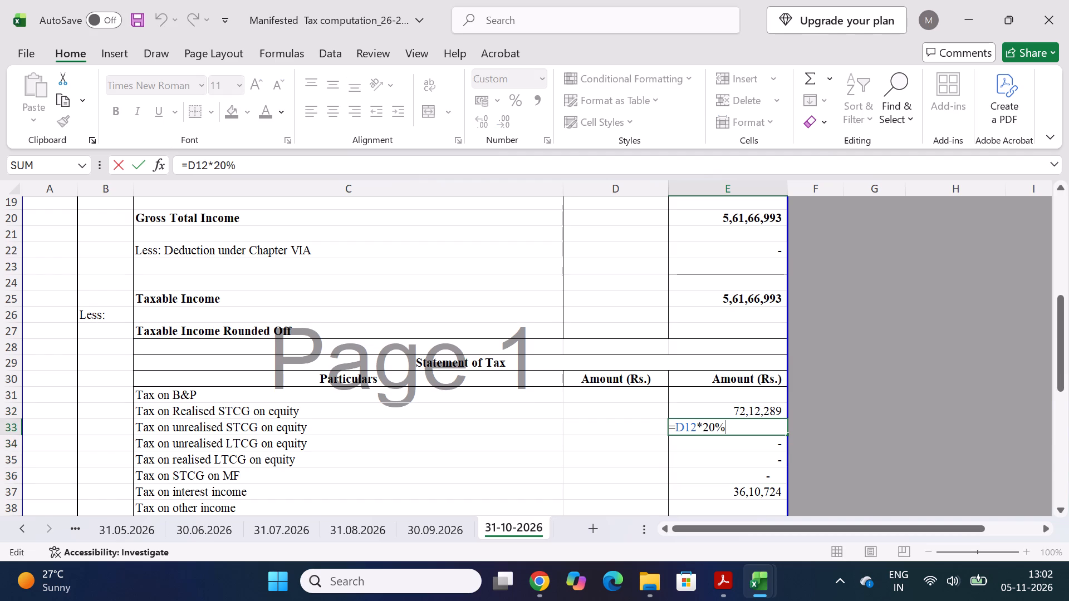
scroll(477, 440, up, 4)
scroll(477, 440, down, 1)
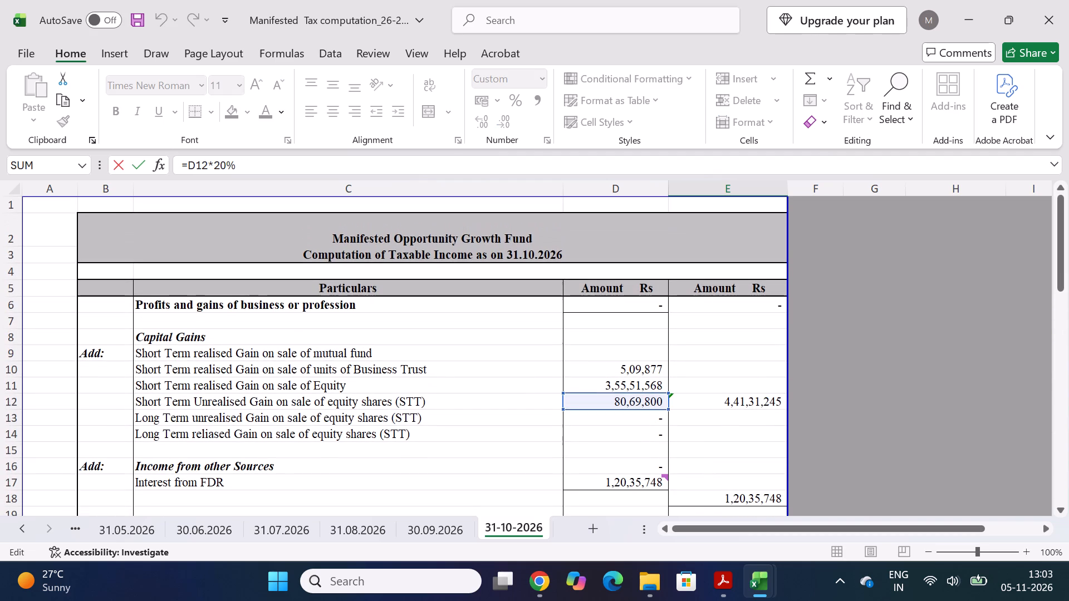
scroll(477, 440, down, 1)
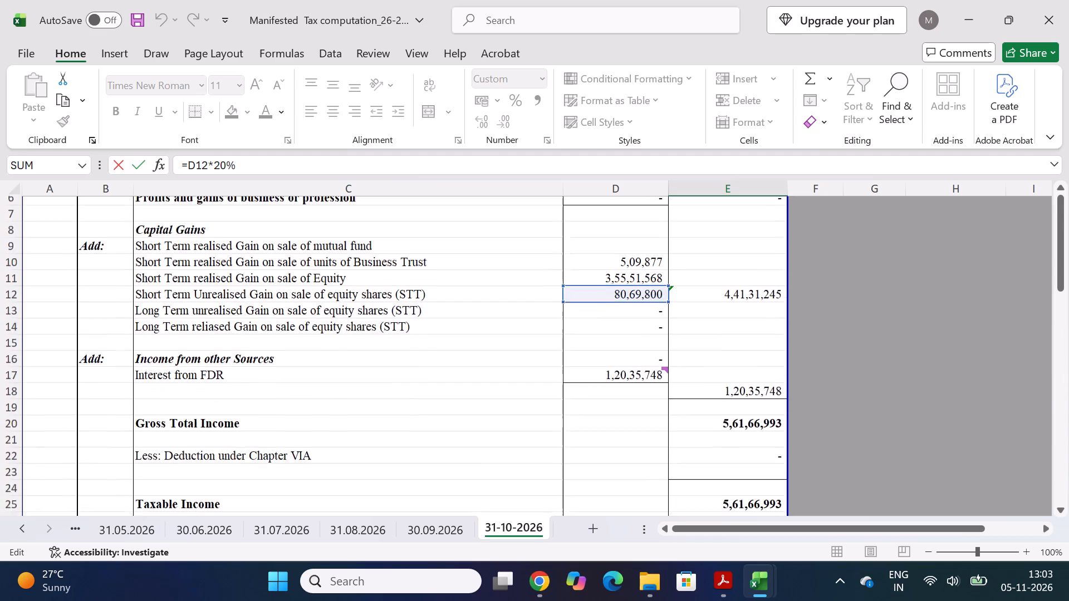
scroll(477, 440, down, 2)
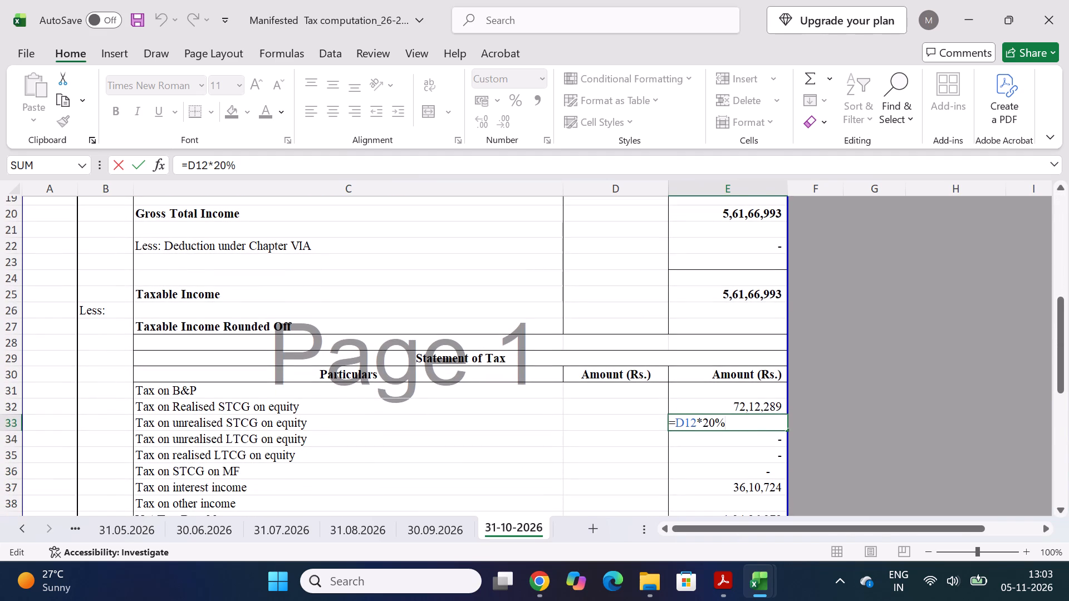
click(707, 408)
click(692, 425)
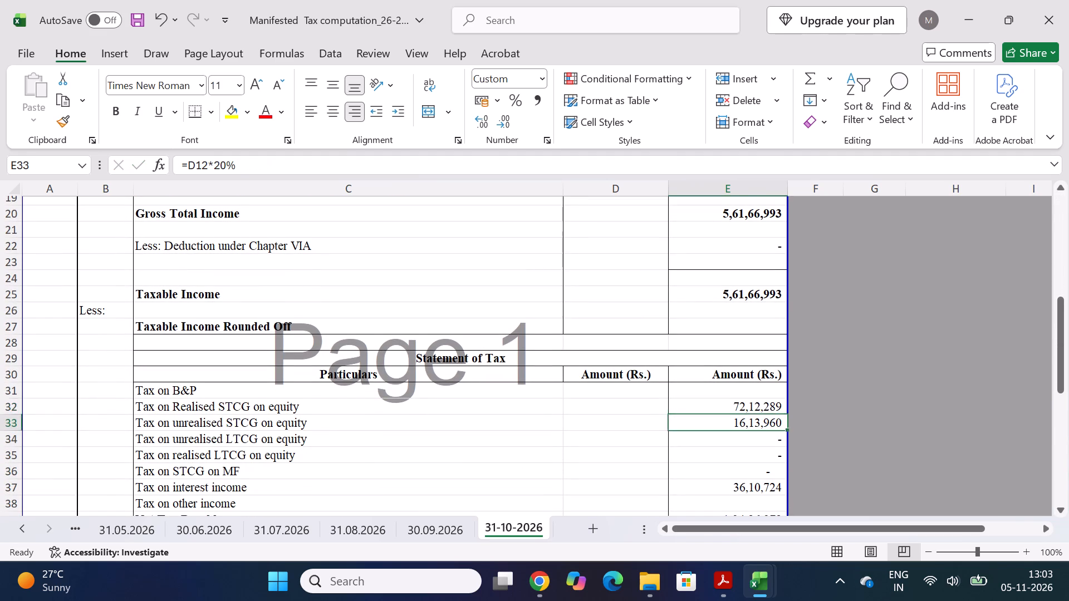
Check the Tax on realised LTCG on equity formula and those below it, and examine the Tax on interest income formula.
scroll(692, 425, down, 1)
click(731, 392)
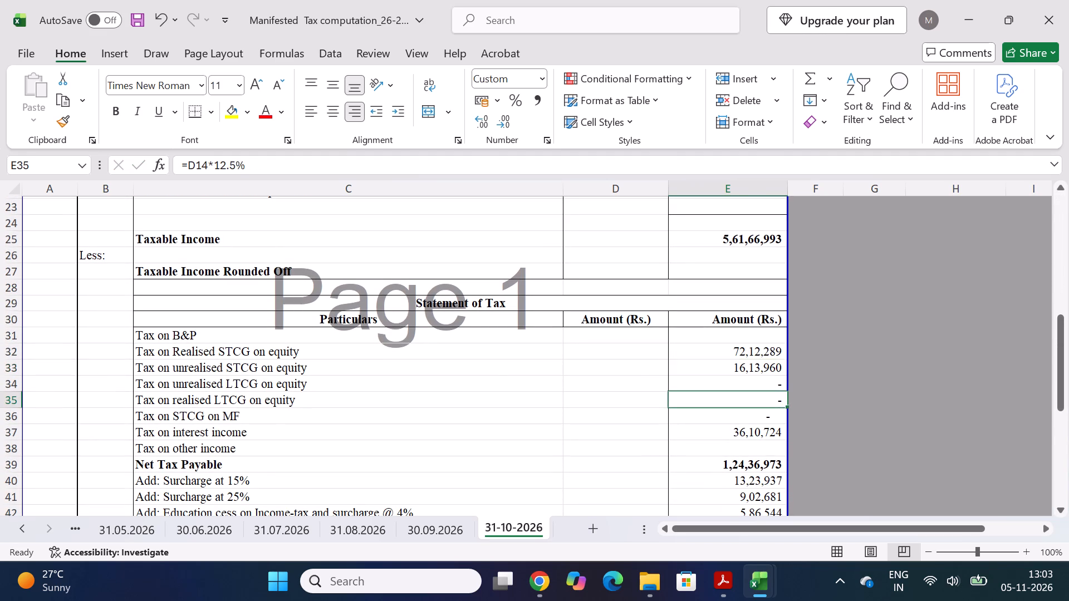
key(Down)
key(Down)
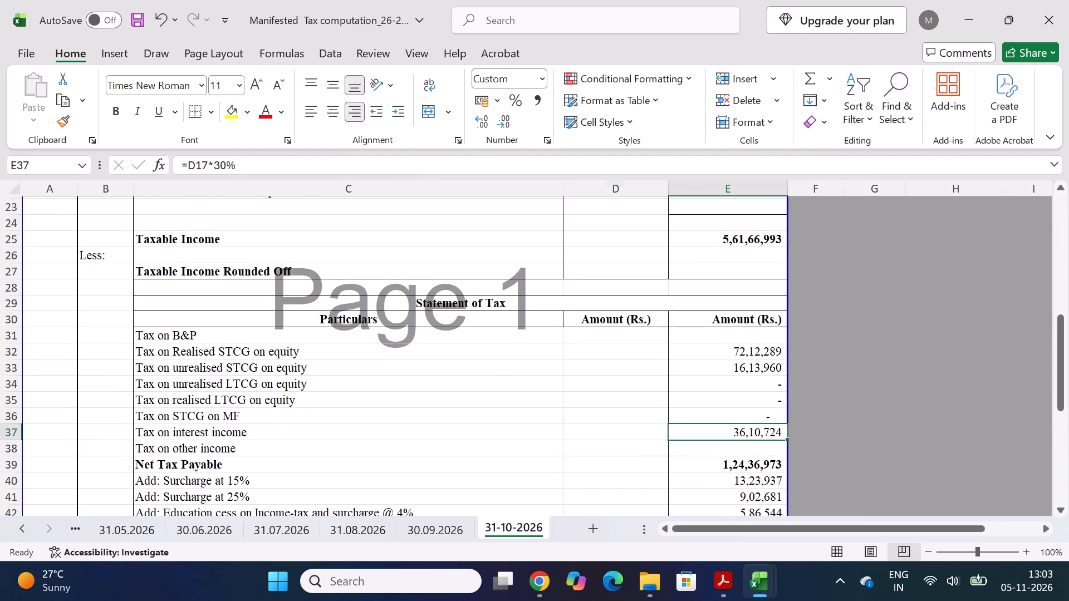
key(shift+space)
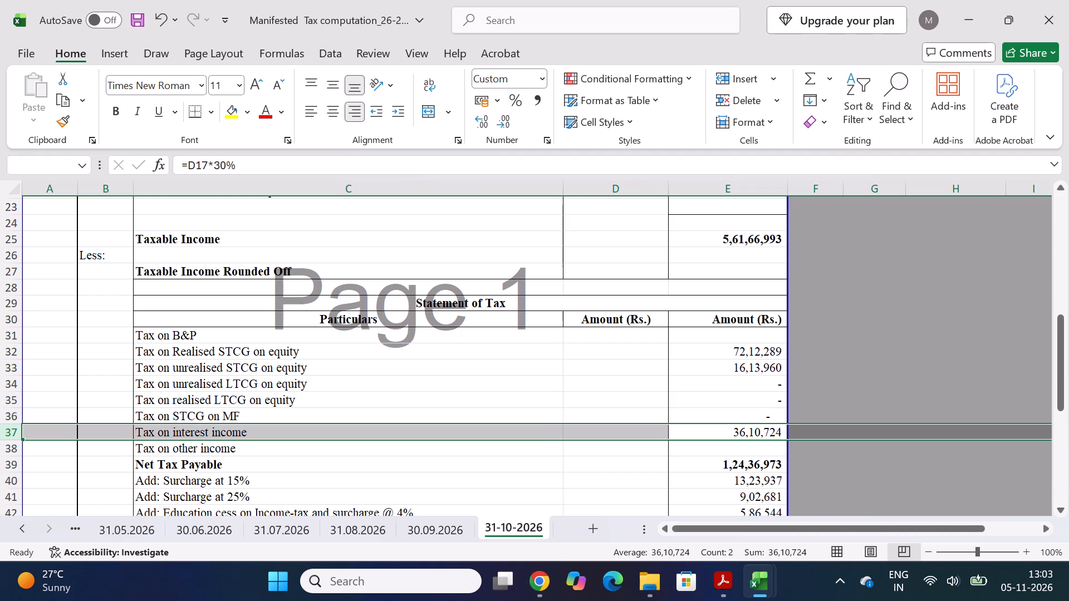
click(635, 430)
key(shift+space)
click(693, 433)
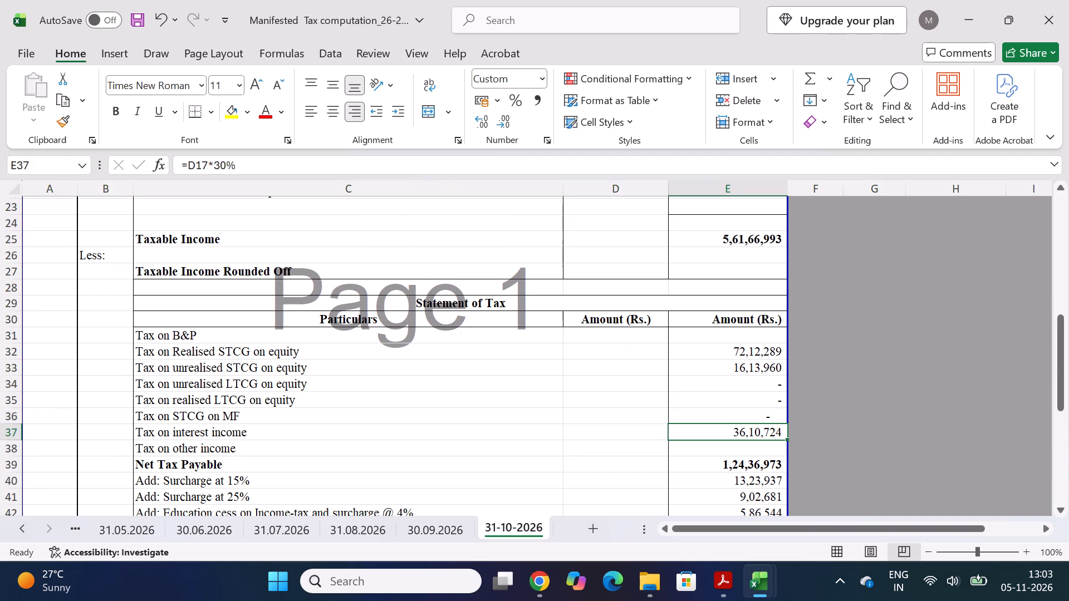
key(F2)
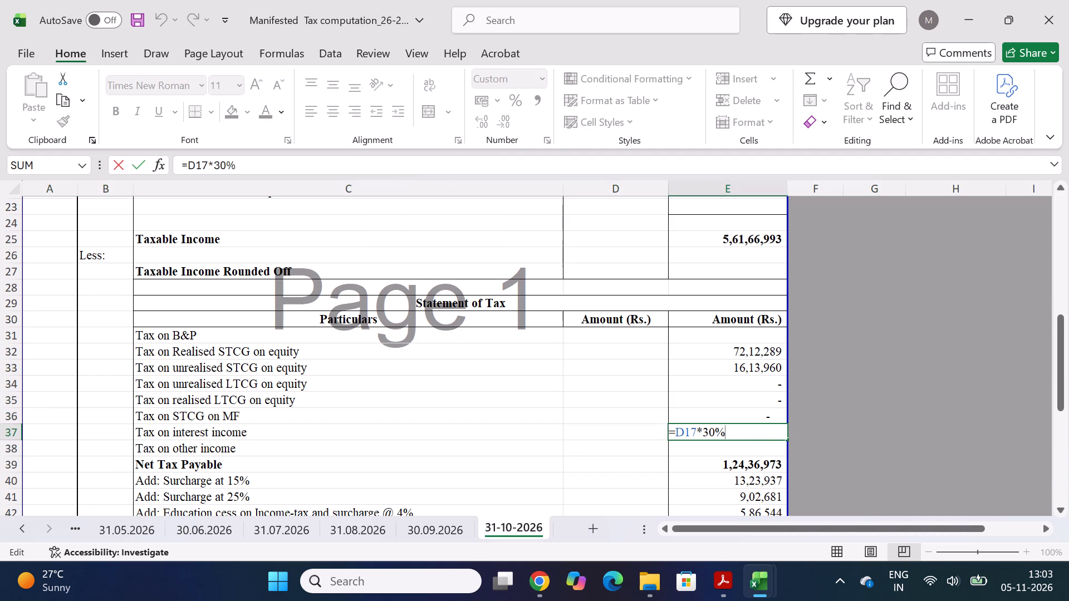
key(Return)
Select the Statement of Tax amounts from Tax on Realised STCG on equity through Tax on interest income to check their sum.
key(Up)
key(Up)
key(Up)
key(Up)
key(Up)
key(Up)
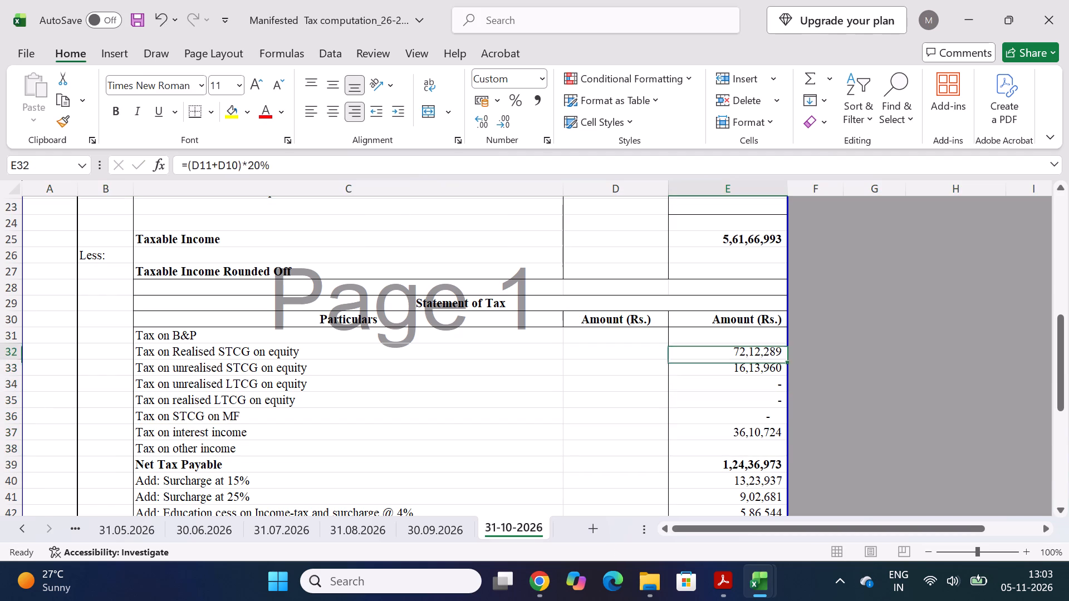
key(Down)
key(Down)
key(Up)
key(Up)
key(shift+Down)
key(shift+Down)
key(shift+Down)
key(shift+Down)
key(shift+Down)
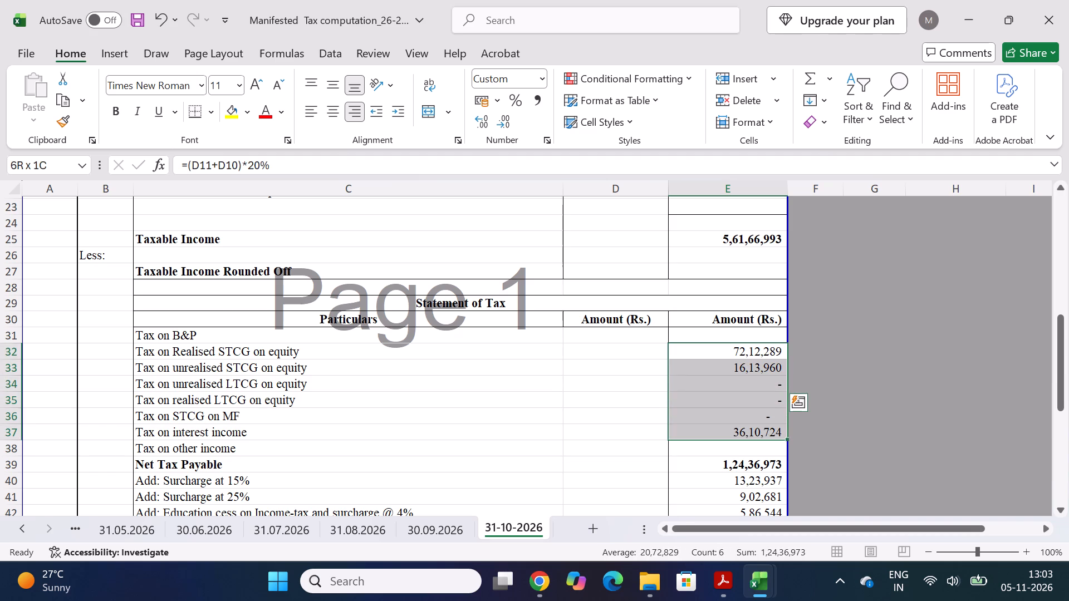
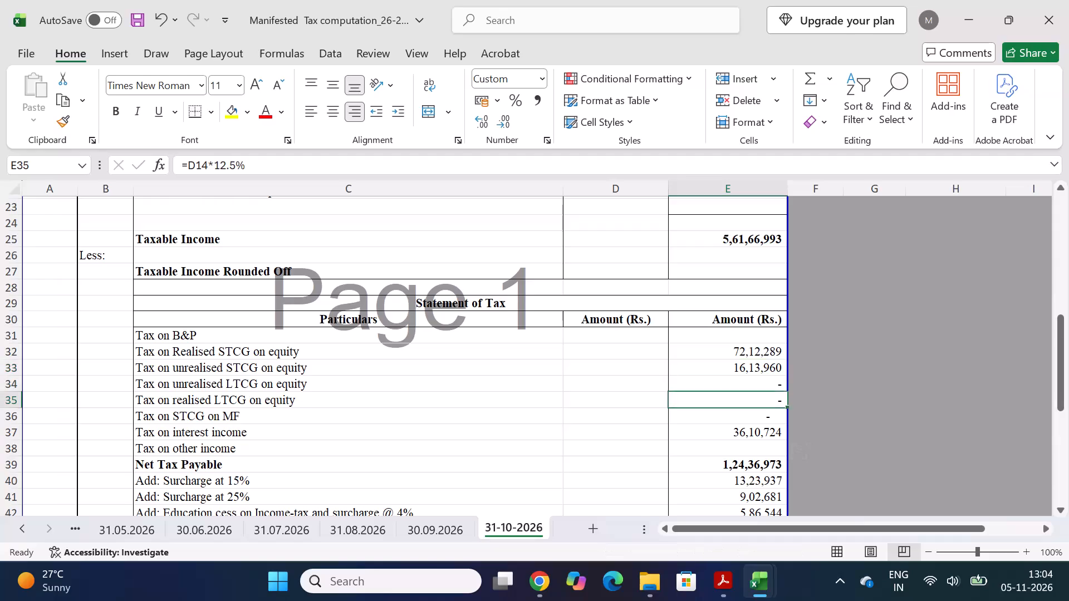
Examine the Net Tax Payable formula on the 31-10-2026 sheet and compare the Statement of Tax with the 30.09.2026 sheet.
key(Down)
key(Down)
key(Down)
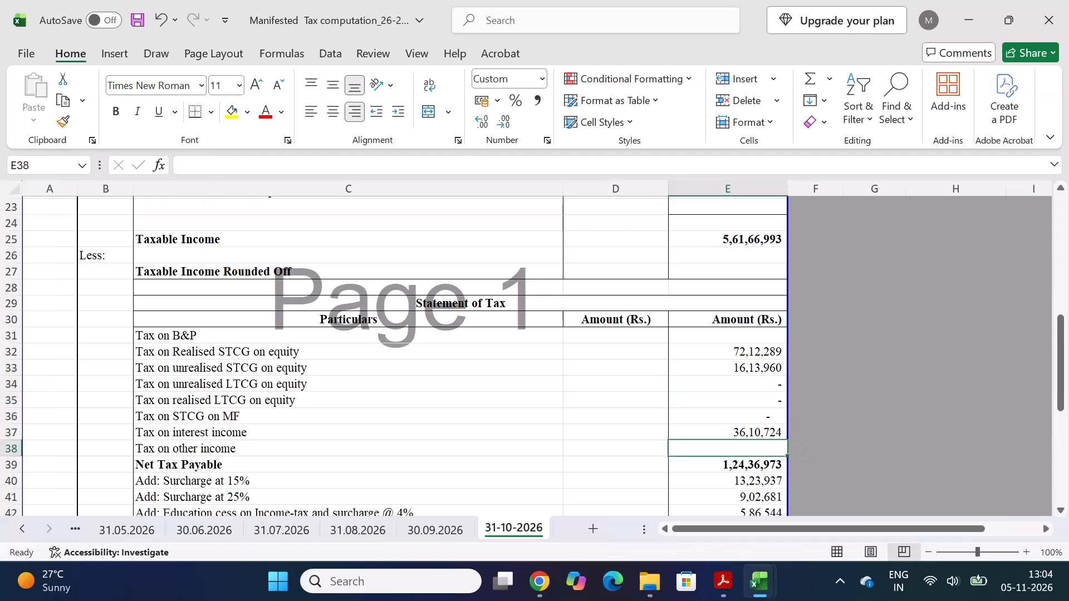
key(Down)
key(shift+space)
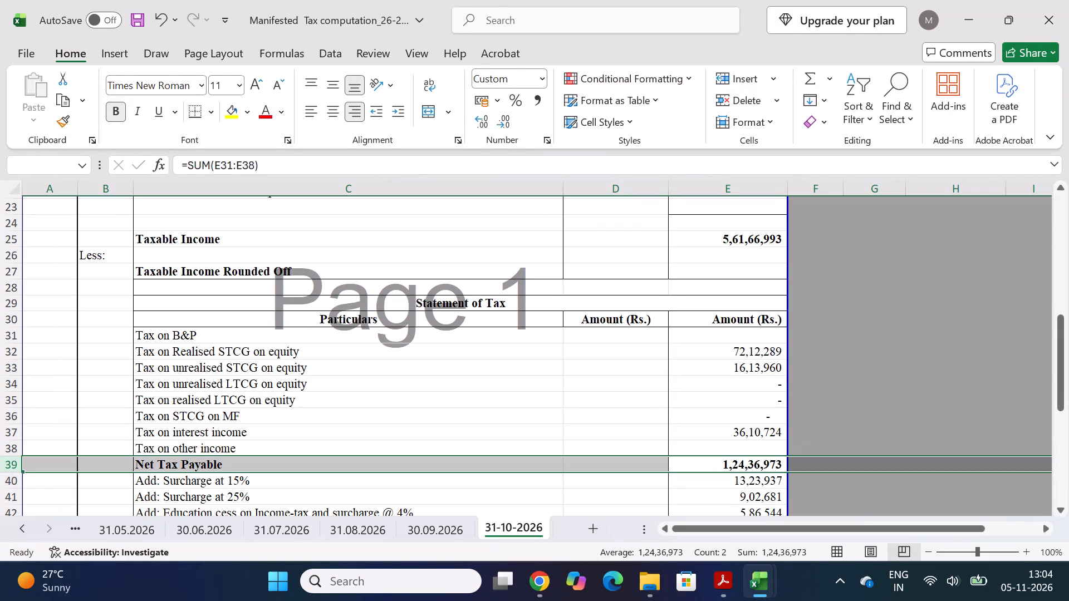
click(431, 519)
scroll(497, 406, down, 1)
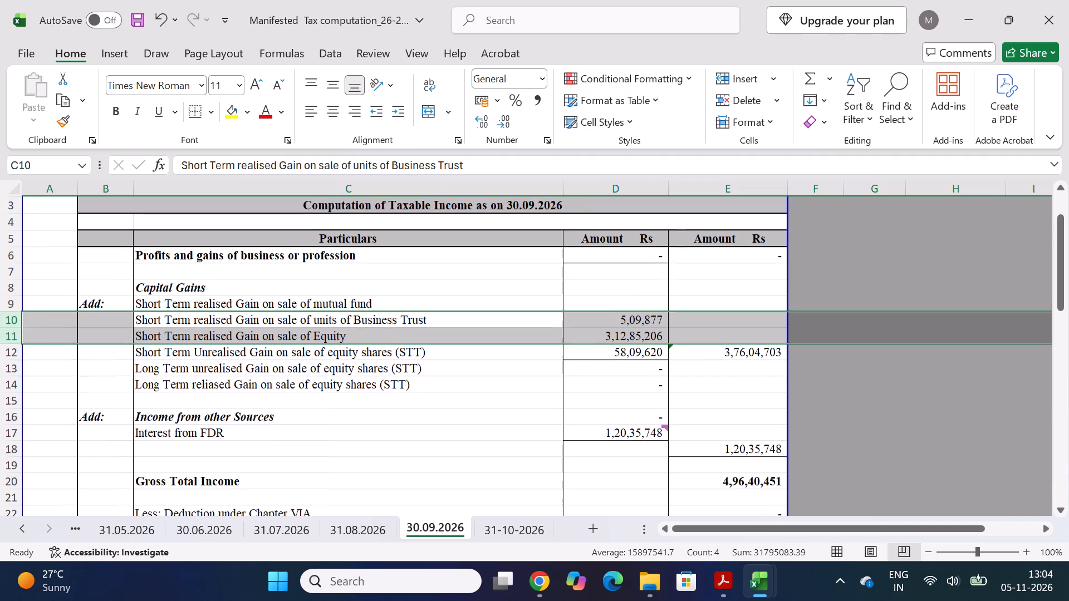
scroll(497, 406, down, 2)
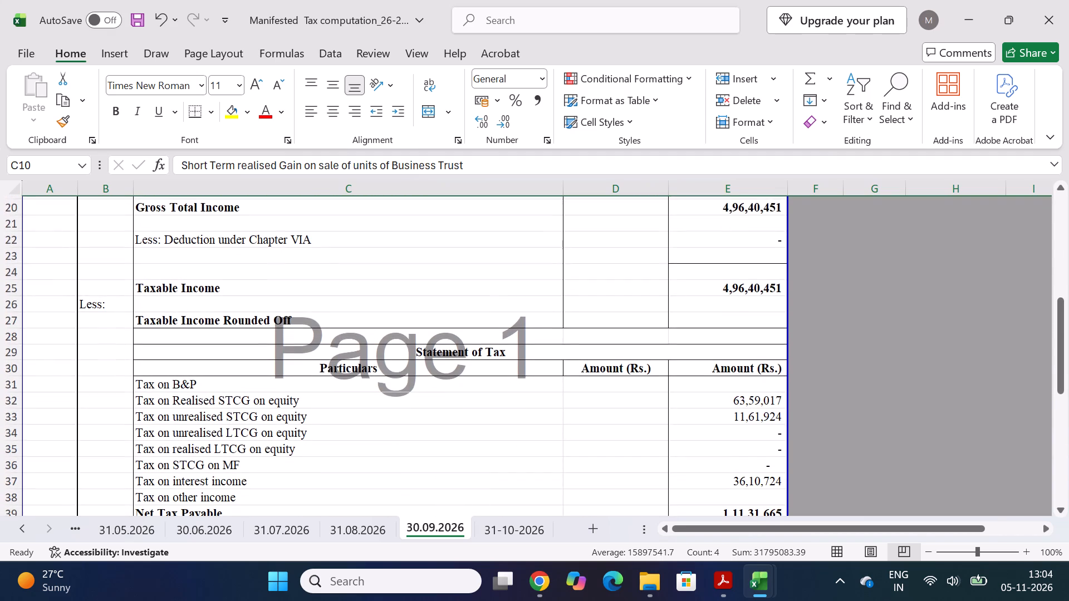
scroll(497, 406, down, 1)
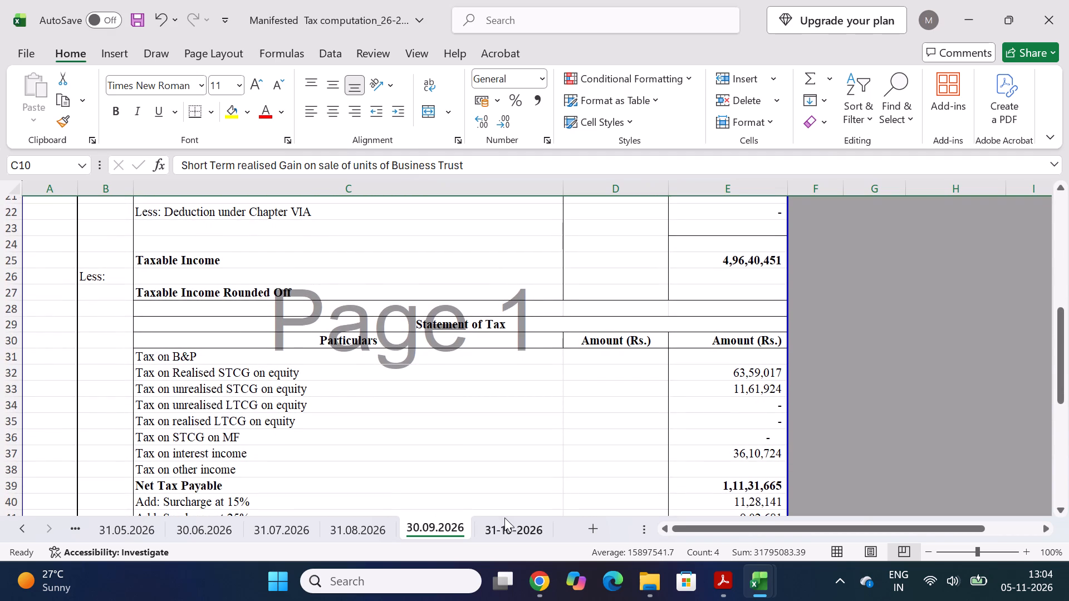
click(506, 521)
Check the Surcharge at 15% formula and compare the 15% and 25% surcharge rows with the 30.09.2026 sheet.
scroll(506, 521, down, 2)
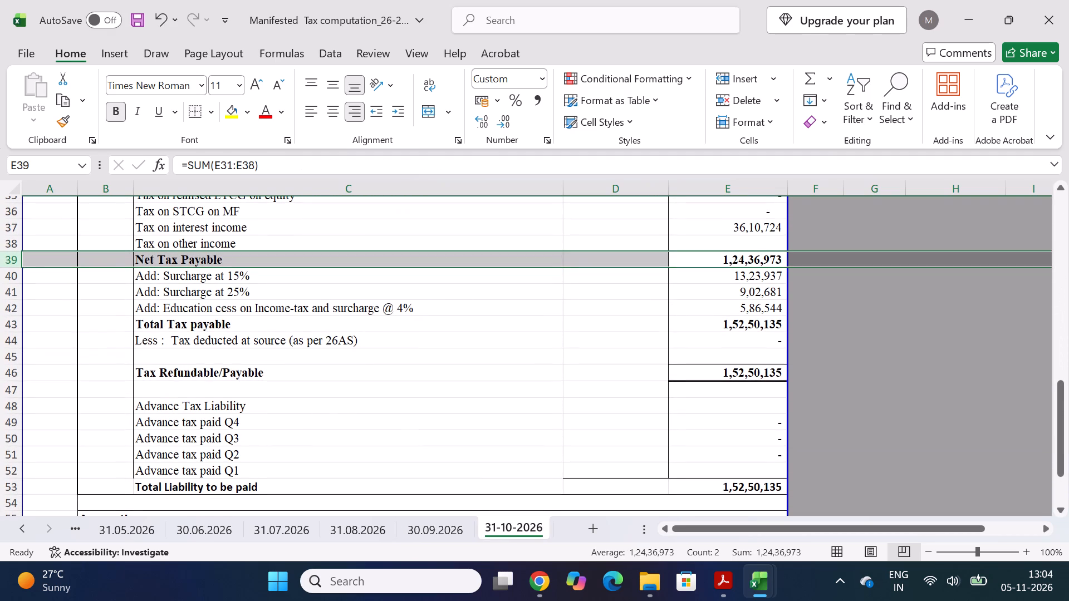
click(693, 276)
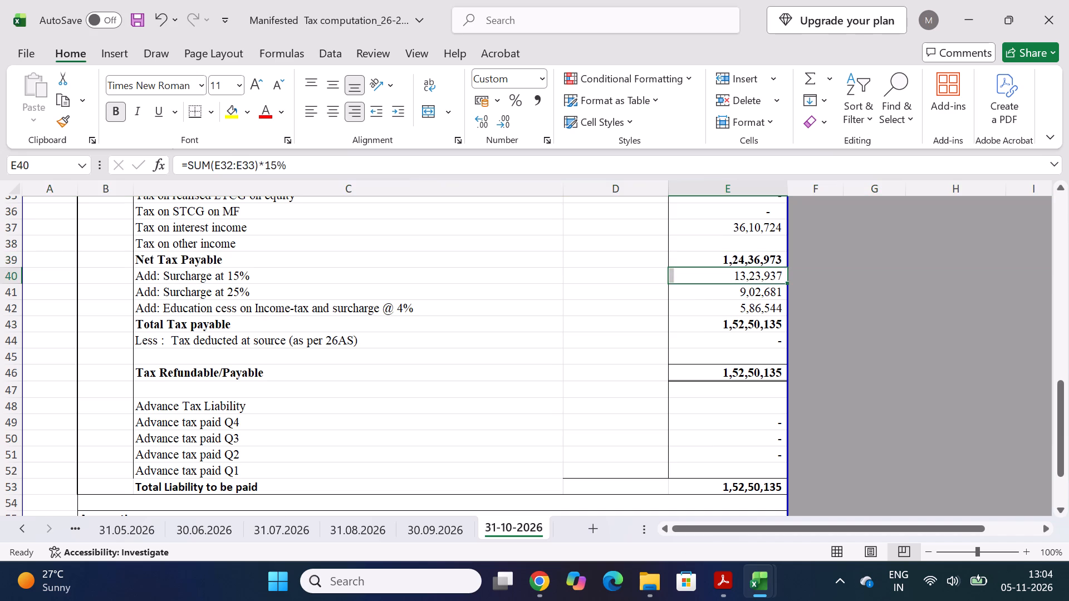
key(shift+space)
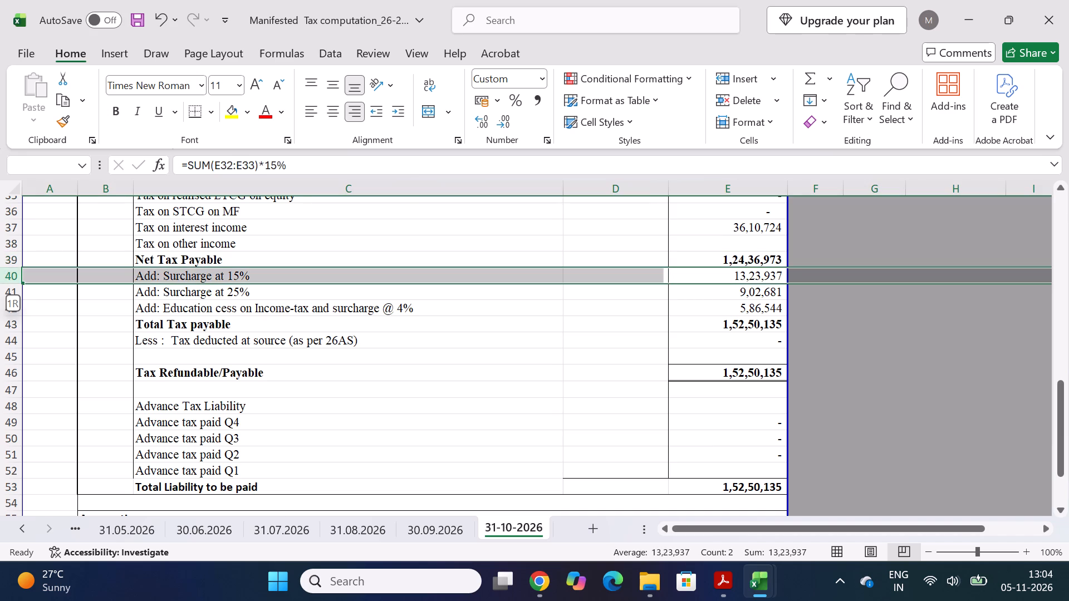
key(shift+Down)
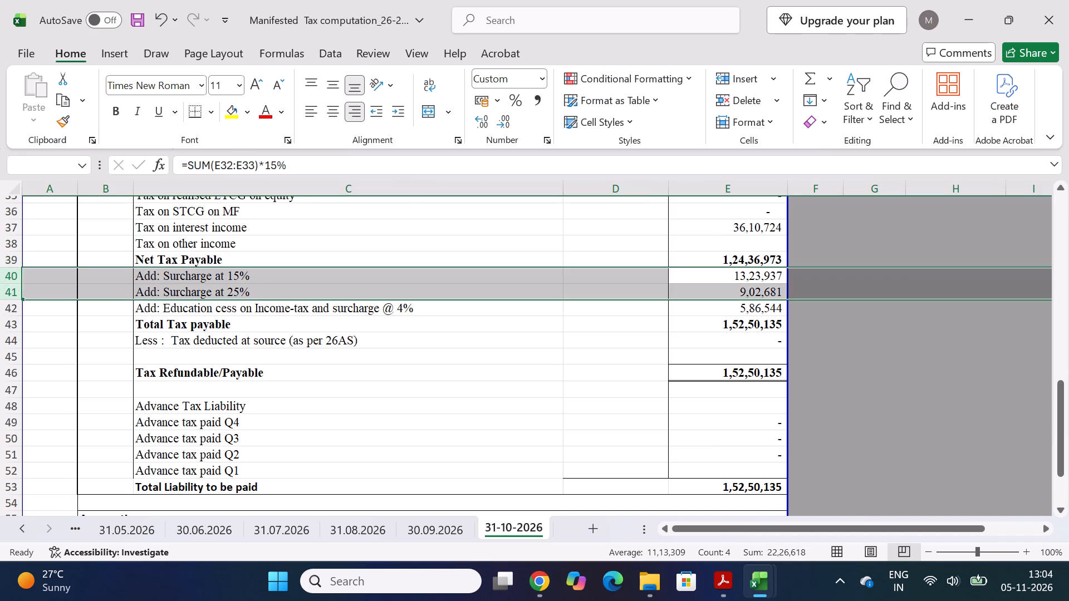
click(436, 524)
scroll(477, 472, down, 1)
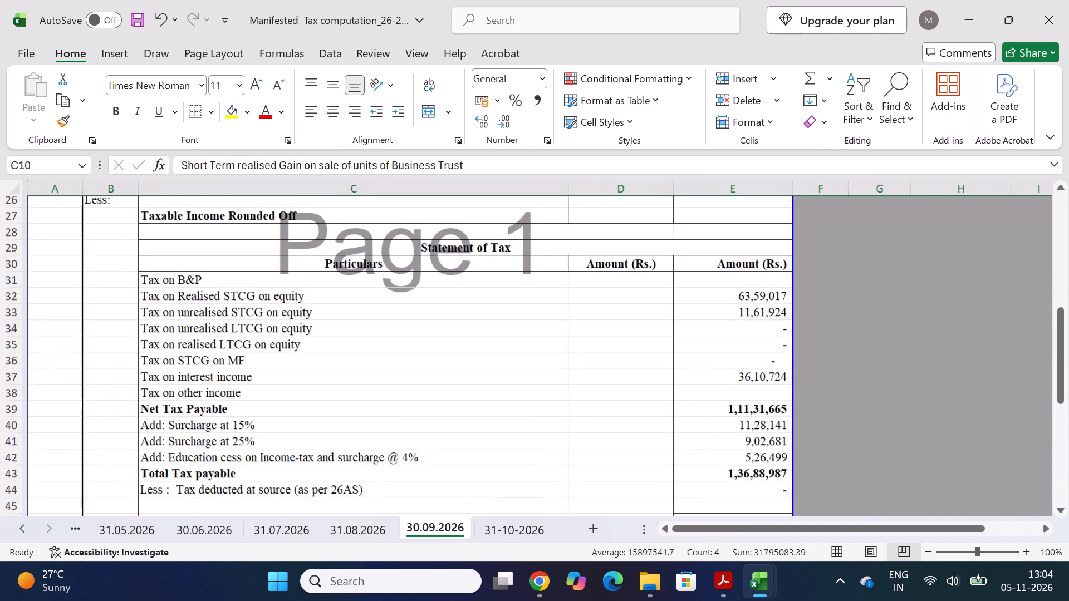
click(498, 525)
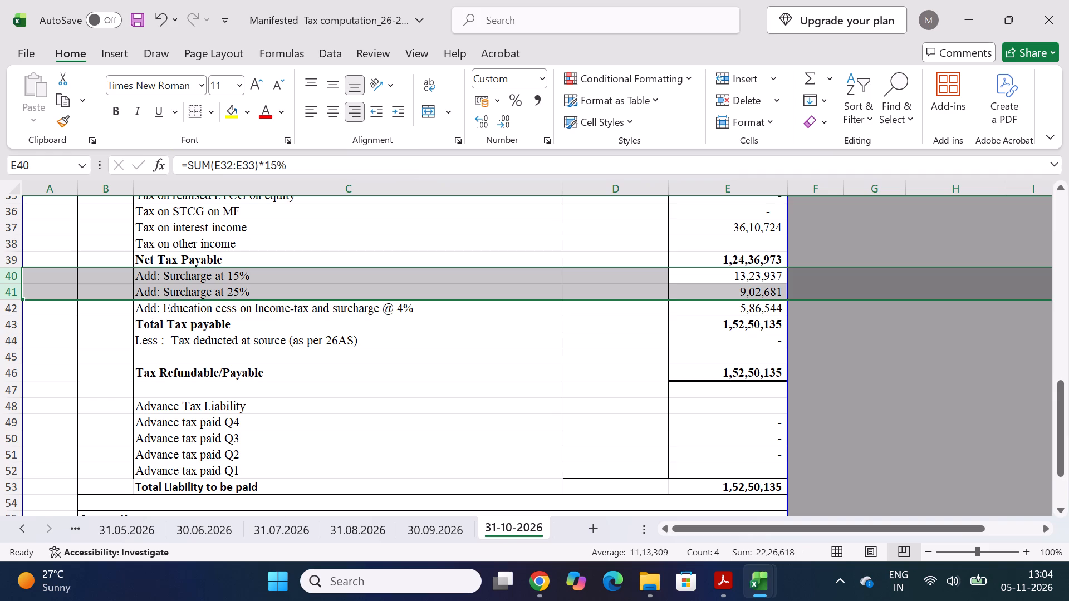
Review the October rows from the surcharges down to the advance tax entries and compare them with the 30.09.2026 sheet.
key(shift+Down)
key(shift+Down)
key(shift+Down)
key(shift+Down)
key(shift+Down)
key(shift+Down)
key(shift+Down)
key(shift+Down)
key(shift+Down)
key(shift+Down)
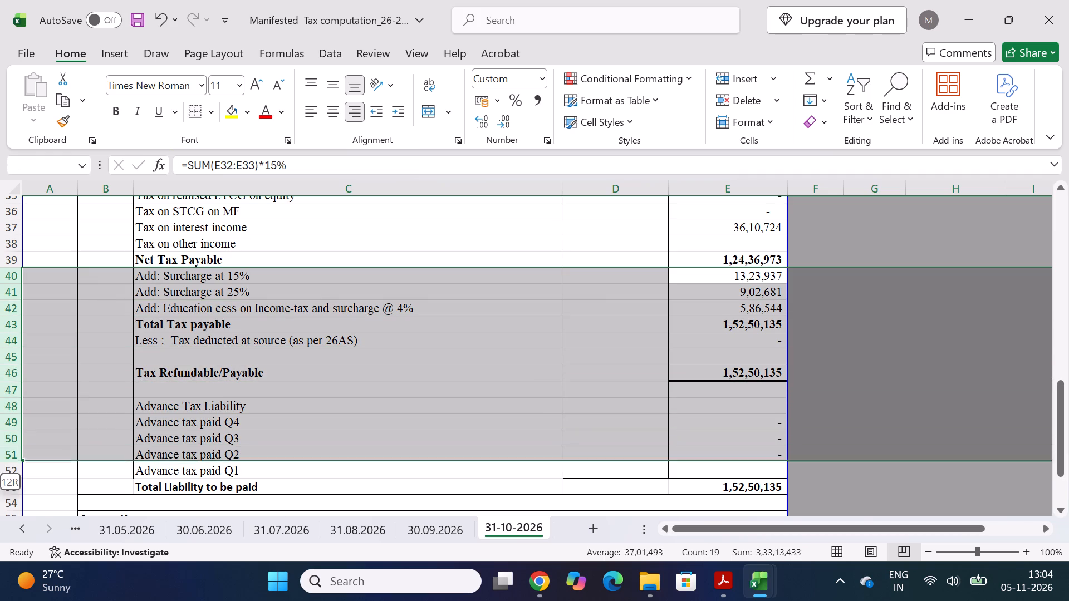
key(shift+Down)
key(shift+Down)
key(shift+Down)
key(shift+Up)
key(shift+Up)
key(shift+Up)
key(shift+Up)
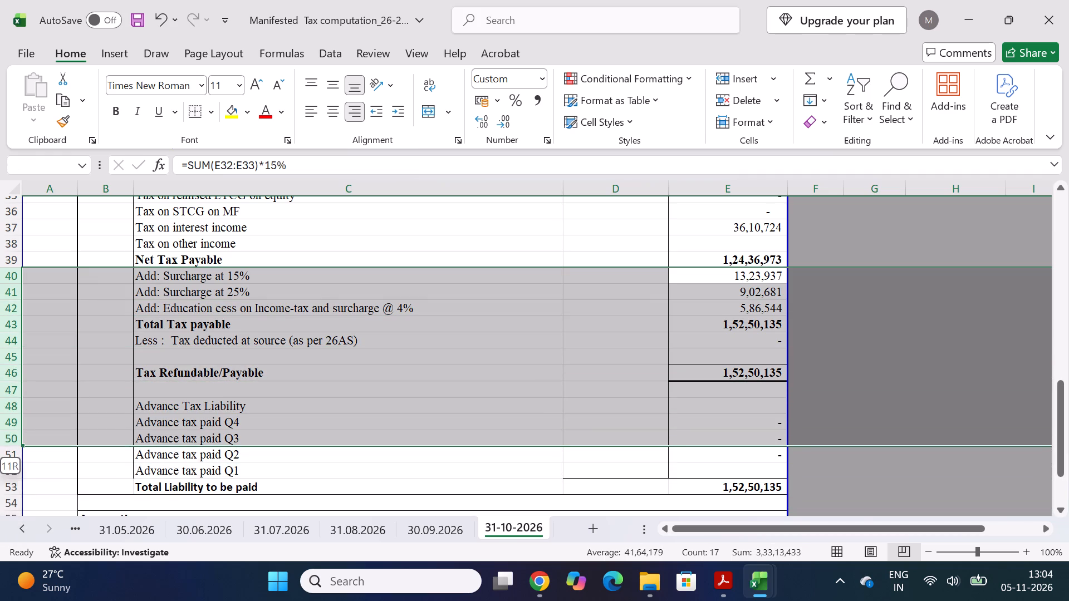
click(441, 529)
scroll(507, 432, down, 4)
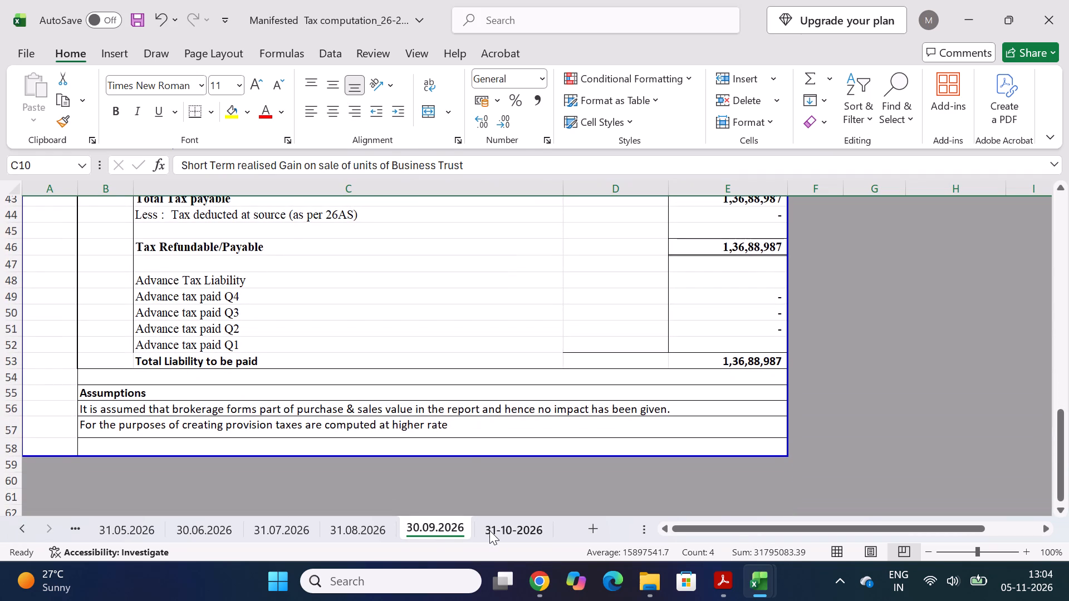
click(490, 530)
Check the formulas for Total Liability to be paid and Tax Refundable/Payable on the 31-10-2026 sheet.
scroll(649, 398, down, 1)
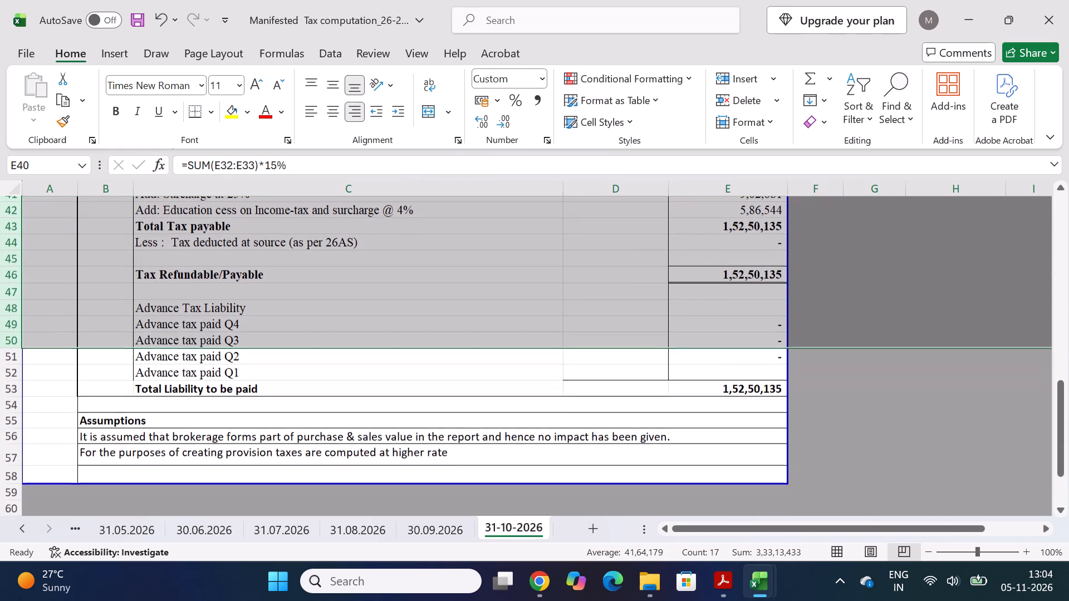
drag(700, 386, 709, 276)
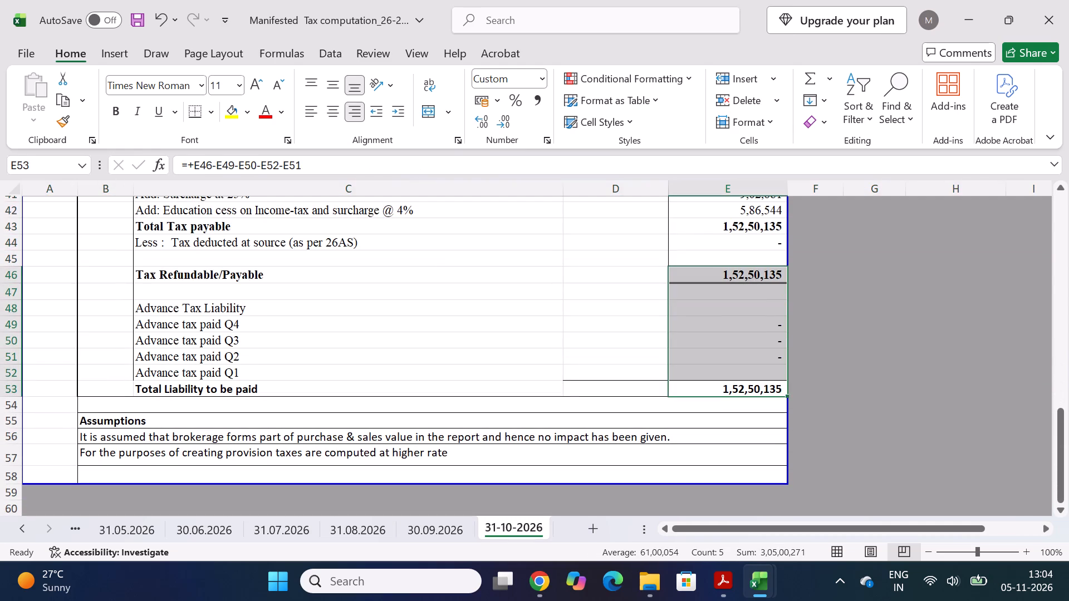
click(702, 276)
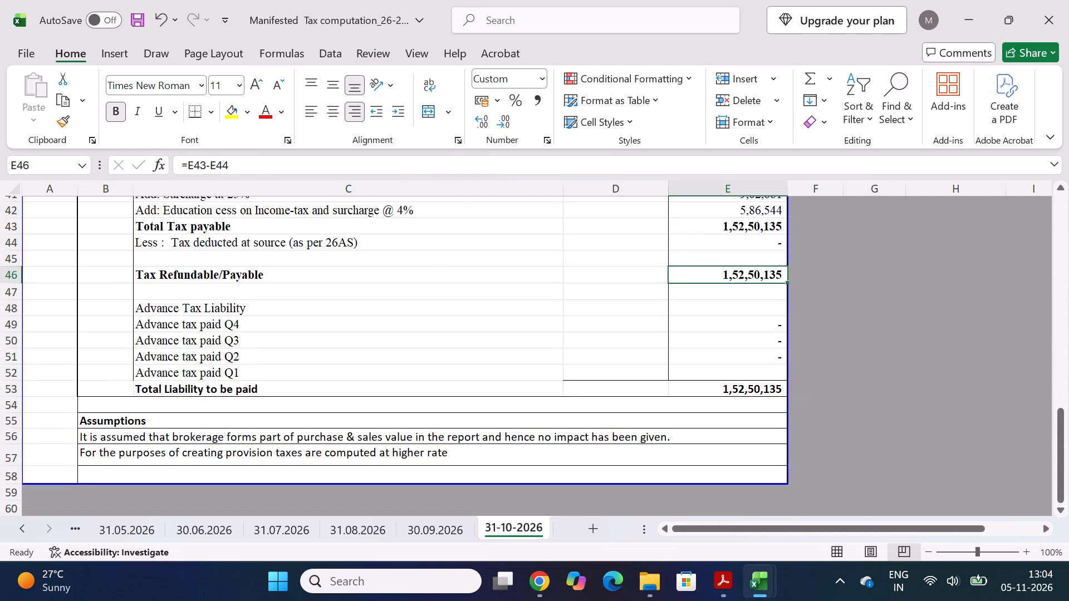
Select the October amounts from Tax on interest income through Tax deducted at source to review them.
scroll(702, 276, down, 1)
scroll(702, 276, up, 2)
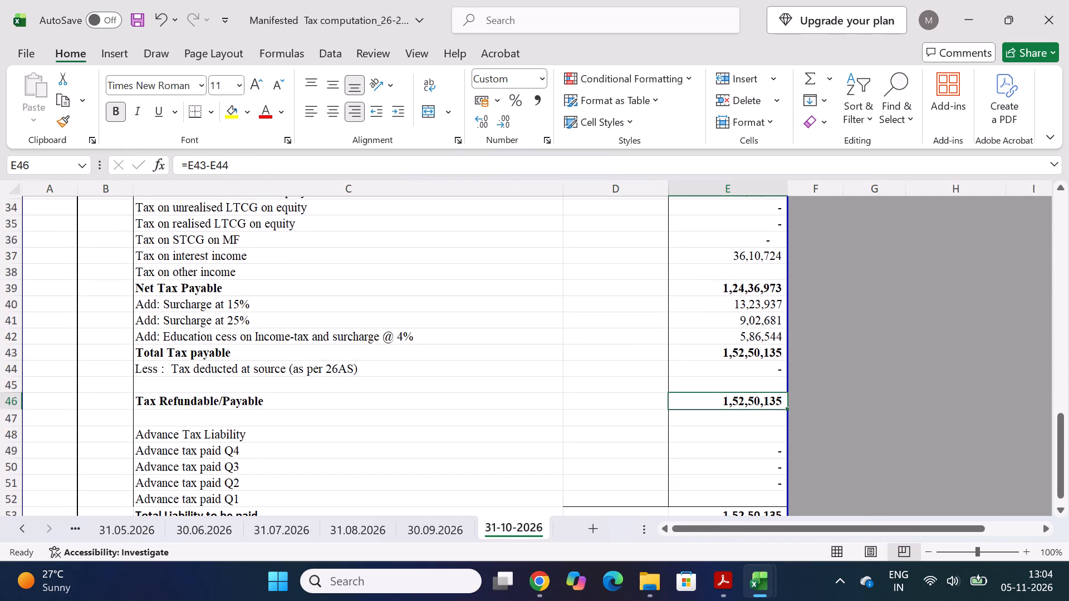
scroll(702, 276, up, 1)
drag(717, 257, 713, 363)
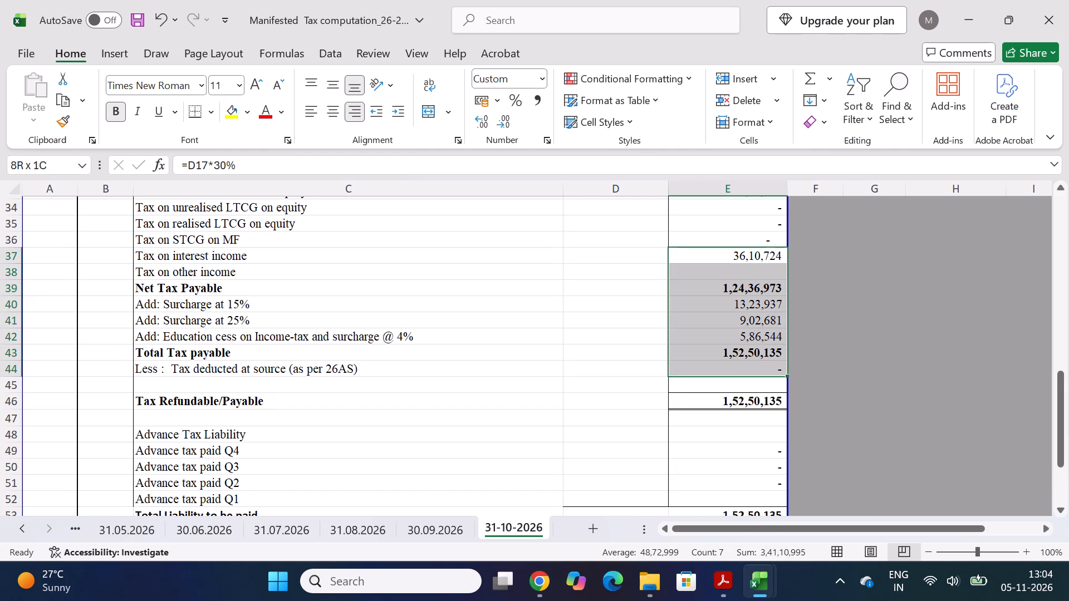
drag(713, 363, 712, 363)
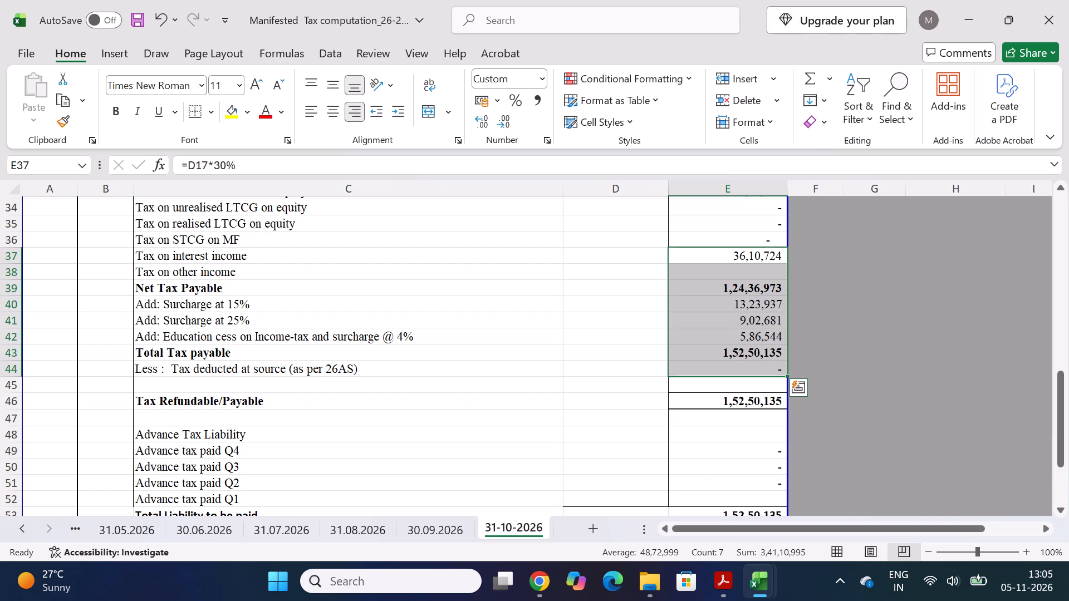
Review the tax liability sections on the 31.08.2026 and 31.07.2026 sheets, and return to the 31-10-2026 sheet.
click(368, 532)
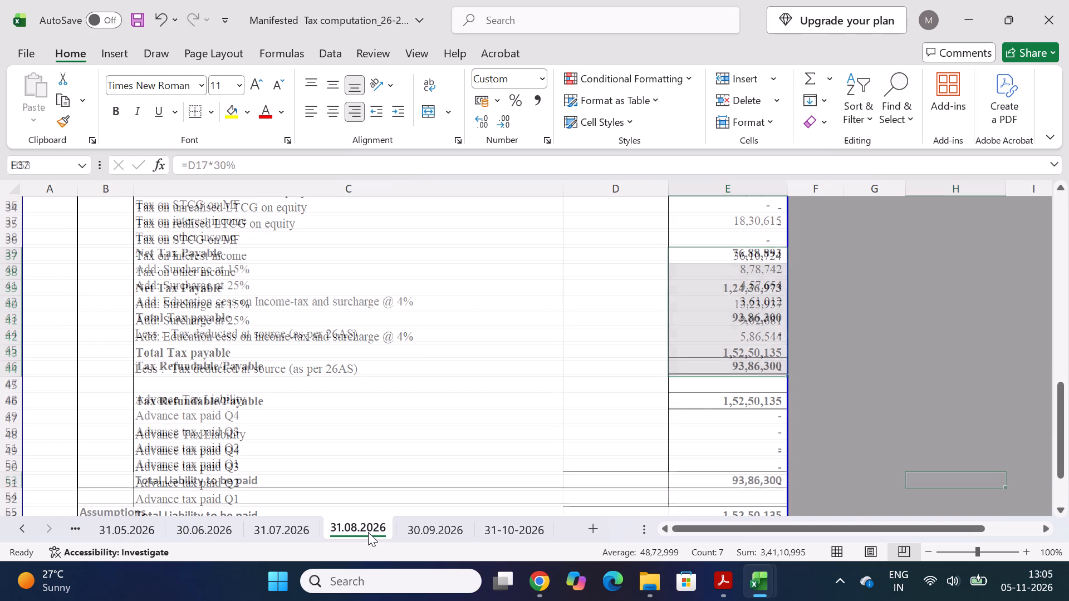
scroll(368, 532, down, 1)
click(289, 531)
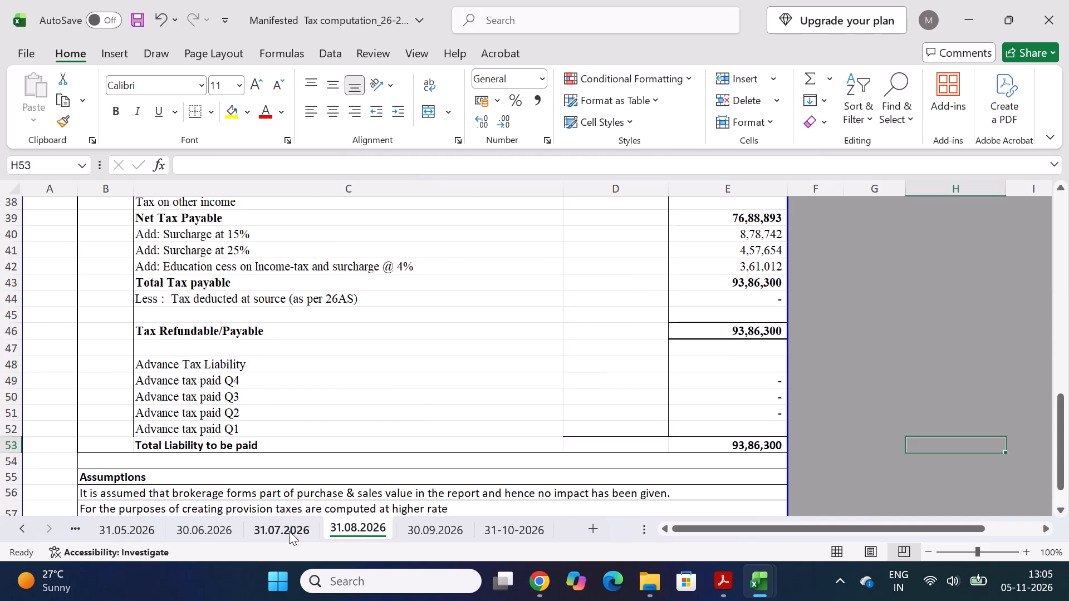
scroll(372, 474, down, 6)
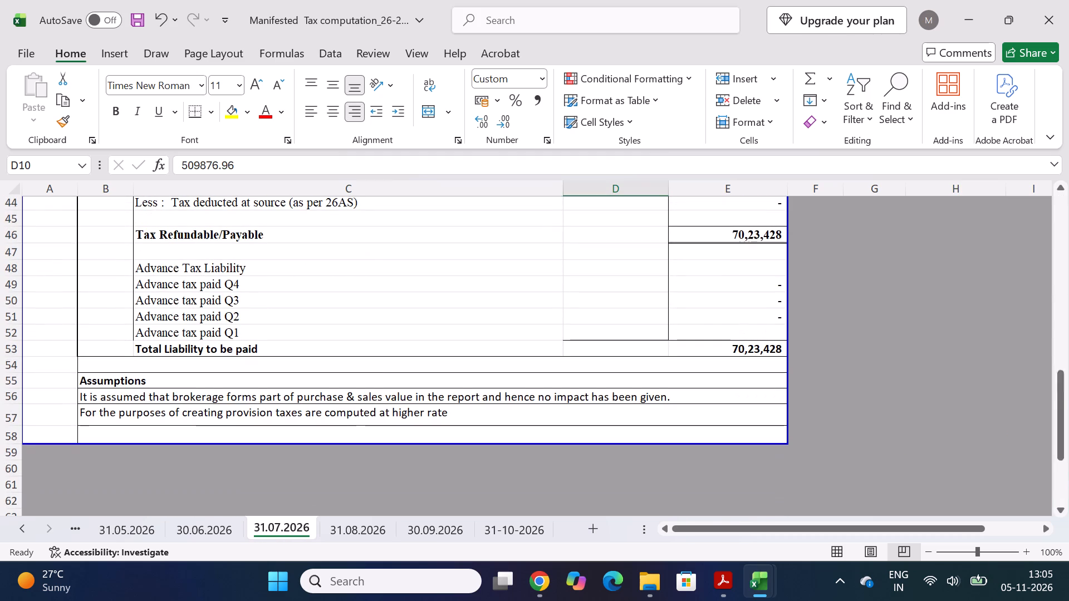
click(494, 536)
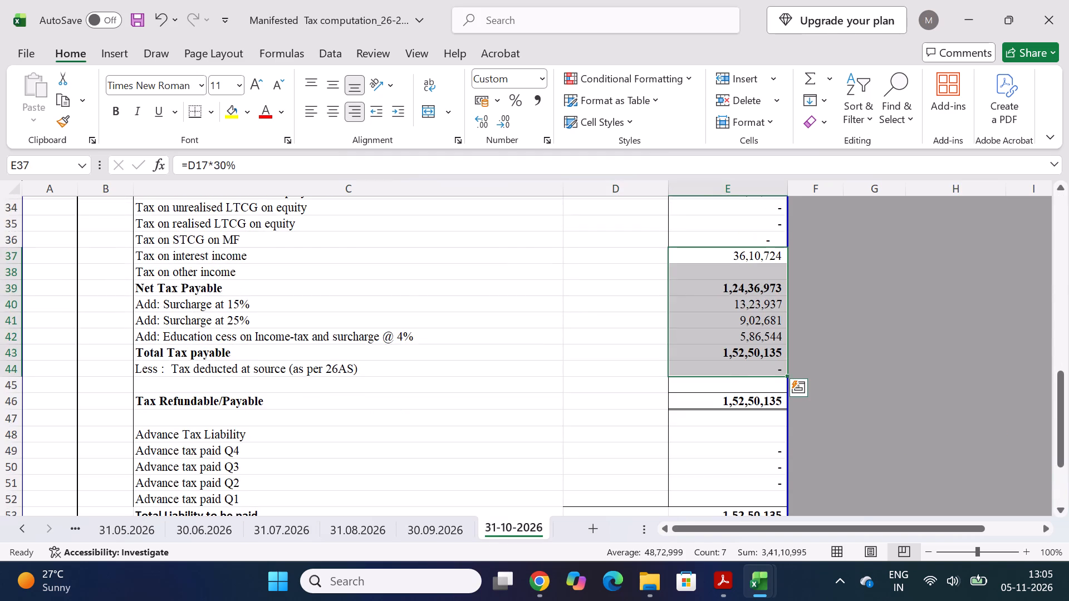
Select the October amounts from Tax on Realised STCG on equity through Tax on interest income to recheck their sum against Net Tax Payable.
scroll(523, 438, down, 3)
scroll(523, 438, up, 5)
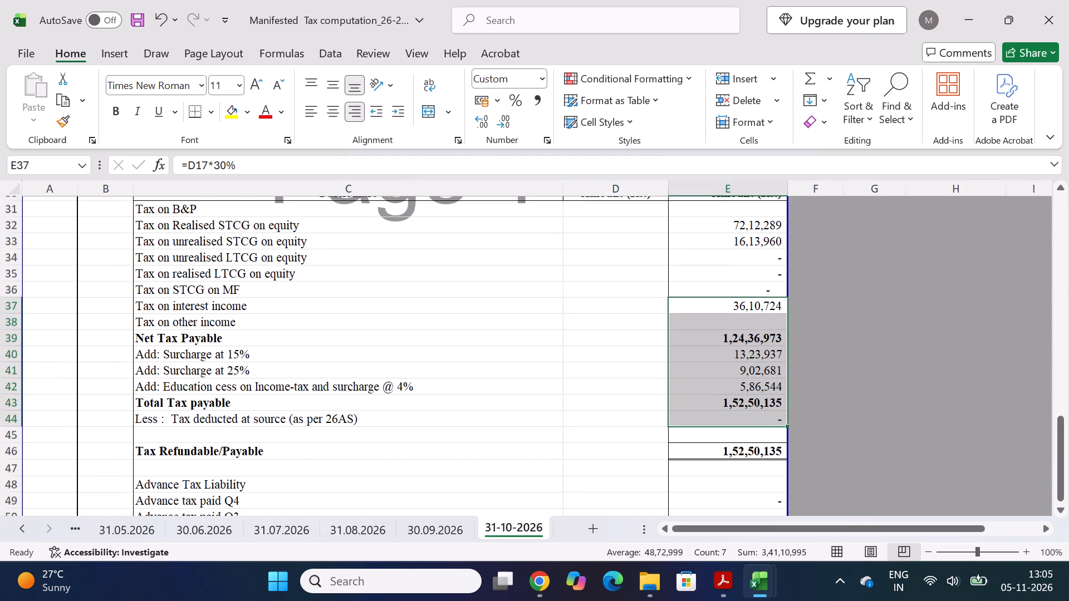
scroll(523, 438, up, 4)
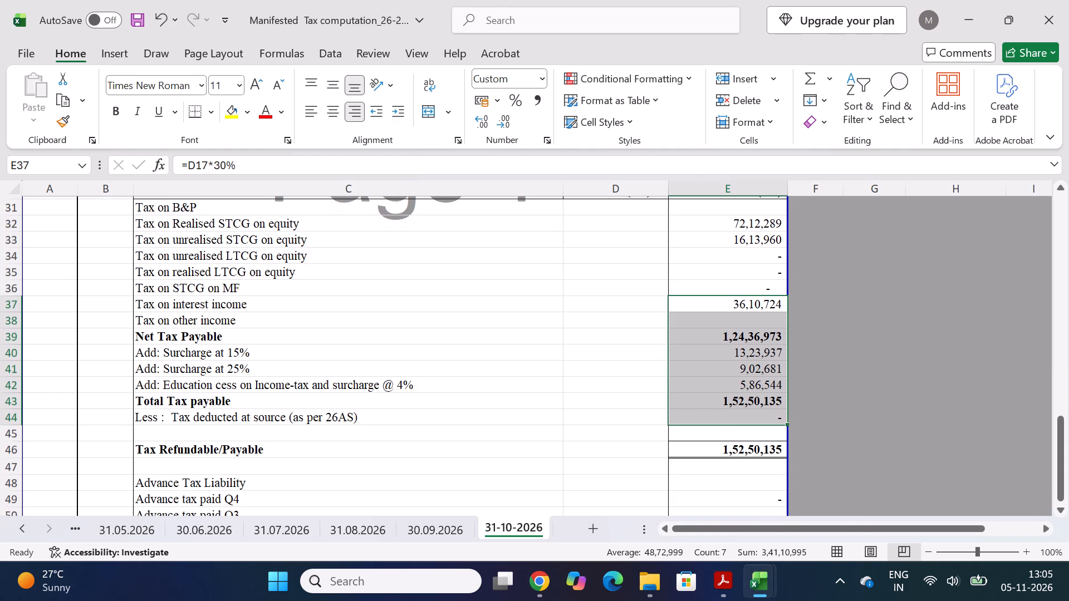
scroll(523, 438, up, 2)
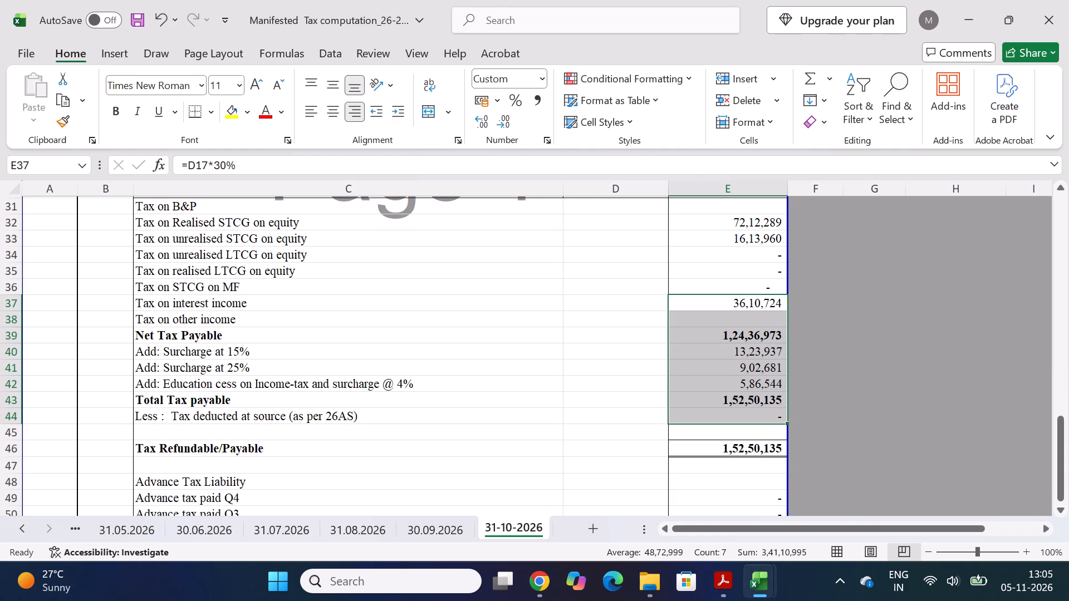
scroll(523, 438, up, 3)
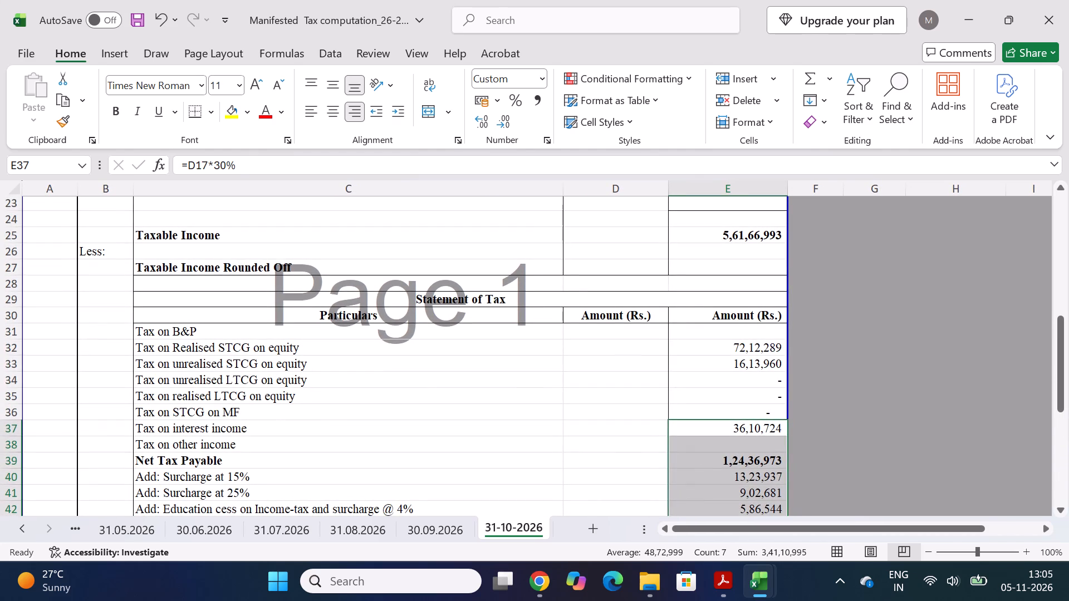
drag(734, 349, 735, 431)
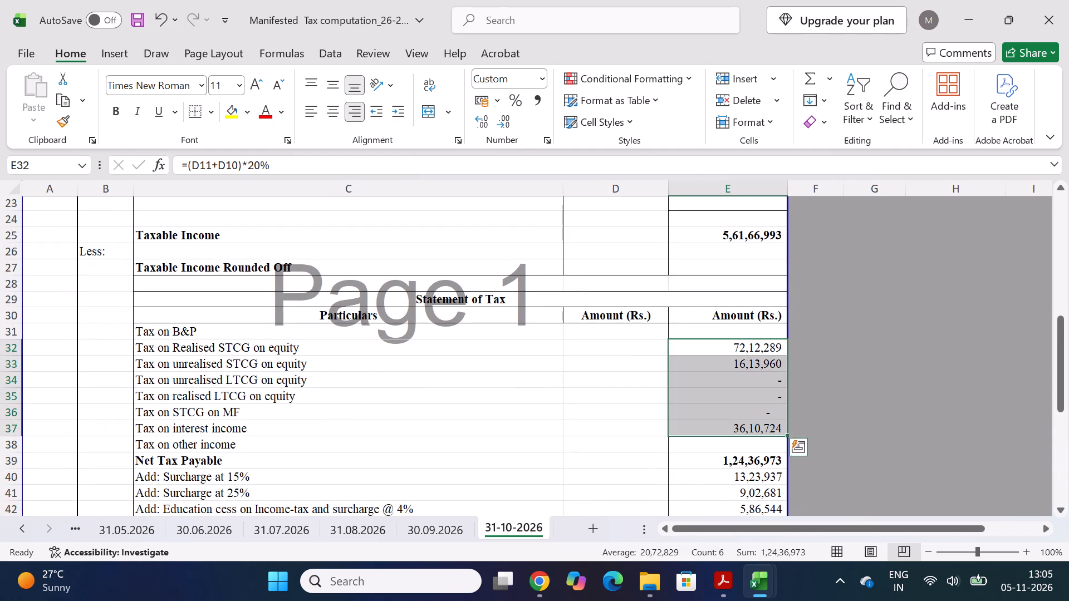
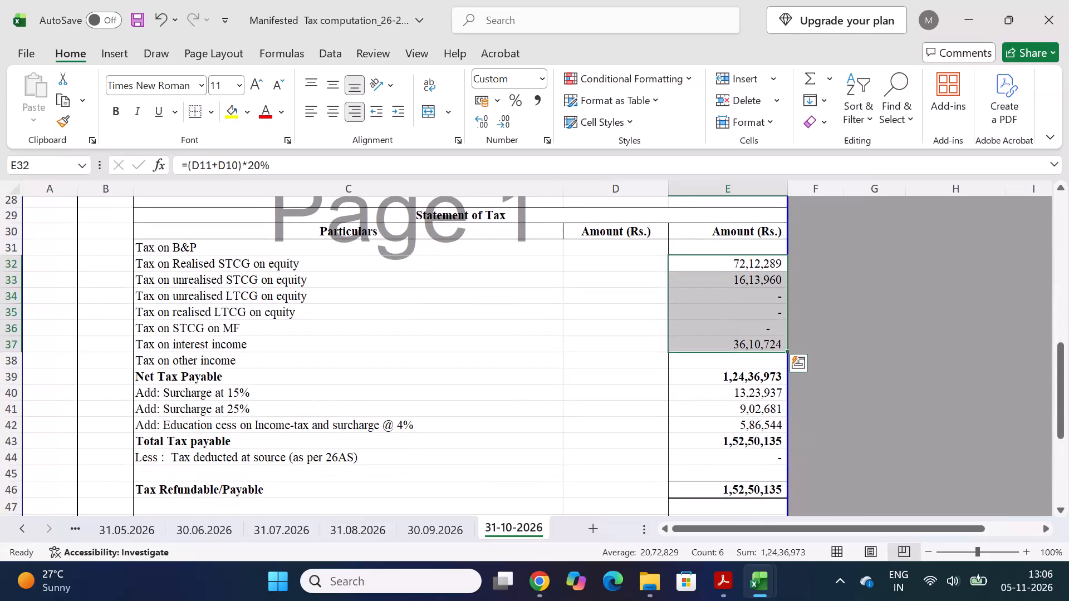
Select the October amounts from Net Tax Payable through Total Tax payable and check the Total Tax payable formula.
drag(739, 382, 742, 437)
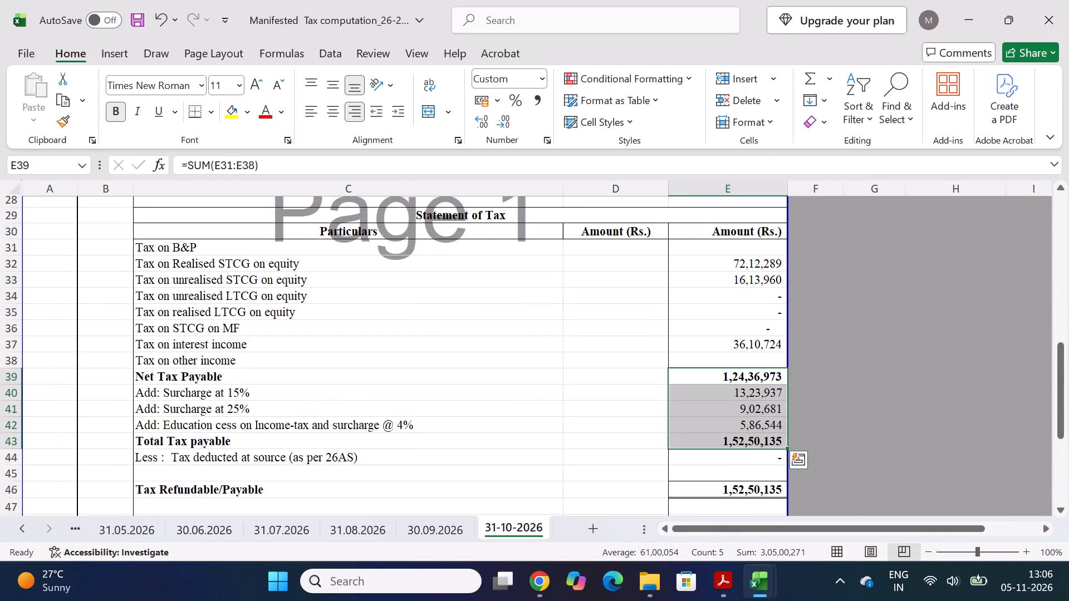
click(742, 437)
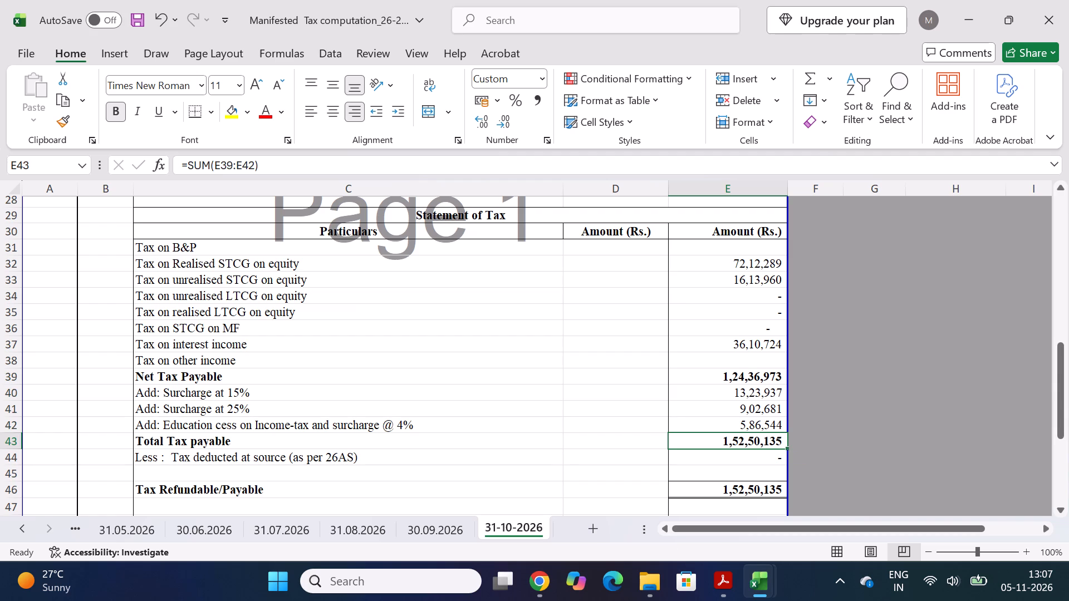
Review the advance tax, Total Liability to be paid and Assumptions sections, and return to the capital gains section of the October computation.
scroll(544, 370, down, 2)
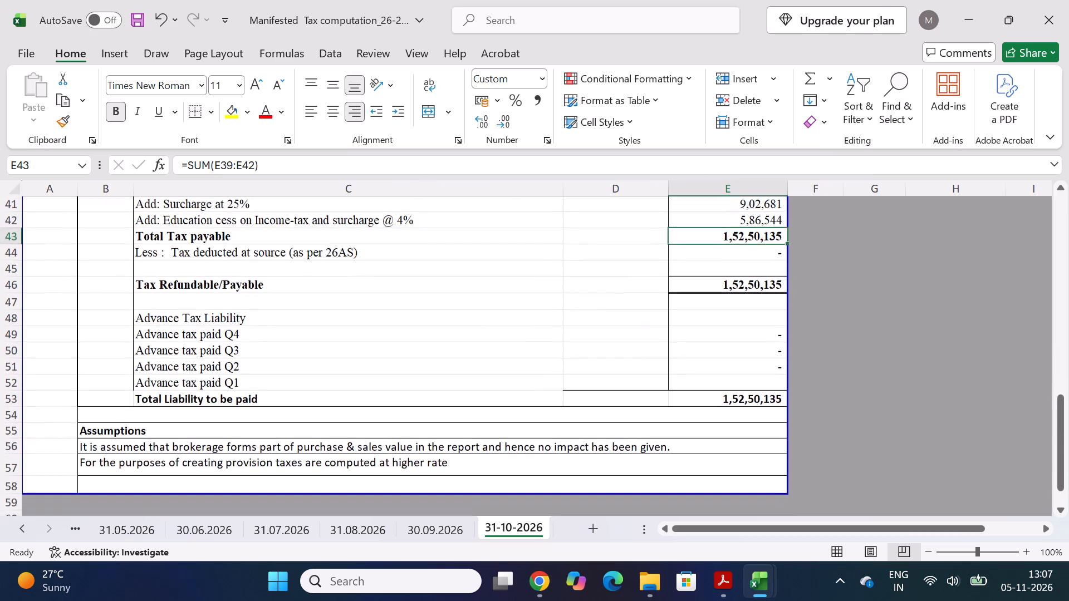
scroll(544, 370, down, 2)
scroll(544, 370, up, 10)
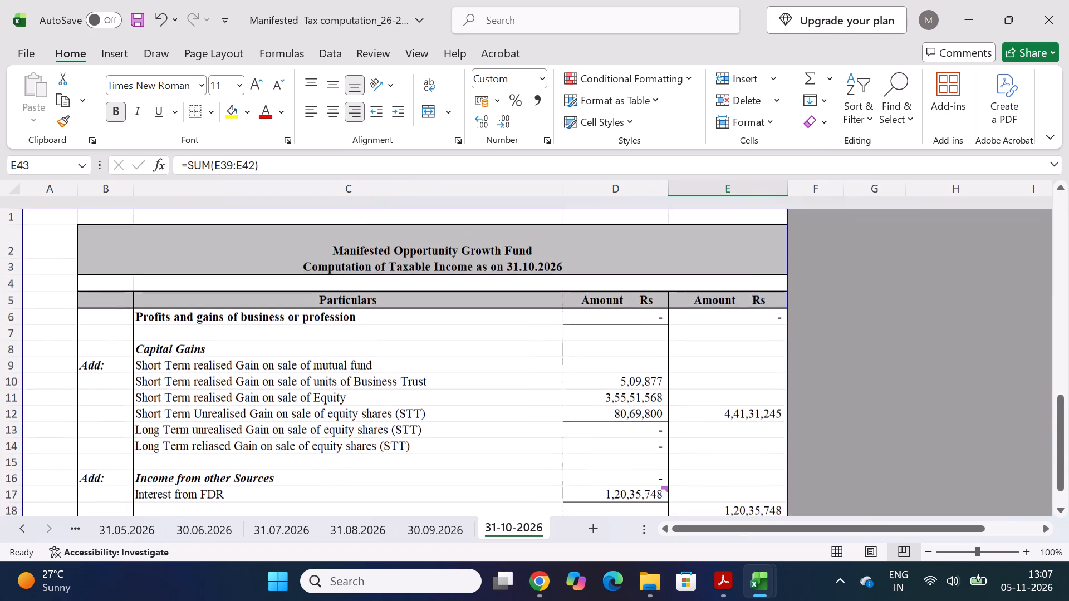
click(467, 364)
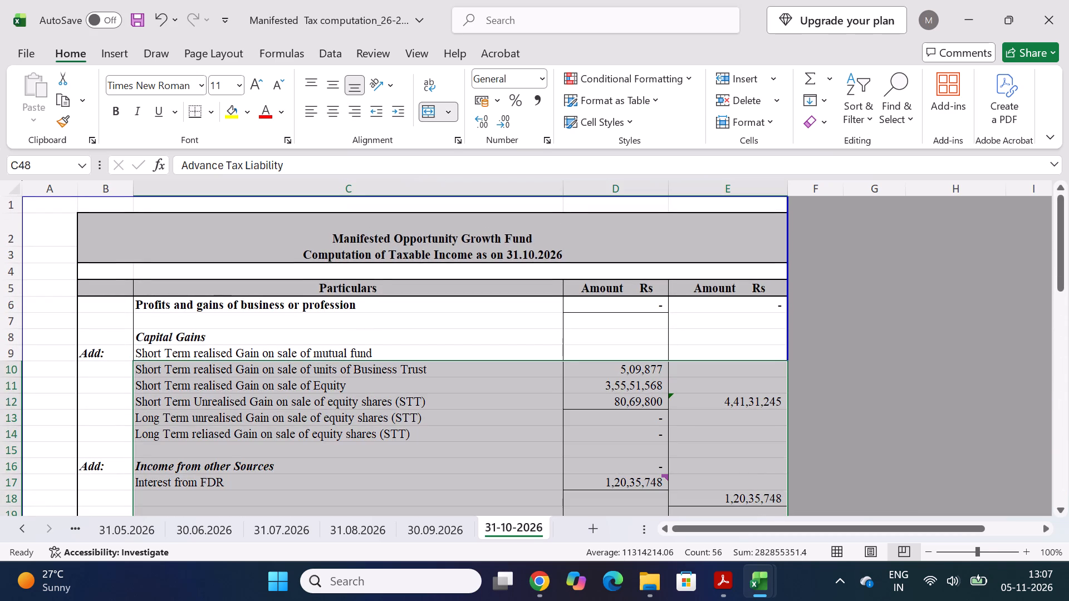
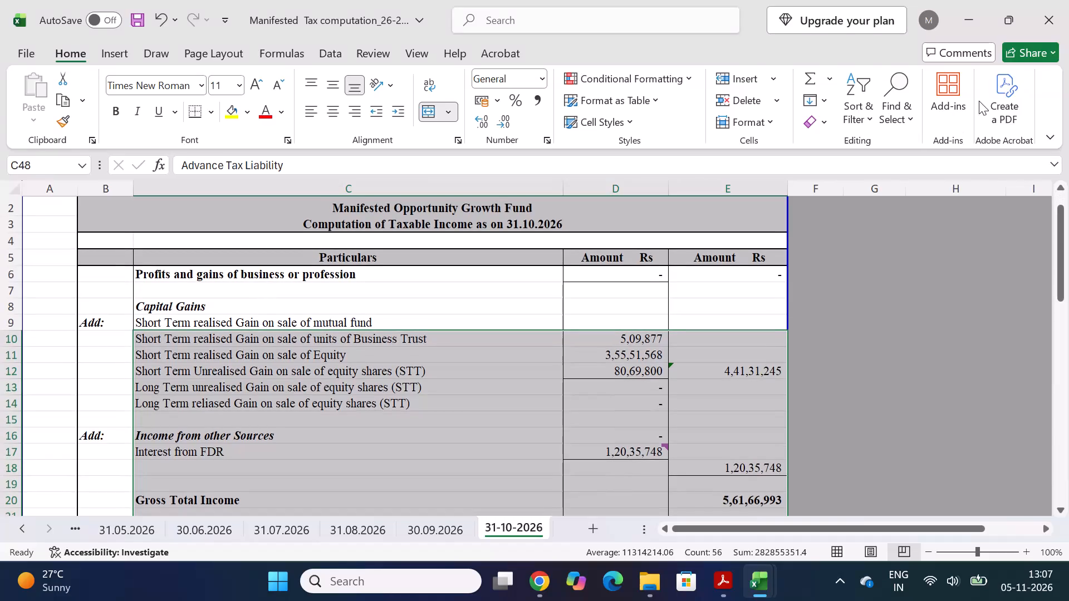
Close the Manifested Tax computation_26-27 (2) workbook without saving the changes.
click(1048, 22)
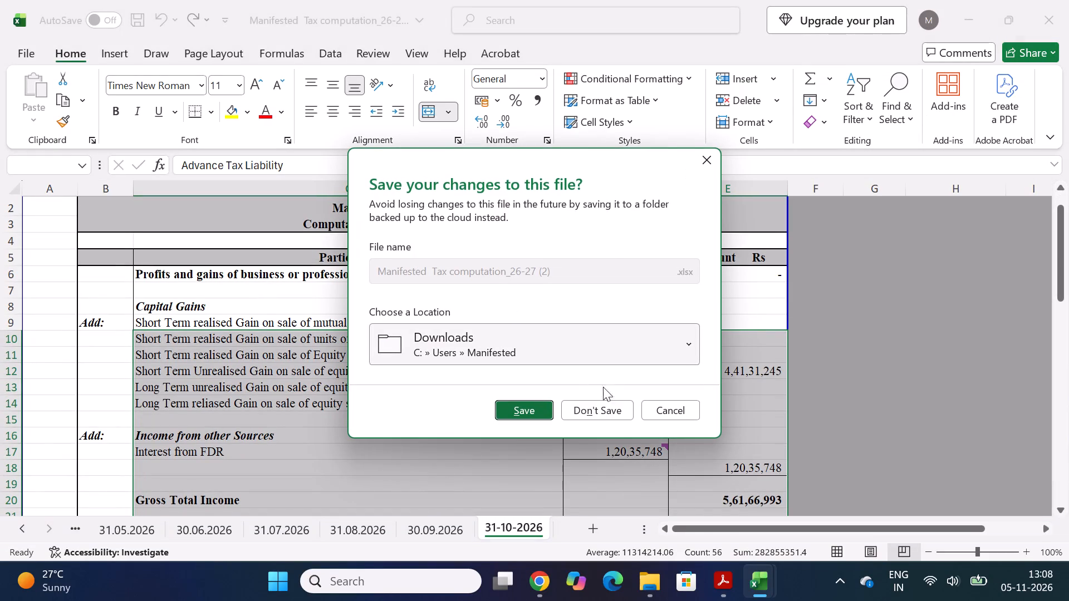
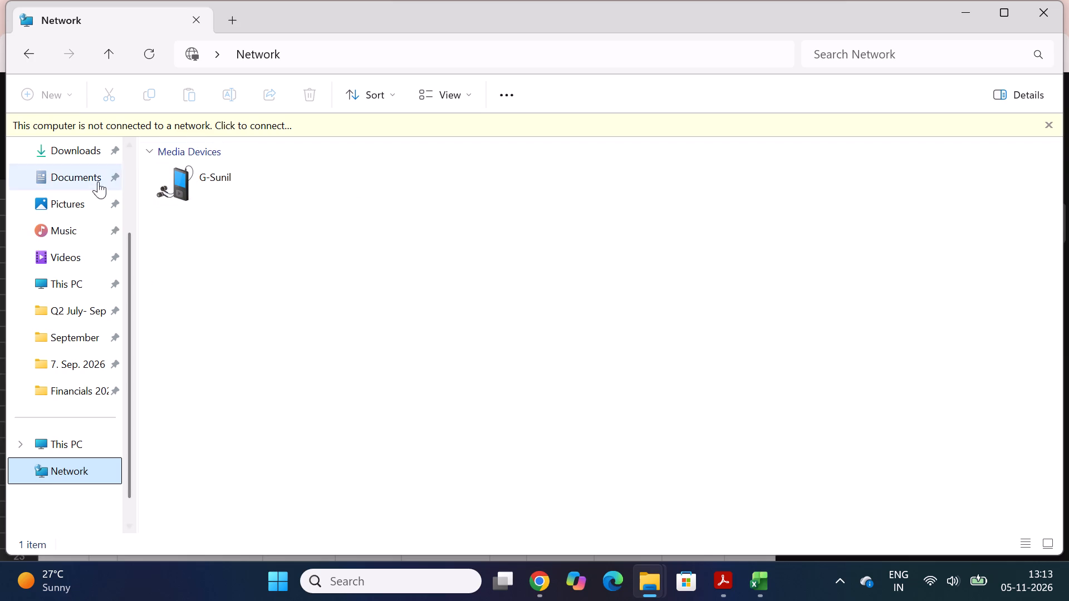
Close the Network window in File Explorer and return to the Downloads folder.
scroll(82, 381, up, 8)
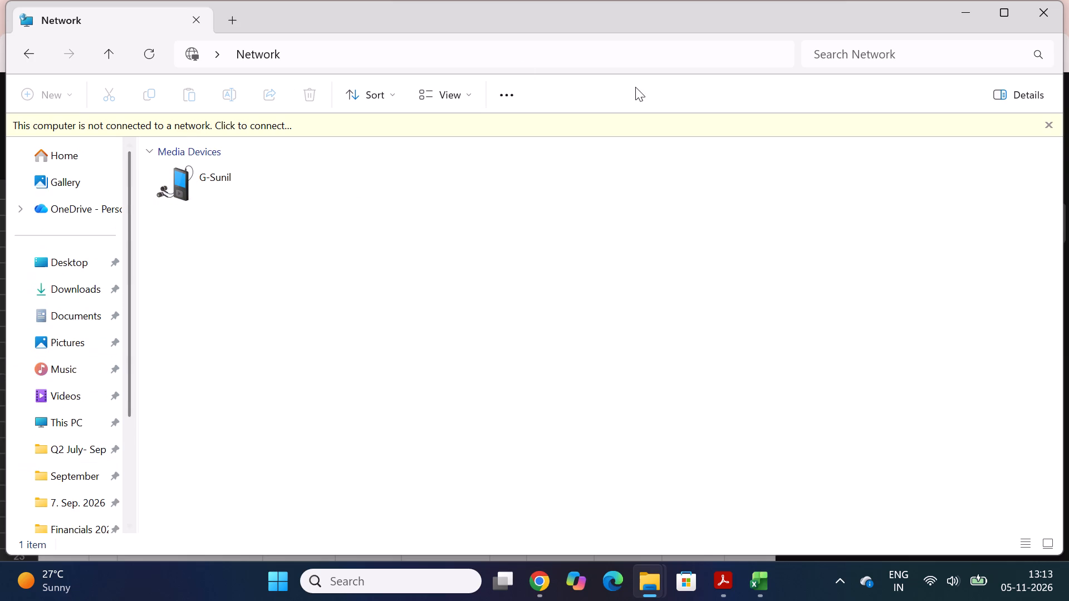
click(1043, 18)
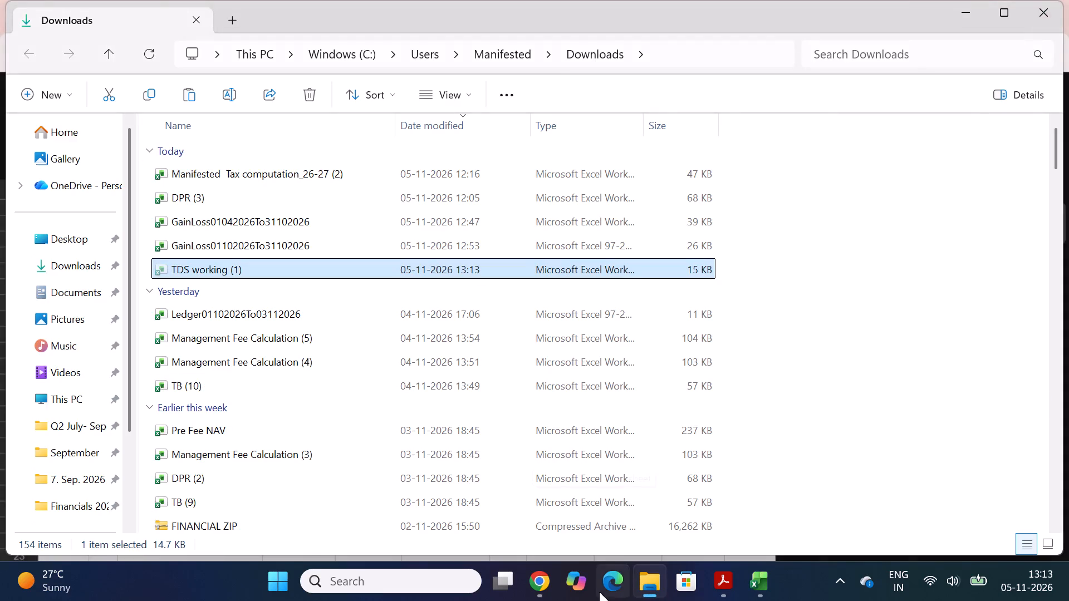
Minimise all open windows, including the Downloads folder, to show the desktop.
click(1068, 600)
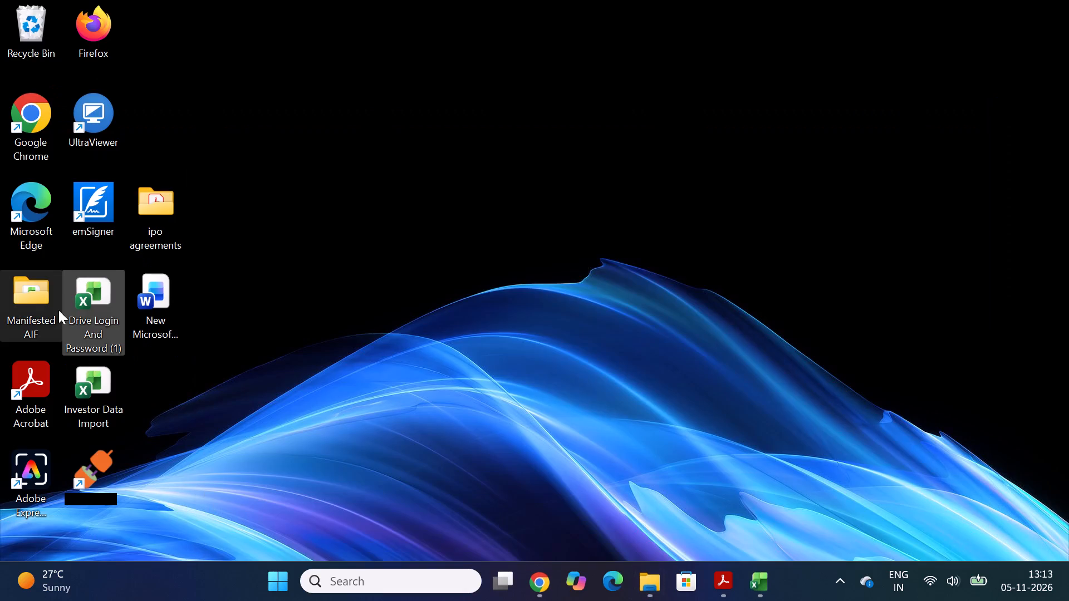
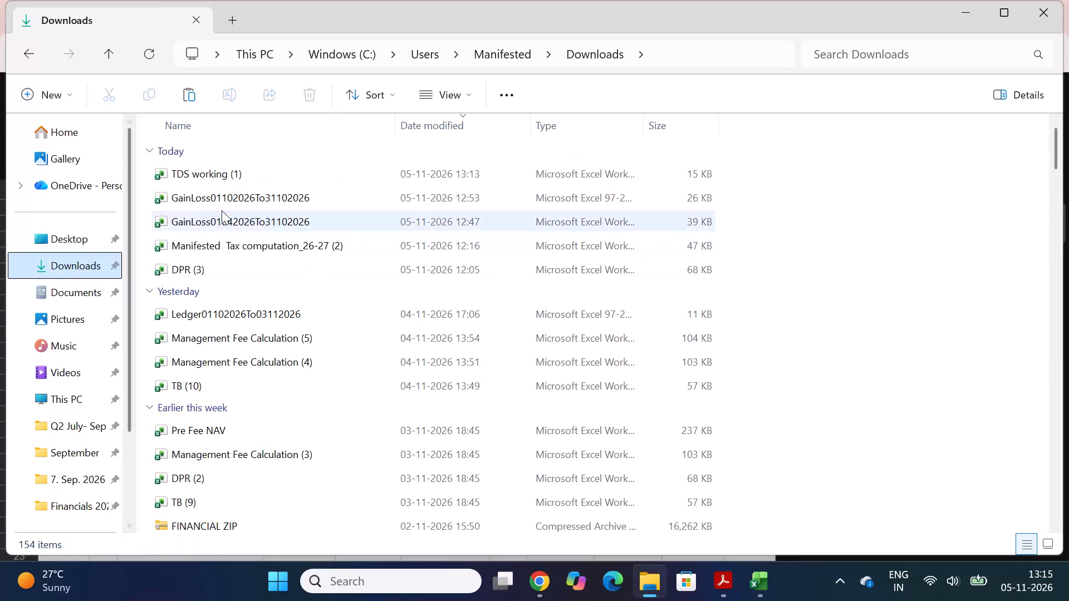
Select the TDS working (1) workbook in Downloads and show the desktop.
click(277, 175)
click(1068, 600)
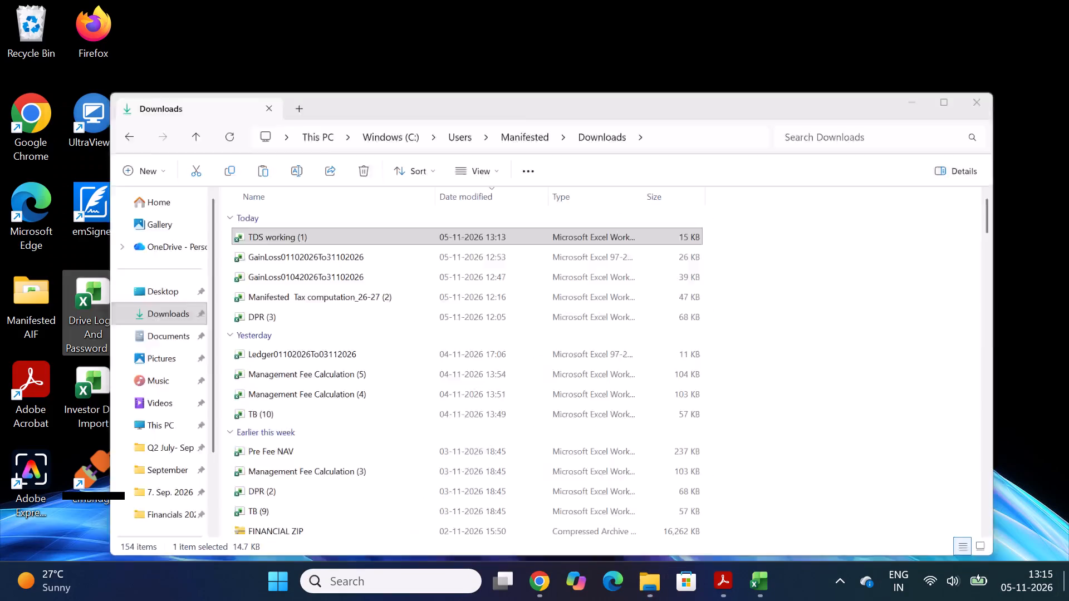
Open the Manifested AIF desktop folder, browse from it to the Network location to look for shared locations, and close the window.
double_click(25, 298)
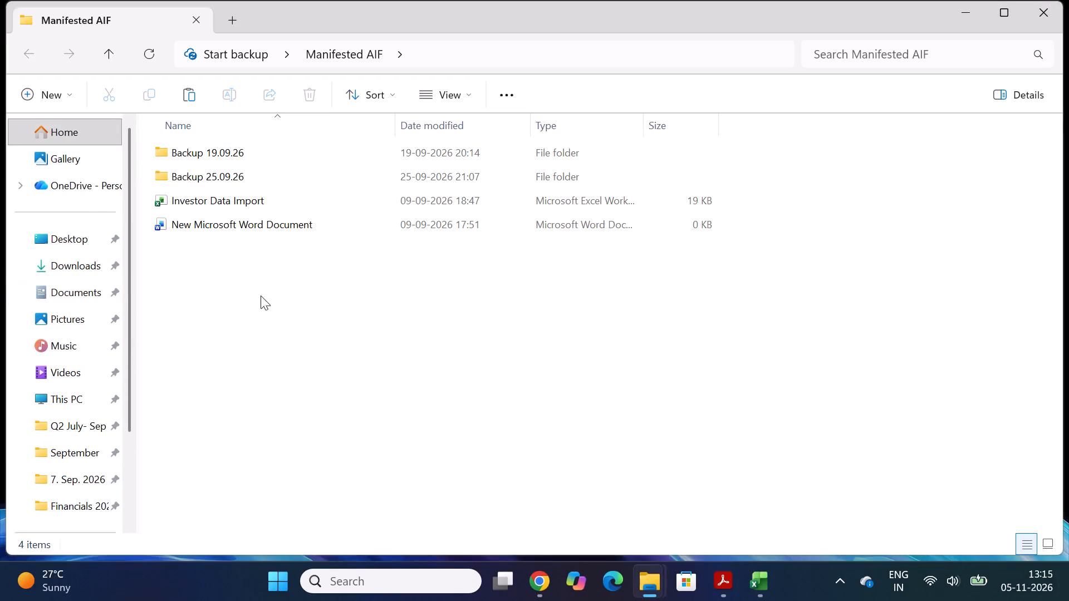
scroll(58, 446, down, 8)
click(73, 447)
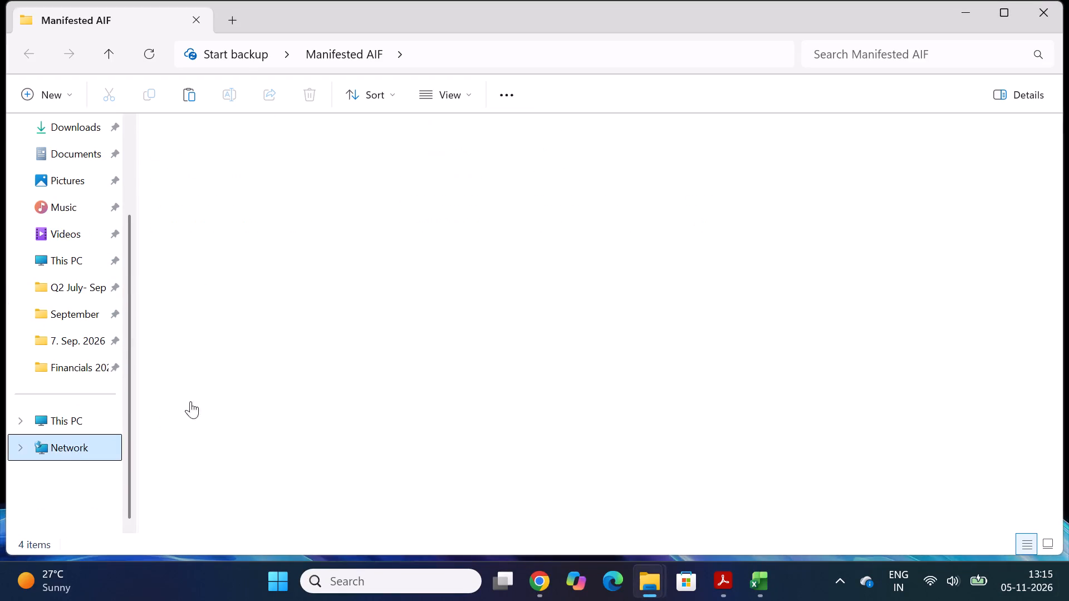
double_click(81, 445)
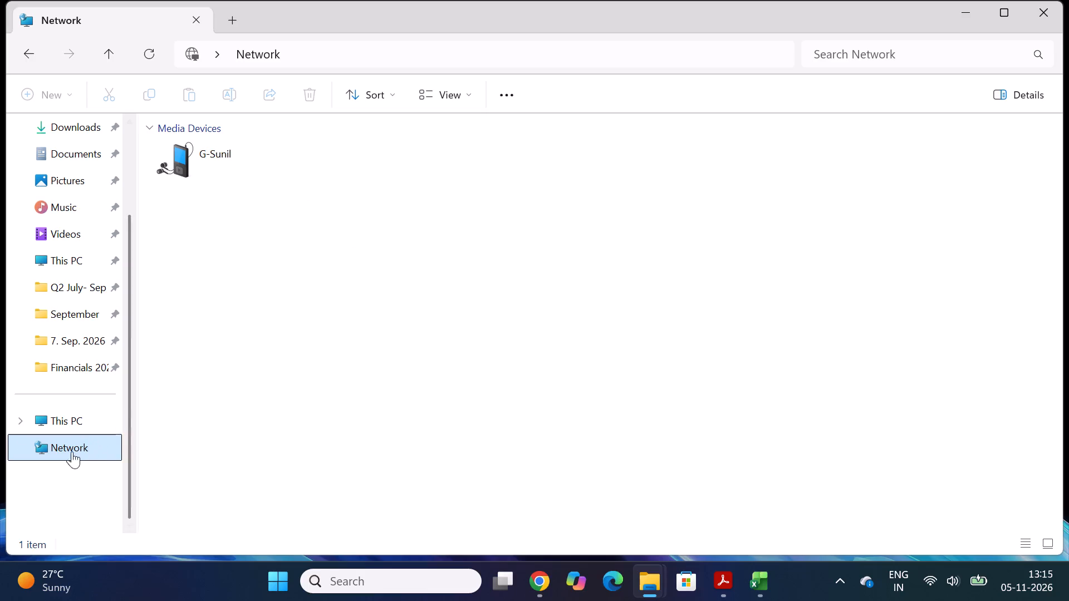
triple_click(62, 452)
triple_click(62, 452)
triple_click(62, 452)
click(1029, 12)
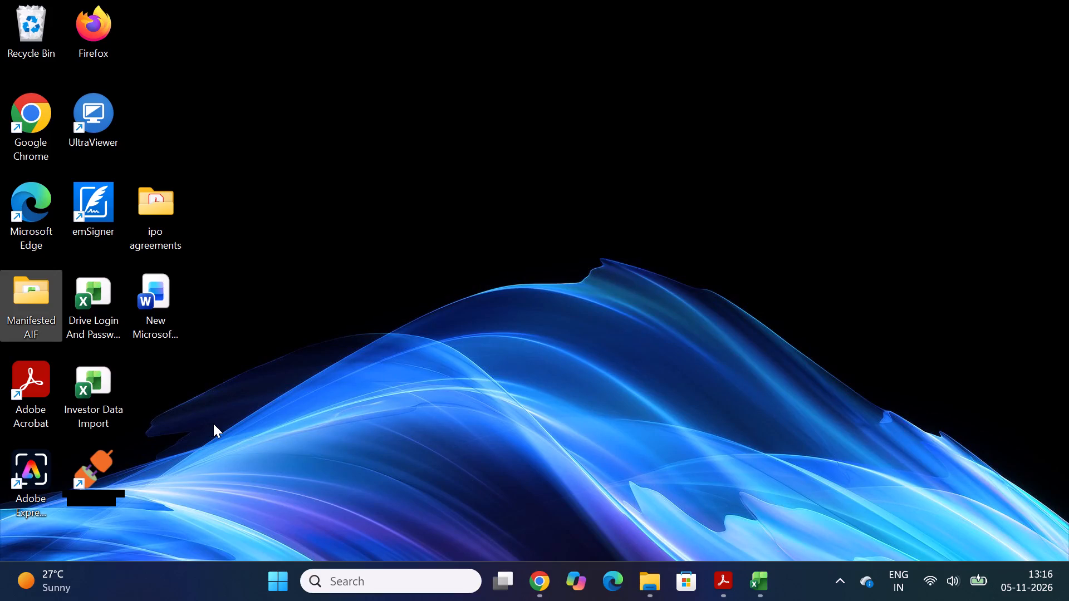
Reopen the Manifested AIF desktop folder and check the Network location again, expanding its entry to look for shared locations.
scroll(143, 262, left, 1)
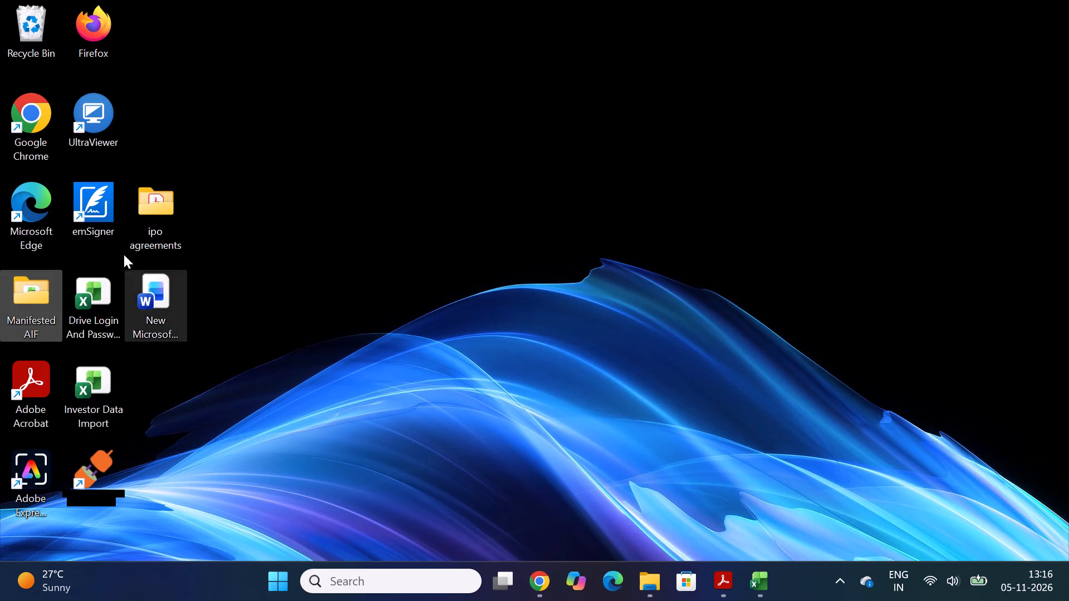
scroll(124, 254, left, 1)
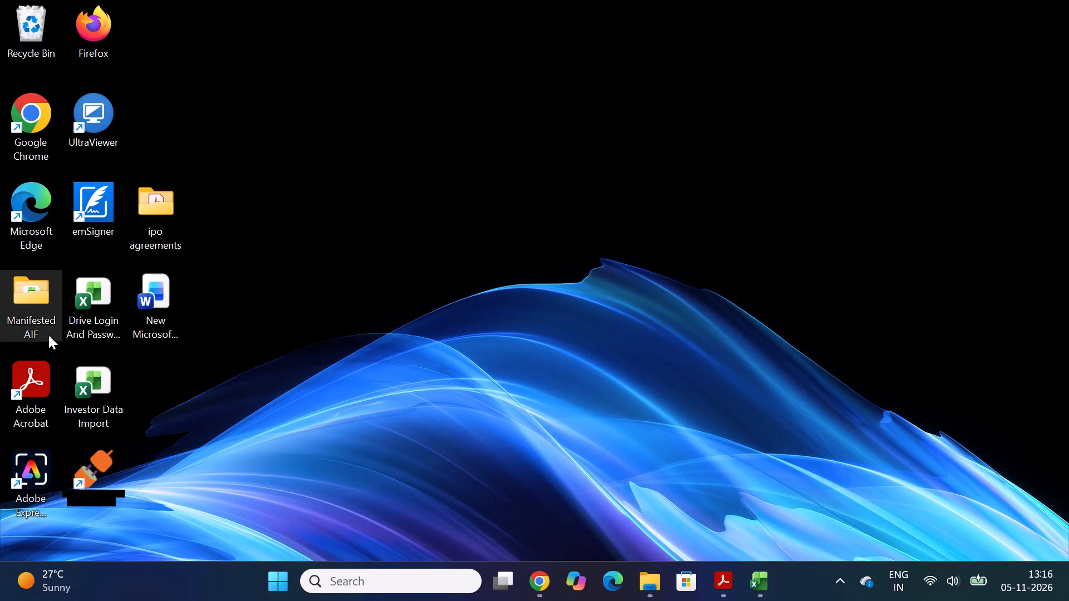
double_click(25, 304)
scroll(66, 446, down, 5)
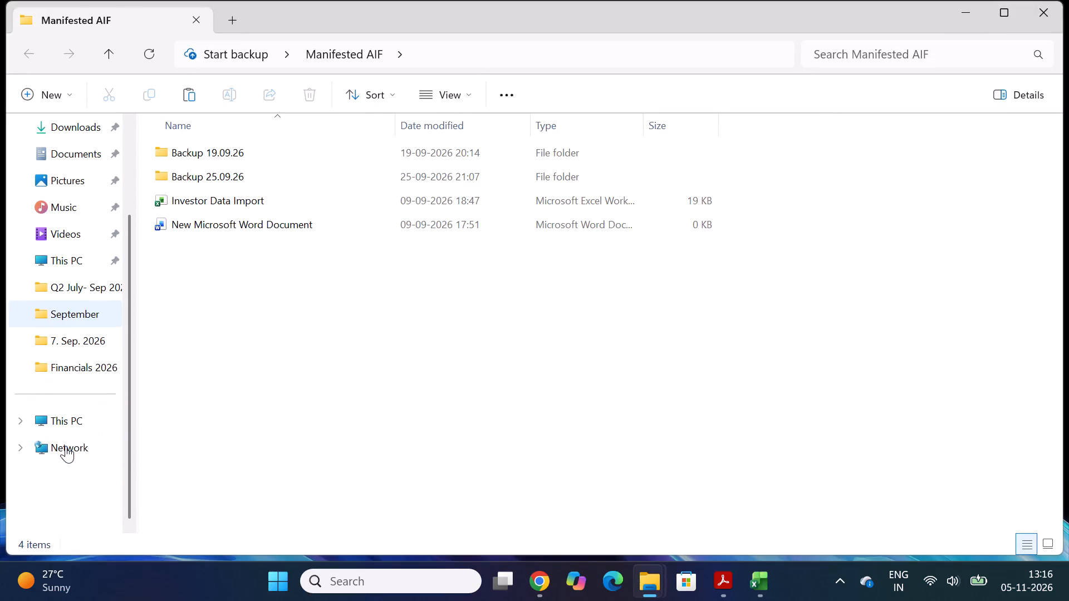
click(53, 449)
click(53, 449)
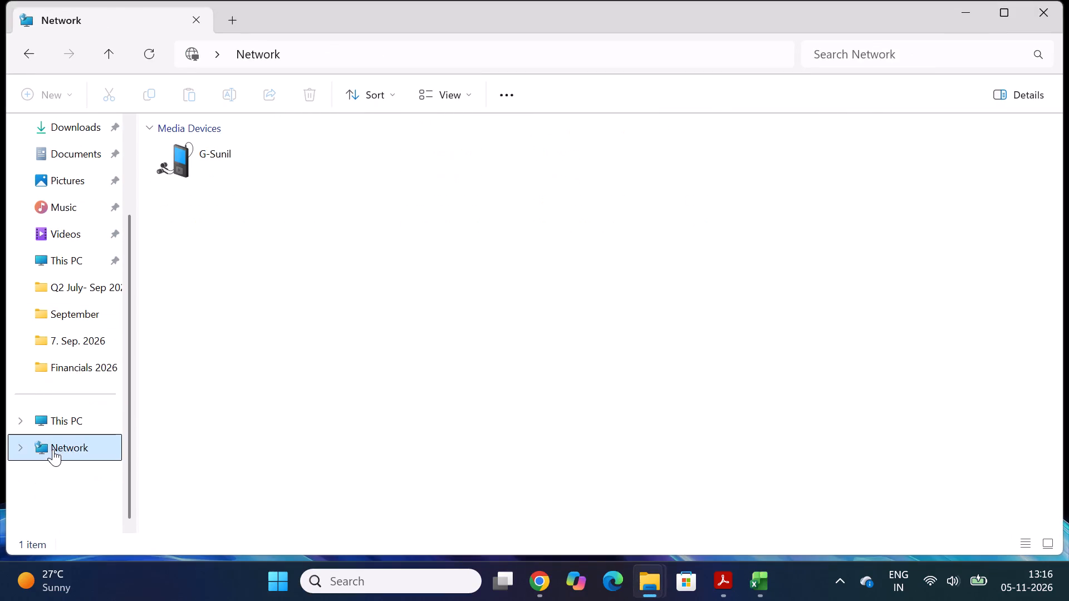
triple_click(53, 449)
click(53, 449)
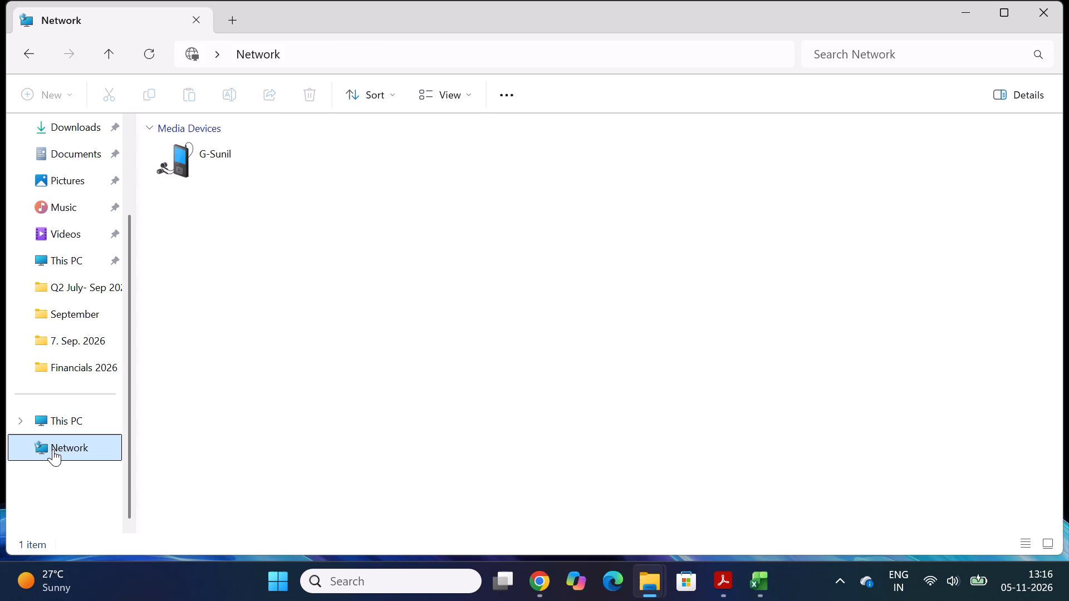
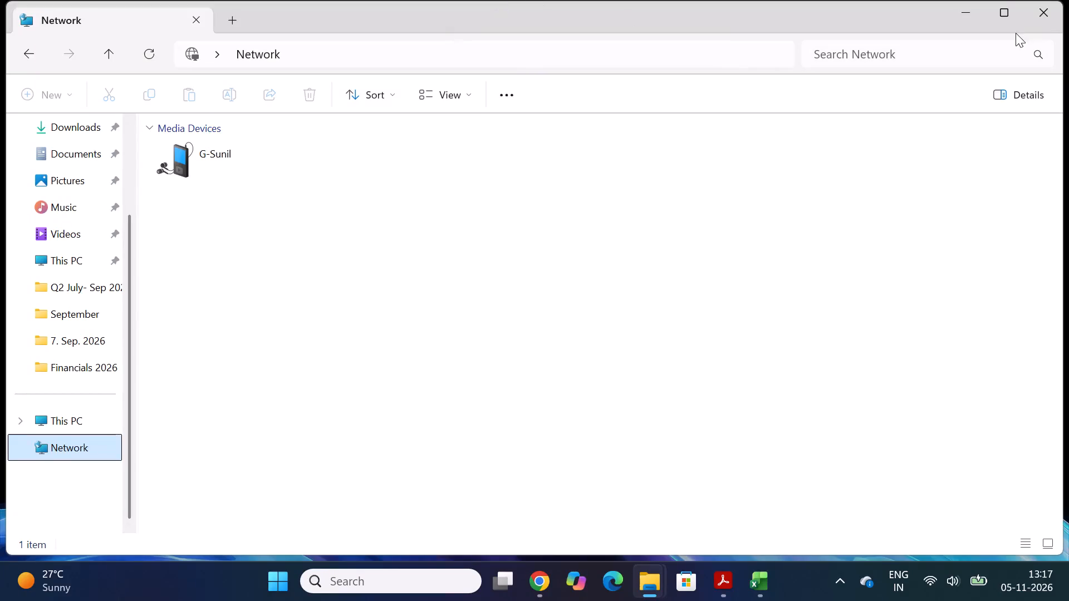
Close the current folder window, refresh the Network location from the Downloads window, and open the shared computer holding the c, f and Users shares.
click(1041, 16)
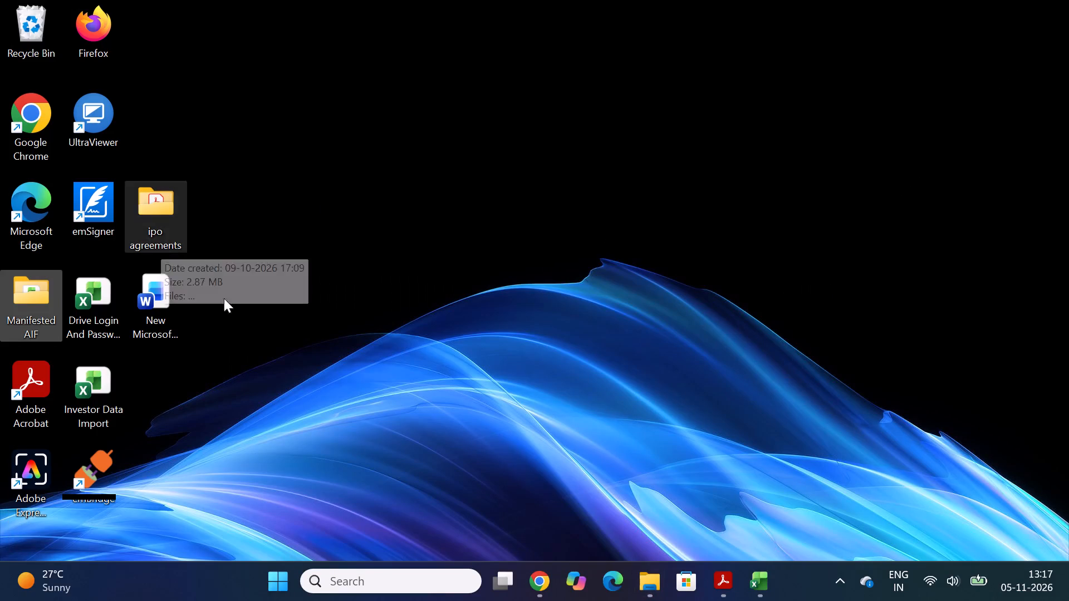
click(646, 584)
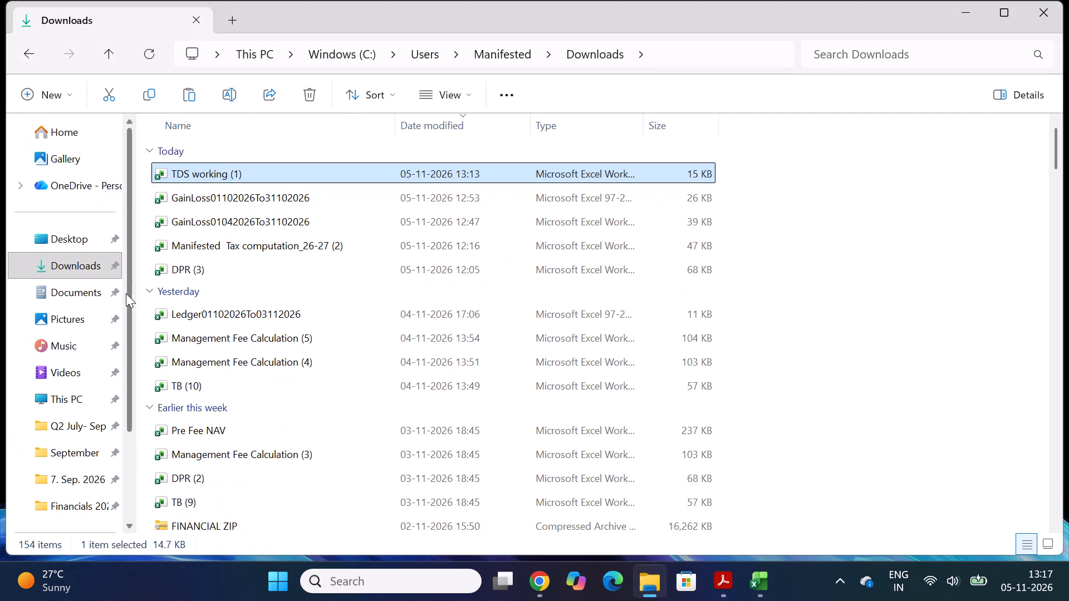
scroll(57, 462, down, 5)
click(67, 448)
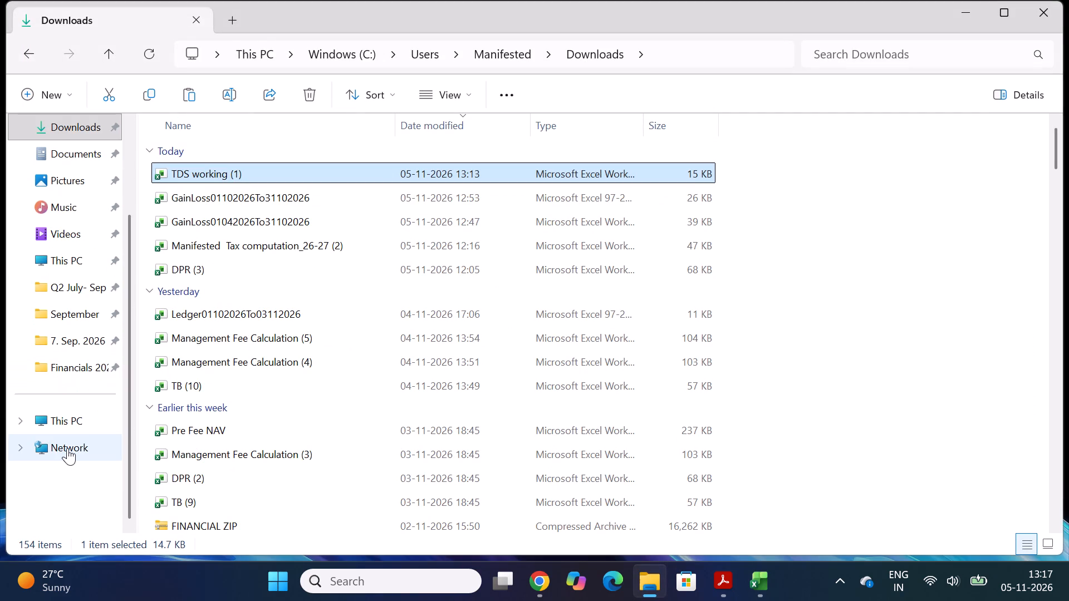
click(143, 64)
triple_click(148, 61)
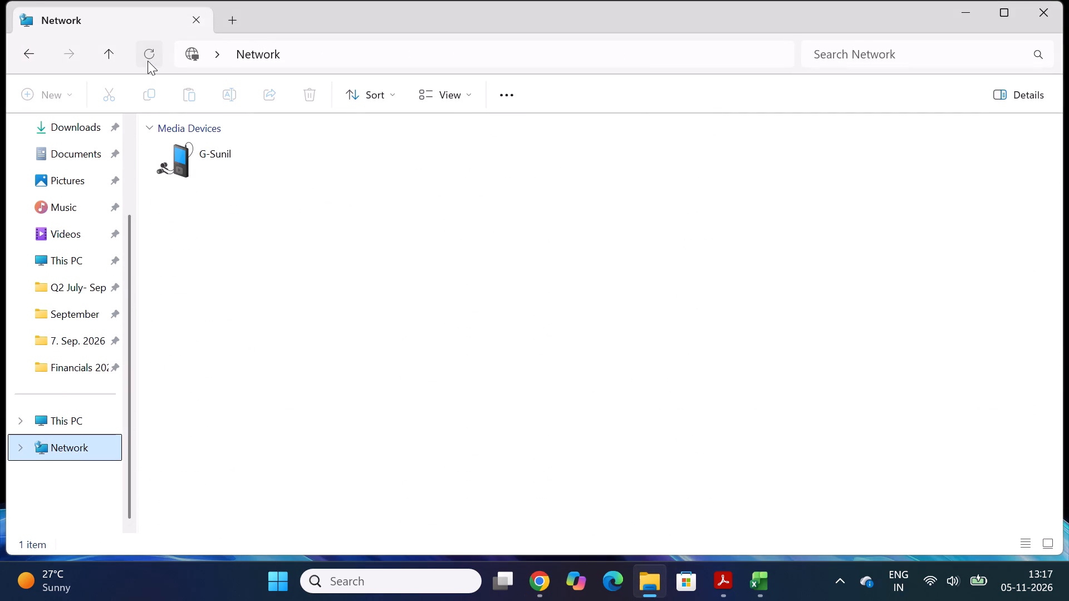
double_click(148, 61)
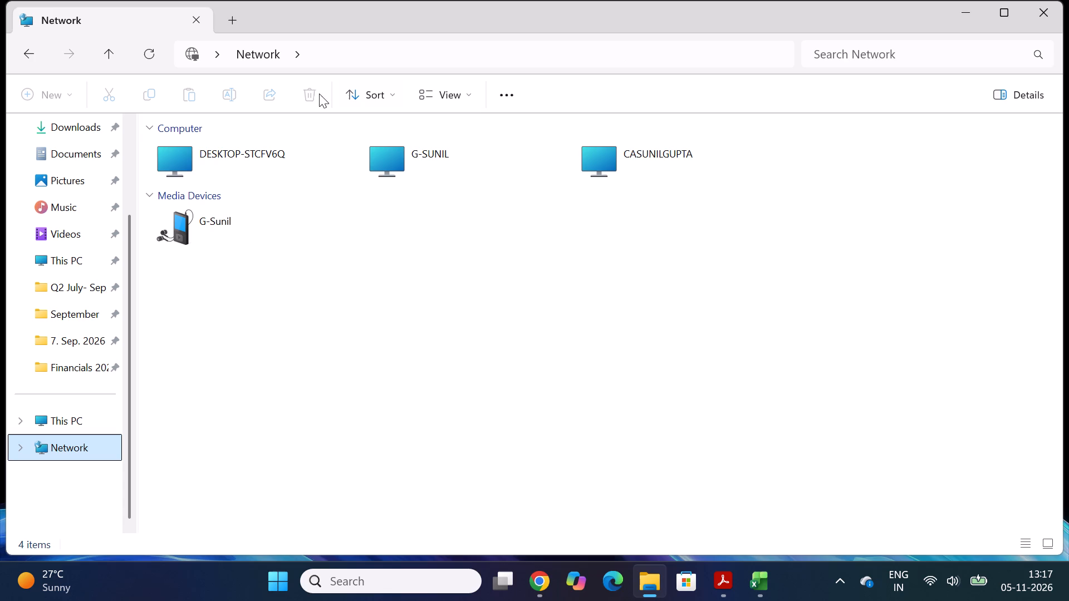
double_click(609, 161)
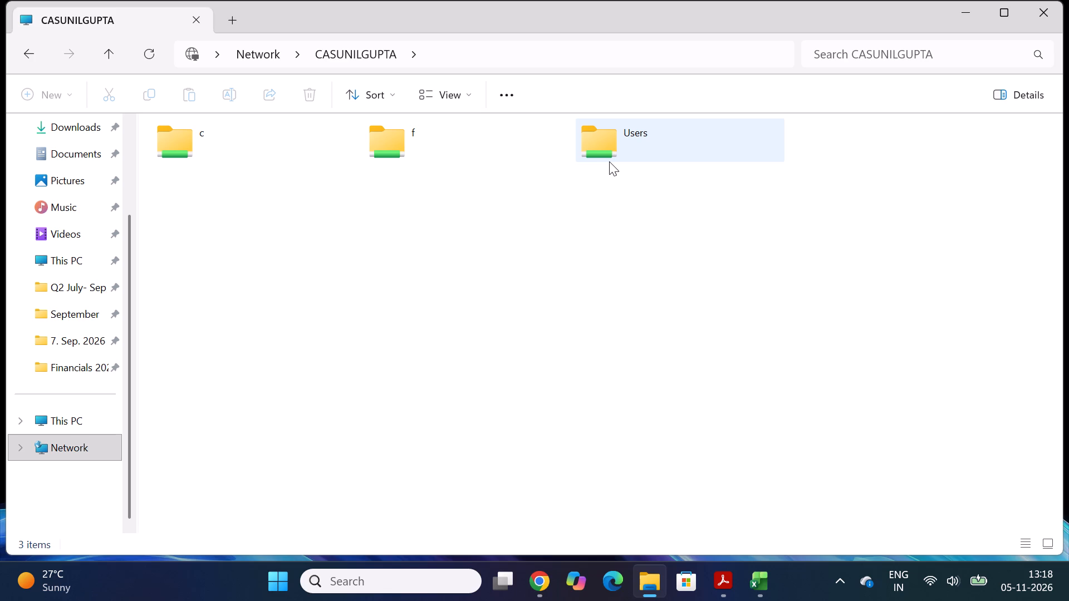
Open the Google Drive folder on the shared computer's f share.
double_click(462, 152)
key(Down)
key(Down)
key(Down)
key(Down)
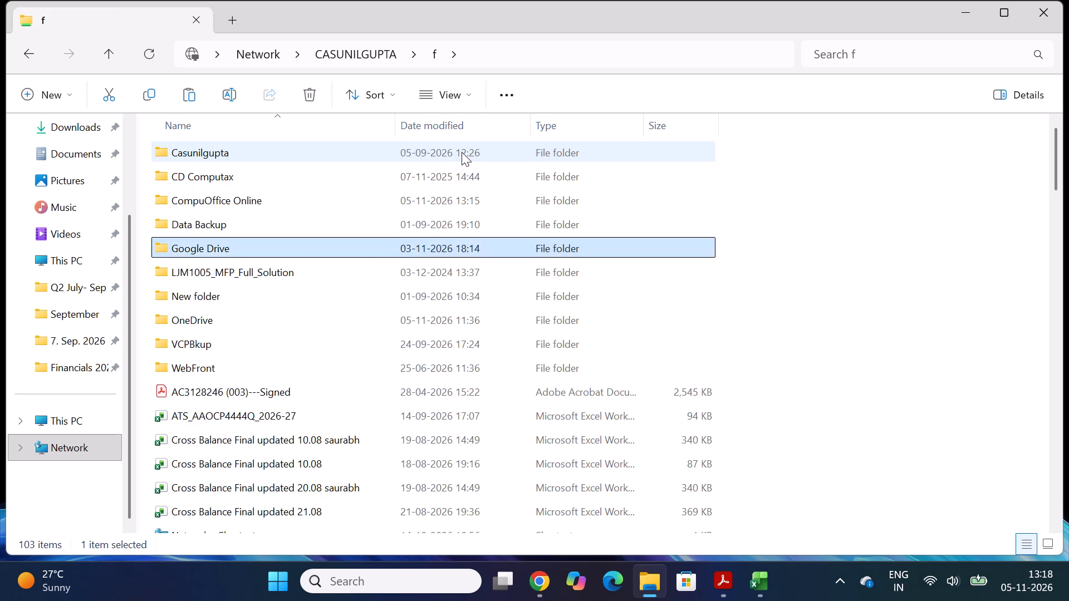
key(Down)
key(Up)
key(Return)
Open the Office Staff folder inside Google Drive.
key(Down)
key(Down)
key(Down)
key(Down)
key(Down)
key(Down)
key(Down)
key(Down)
key(Down)
key(Down)
key(Down)
key(Down)
key(Down)
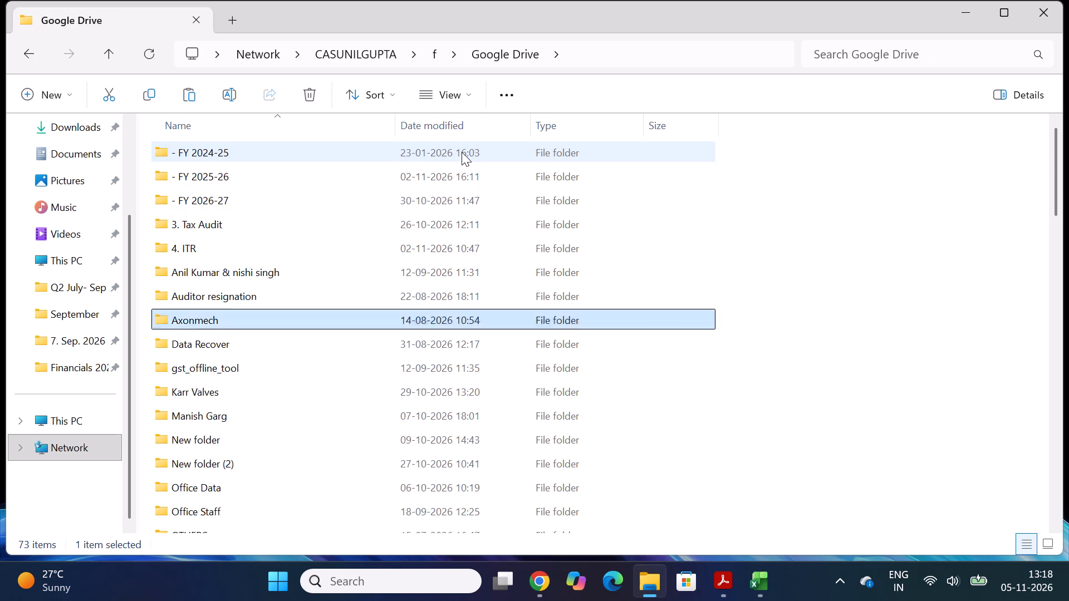
key(Down)
key(Down)
key(Return)
Open the Company Secretary folder and go through the company secretary's personal folder to AIF.
key(Down)
key(Down)
key(Down)
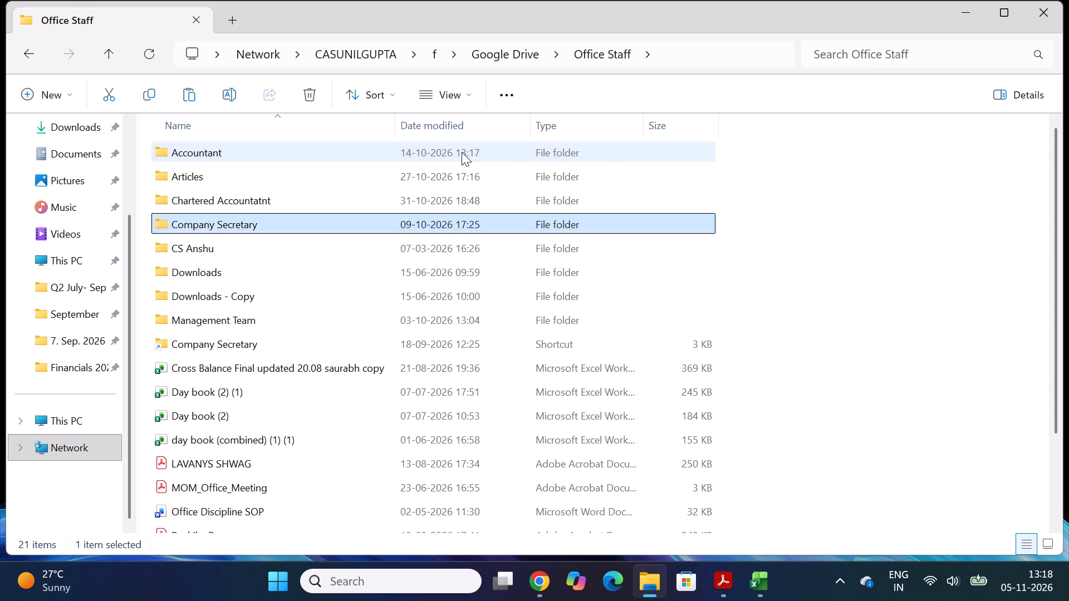
key(Return)
key(Down)
key(Return)
key(Down)
key(Up)
key(Return)
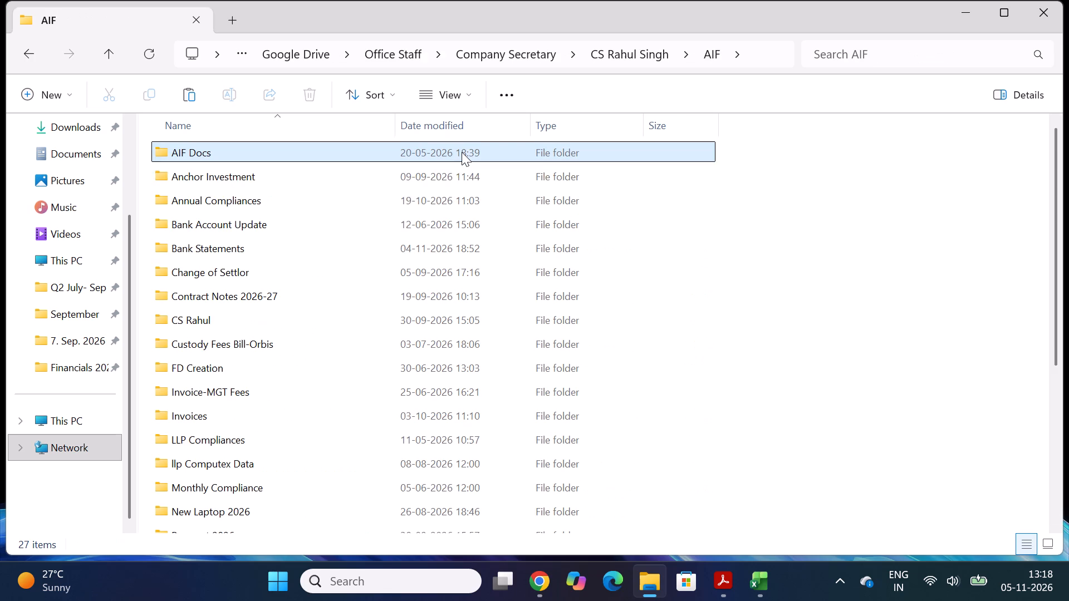
Open the Monthly Compliance folder in AIF and its Monthly TDS Payment subfolder.
key(Down)
key(Down)
key(Down)
text(month)
key(Return)
key(Down)
key(Down)
key(Up)
key(Up)
key(Return)
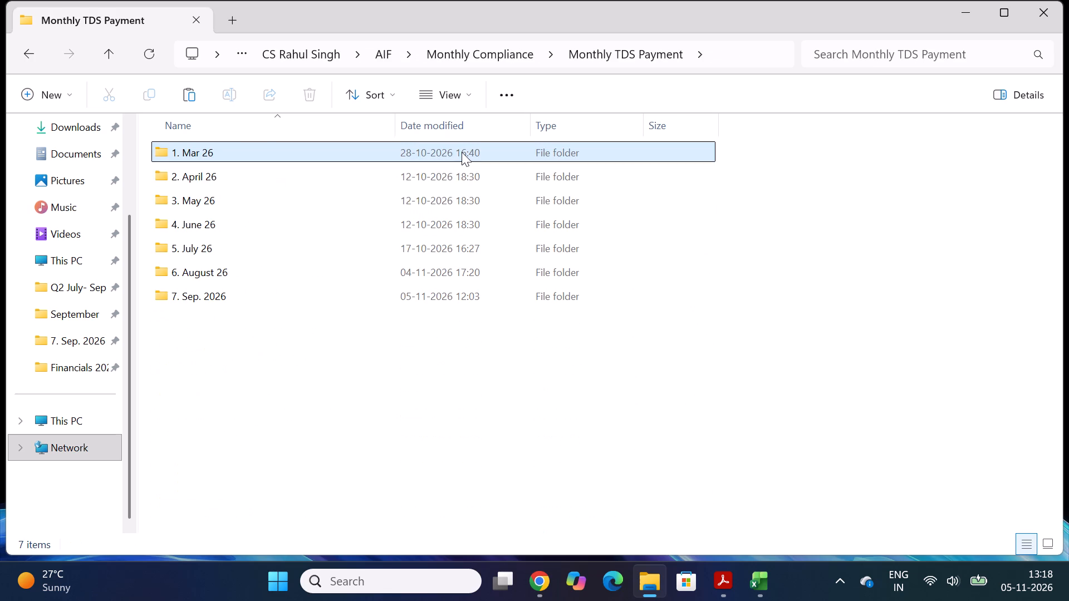
Create a folder named 8. Oct. 2026 in Monthly TDS Payment and open it.
key(Down)
key(Down)
key(Down)
key(ctrl+shift+n)
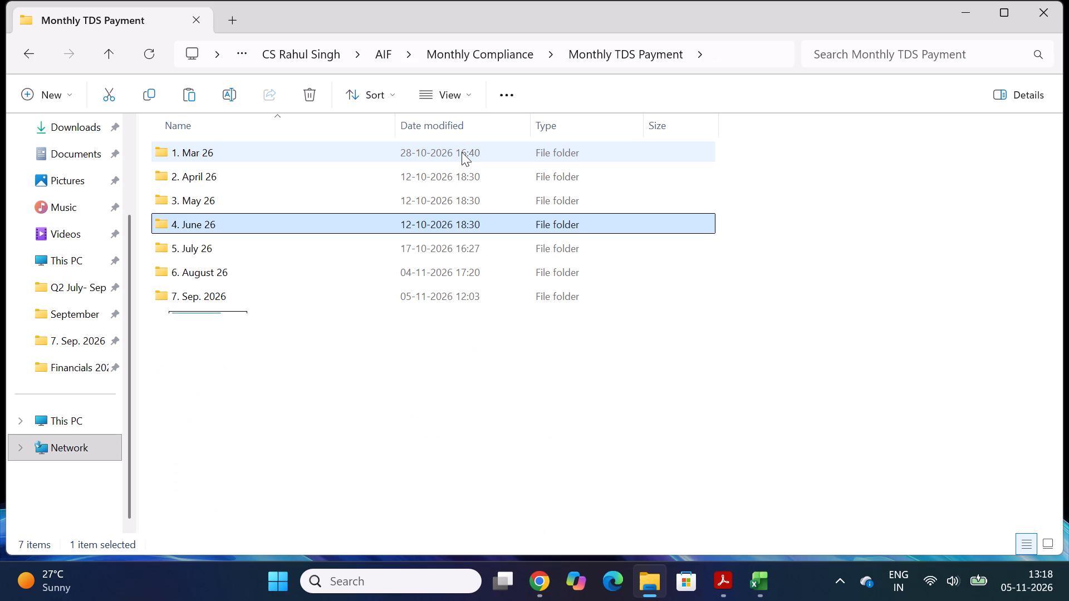
text(8.)
key(space)
text(Octo)
key(BackSpace)
text(. 2026)
key(Return)
key(Return)
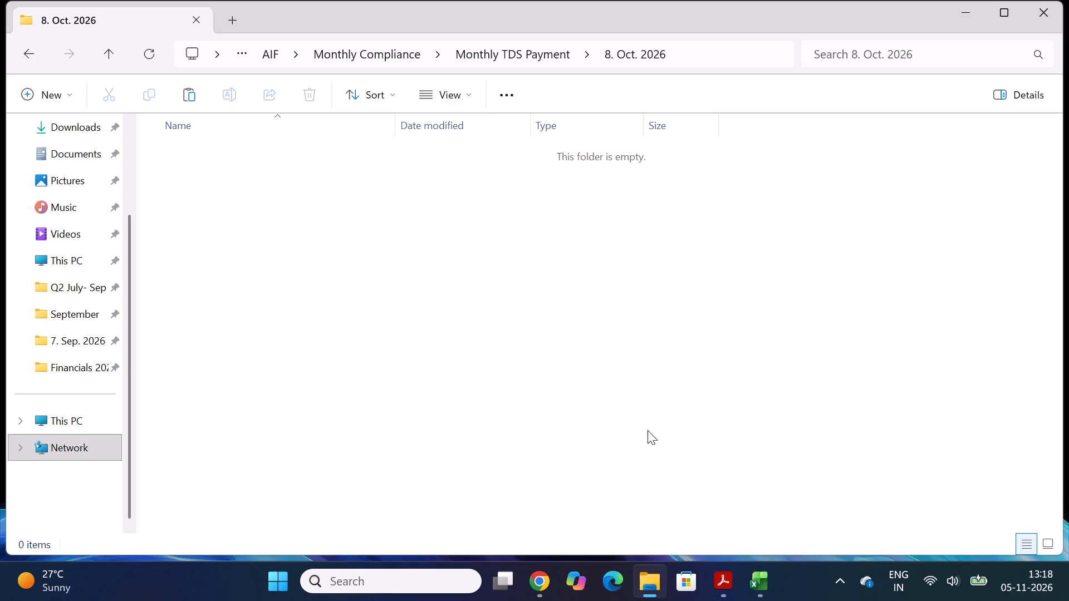
Move the TDS working (1) workbook from Downloads into the 8. Oct. 2026 folder.
click(1065, 596)
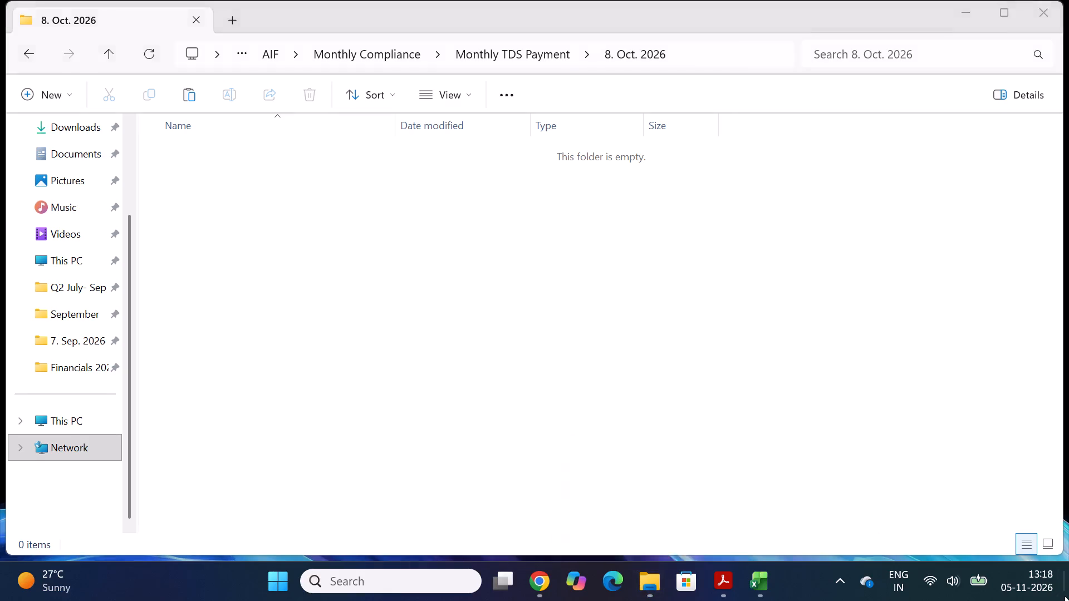
double_click(35, 297)
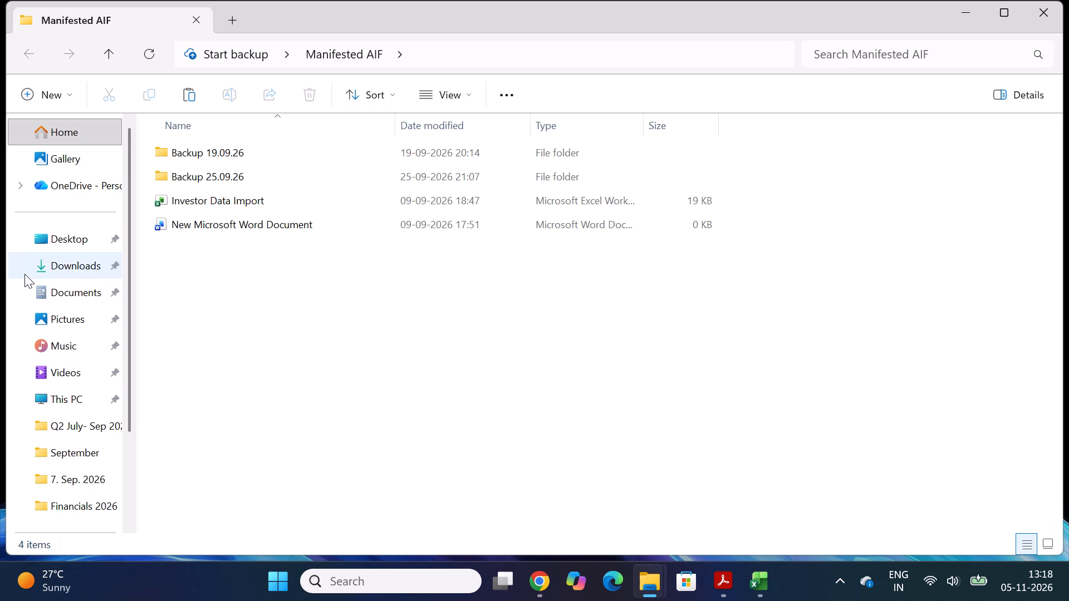
click(33, 274)
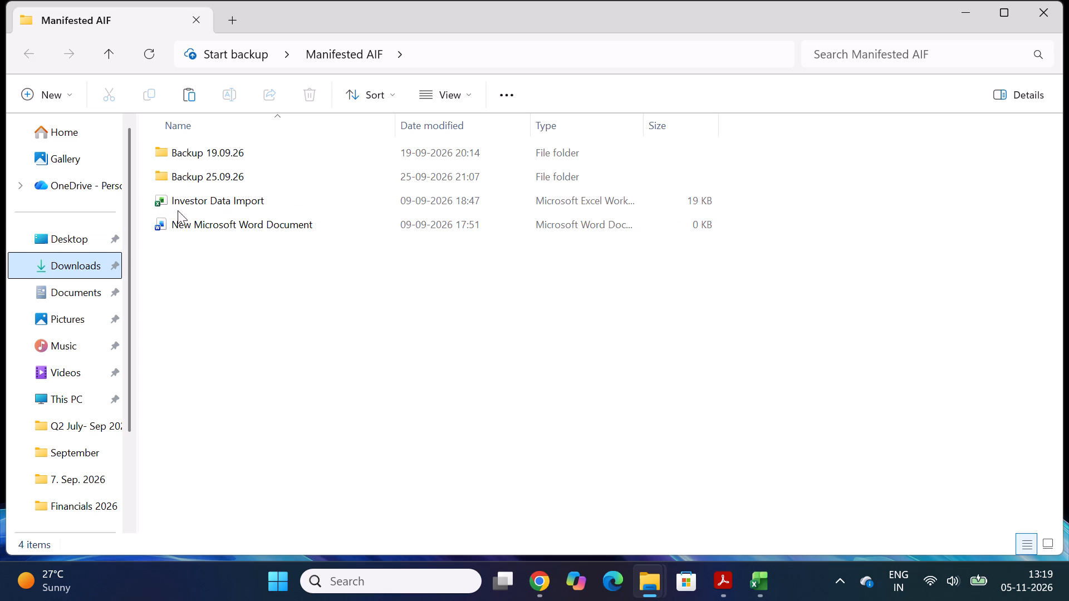
click(86, 269)
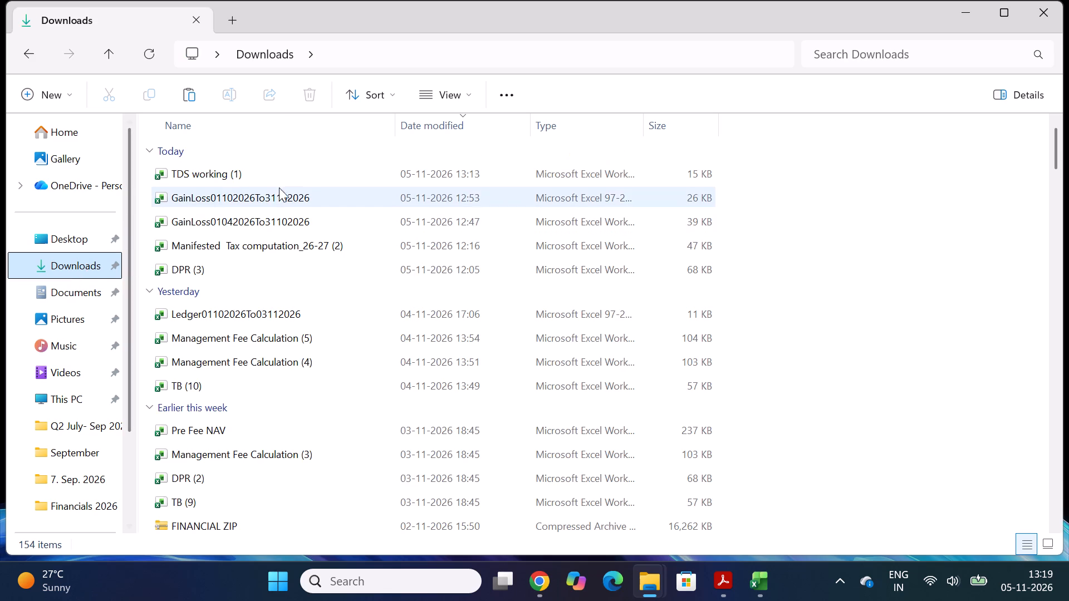
click(293, 184)
click(329, 181)
key(ctrl+x)
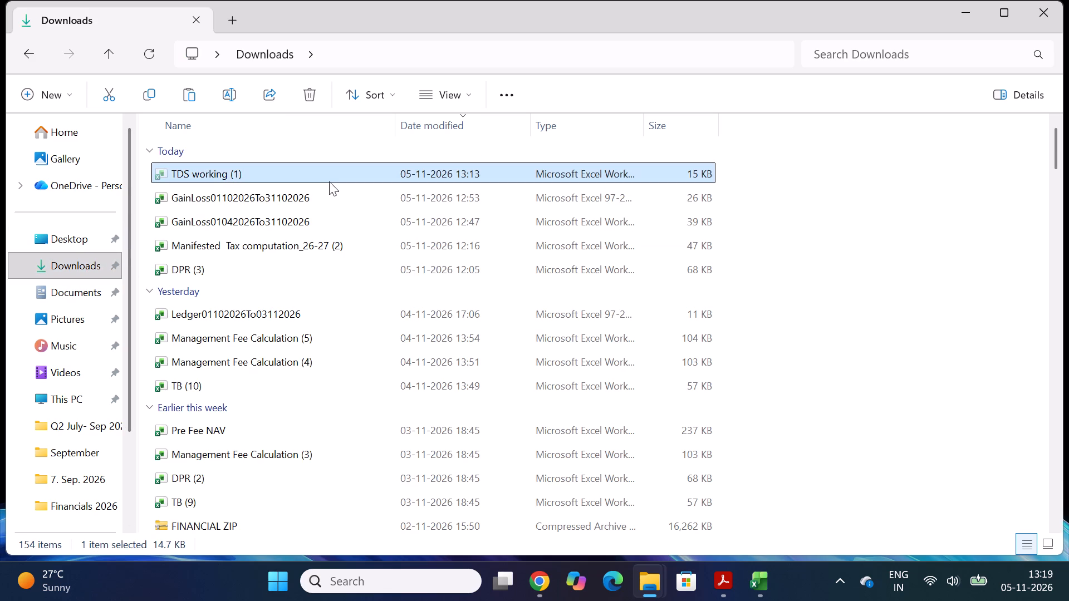
key(alt+Tab)
click(398, 305)
key(ctrl+v)
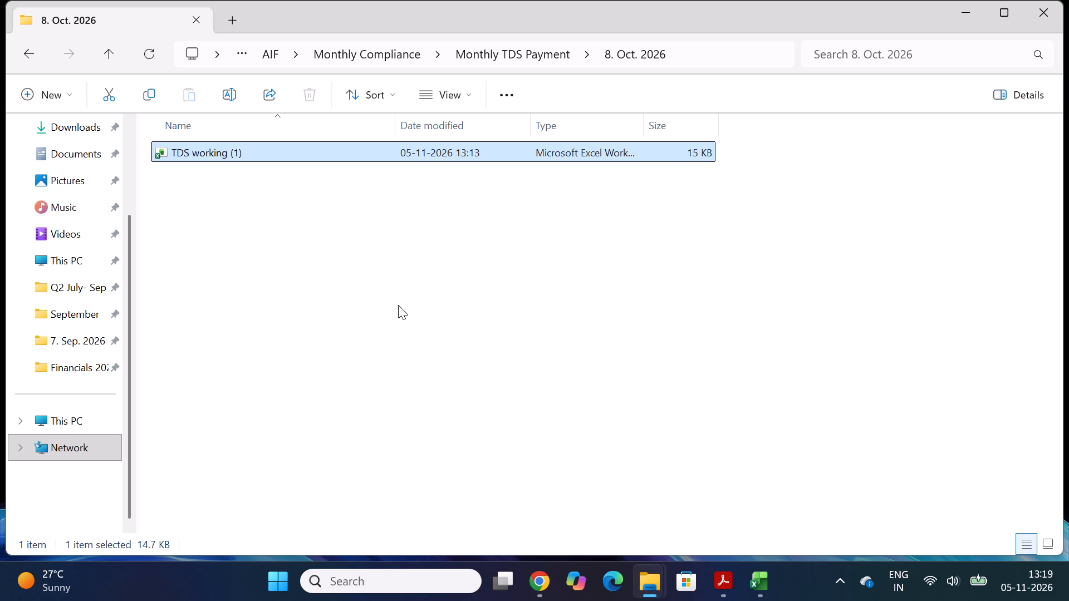
Move the Manifested Tax computation_26-27 (2) workbook from Downloads into the 8. Oct. 2026 folder.
key(alt+Tab)
key(alt+Tab)
key(alt+Tab)
key(Down)
key(Down)
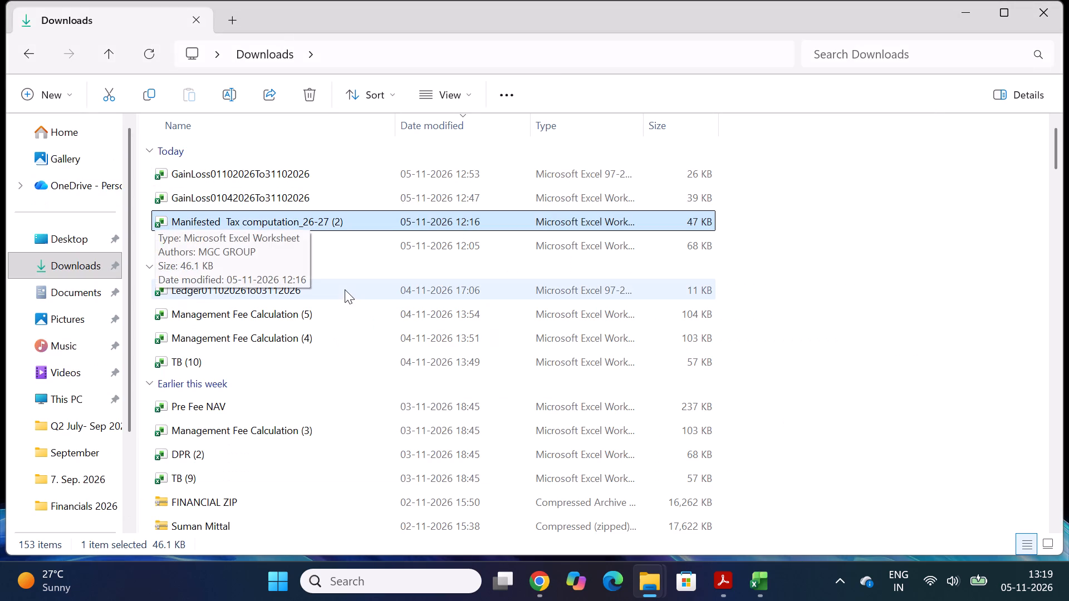
key(ctrl+x)
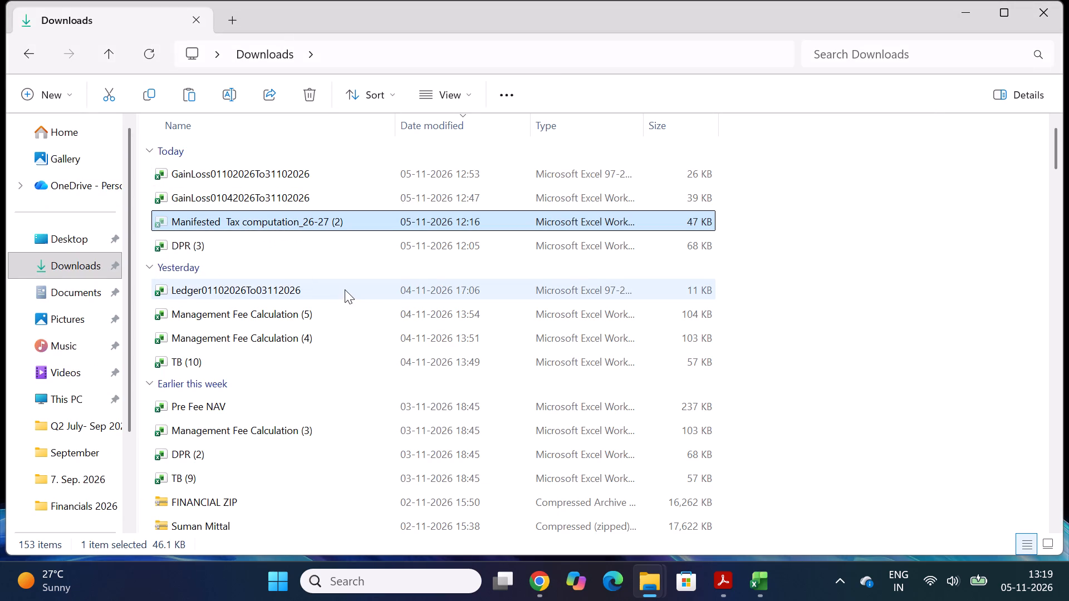
key(alt+Tab)
key(ctrl+v)
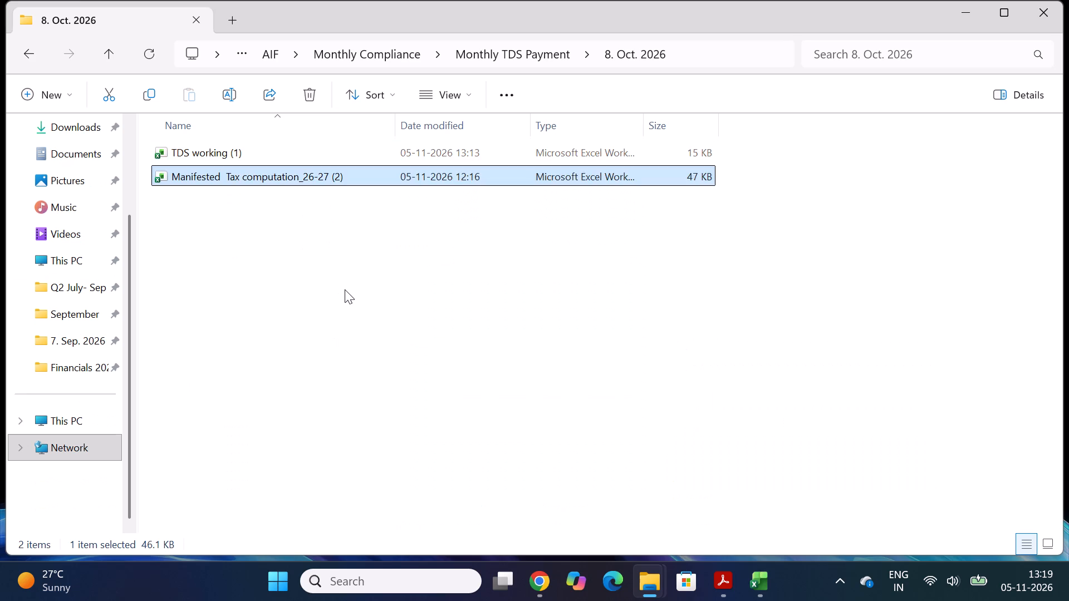
Move the TB (10) workbook from Downloads into the 8. Oct. 2026 folder.
key(alt+Tab)
key(Down)
key(Up)
key(Up)
key(Up)
key(Down)
key(Down)
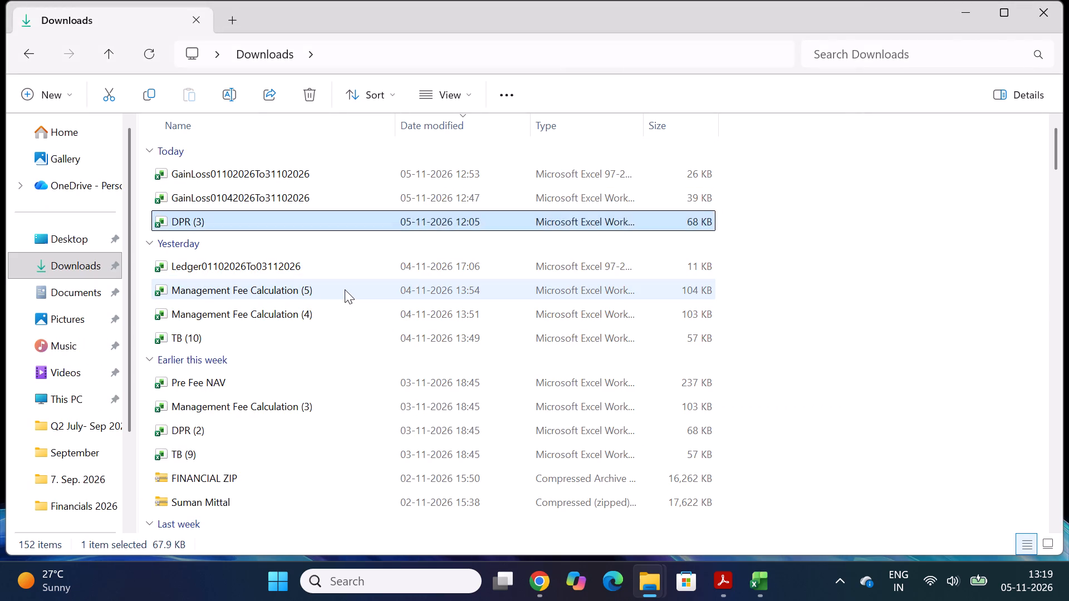
key(Down)
key(Down)
key(Down)
key(Down)
key(Down)
key(ctrl+x)
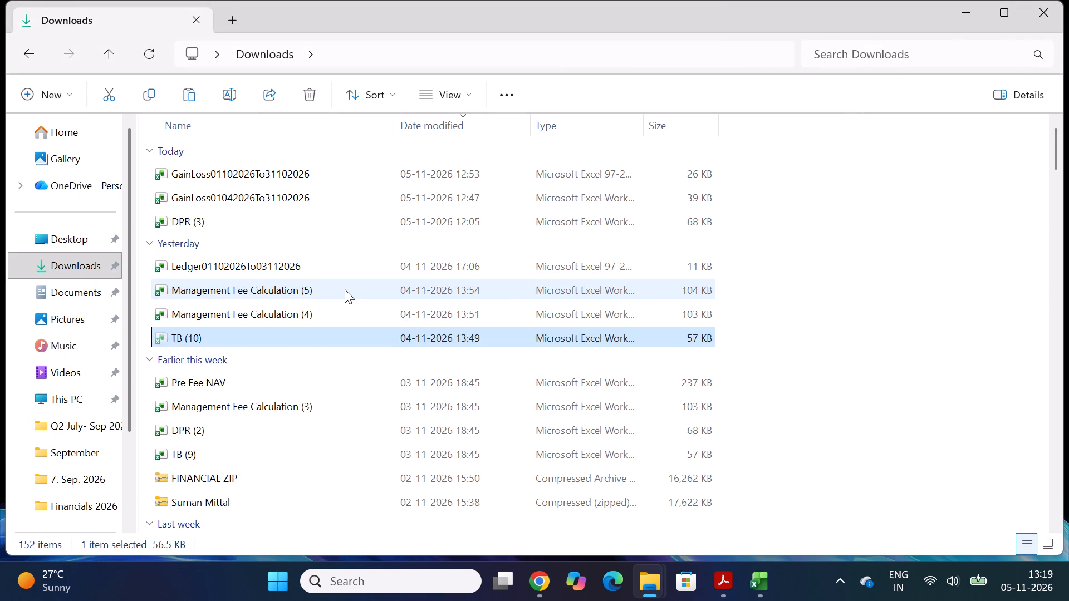
key(alt+Tab)
key(ctrl+v)
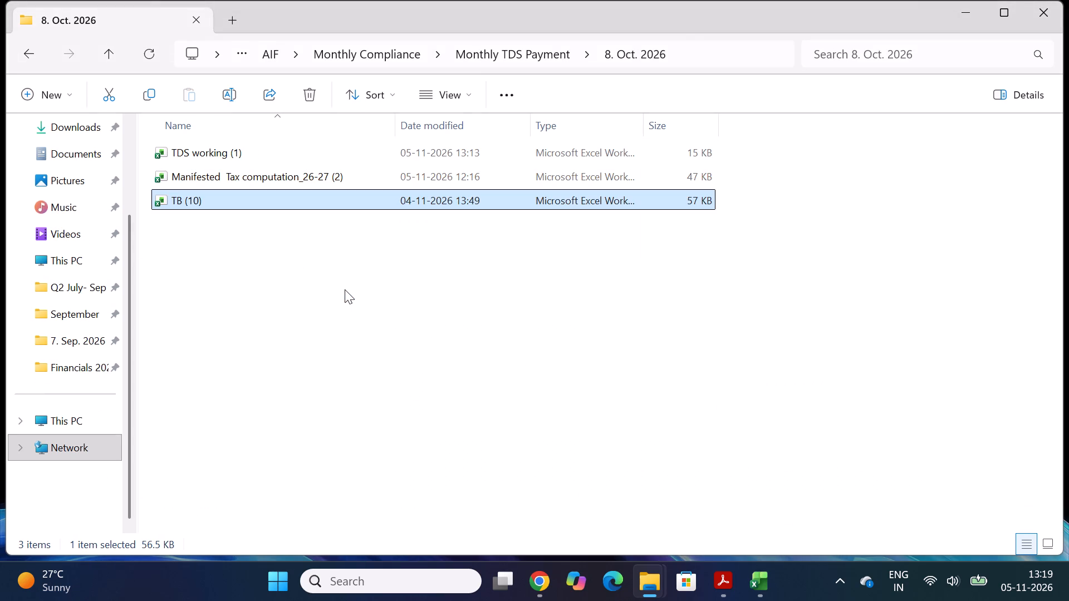
Select the GainLoss01102026To31102026 file in Downloads.
key(alt+Tab)
key(Up)
key(Up)
key(Up)
key(Up)
key(Up)
key(Up)
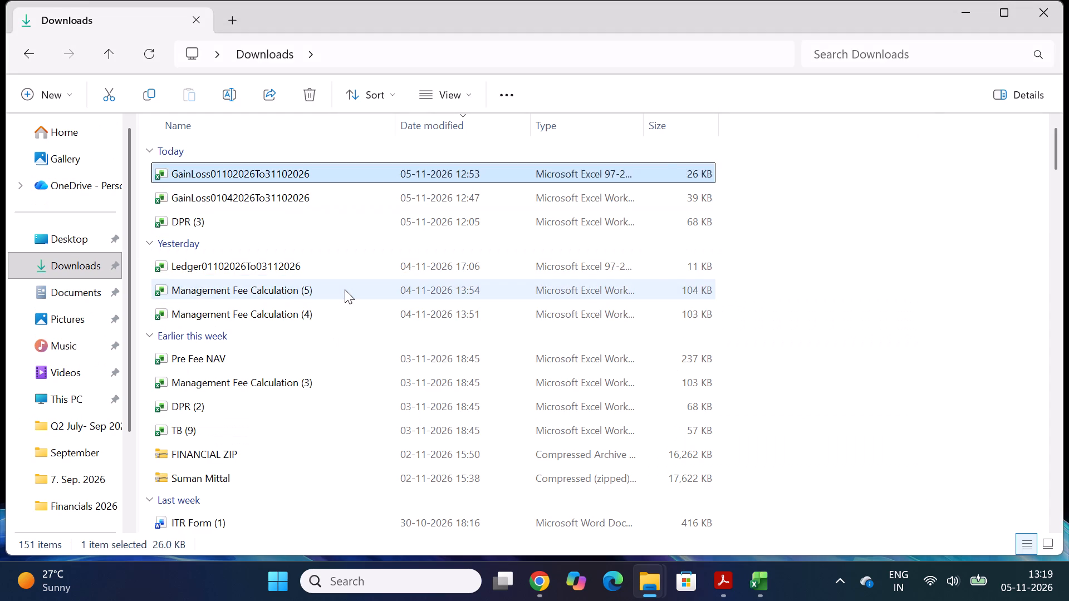
Open TDS working (1) from the 8. Oct. 2026 folder, enable editing, and select row 5, the first Consultancy fee row.
key(alt+Tab)
key(Up)
key(Up)
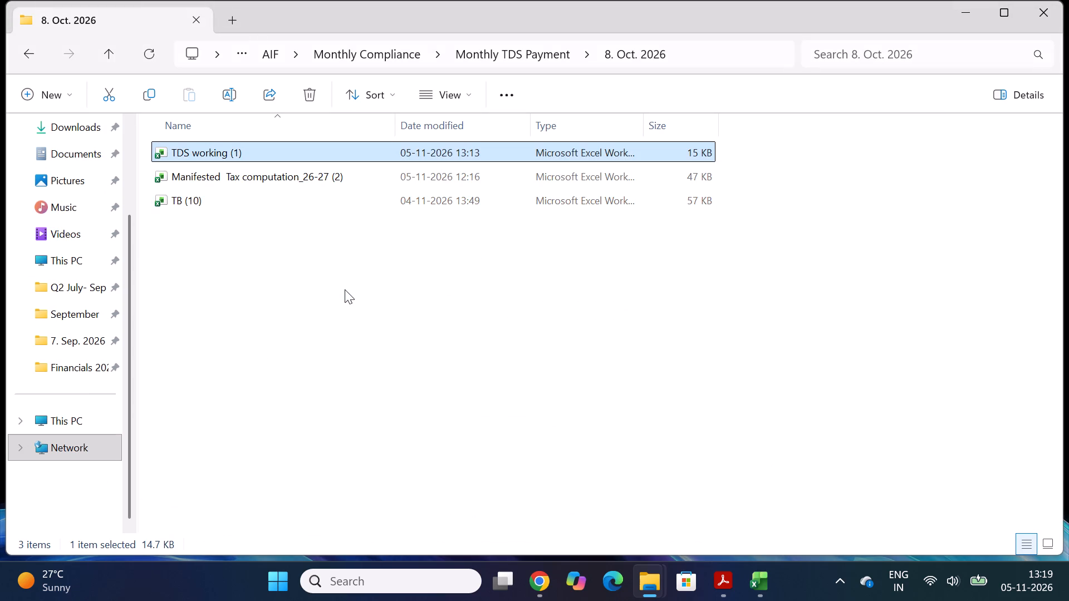
key(Return)
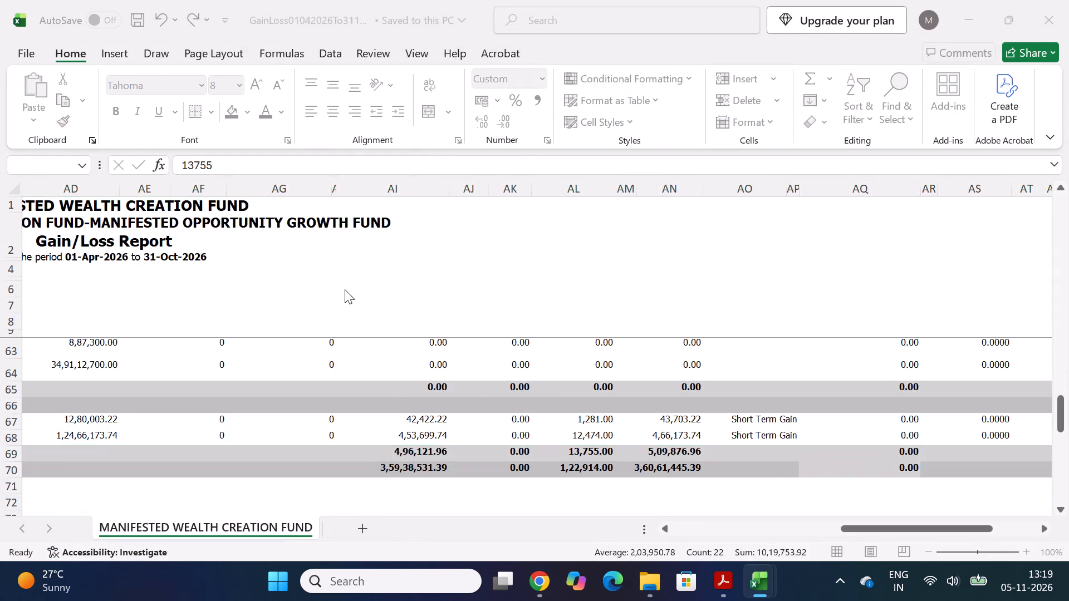
key(alt+Tab)
key(alt+Tab)
key(alt+Tab)
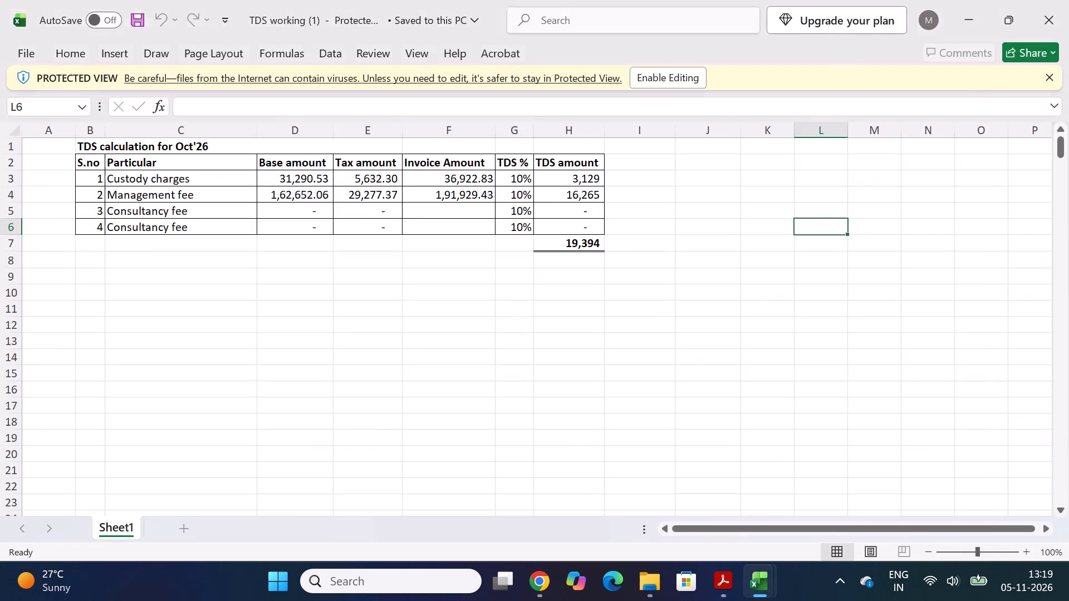
click(1040, 27)
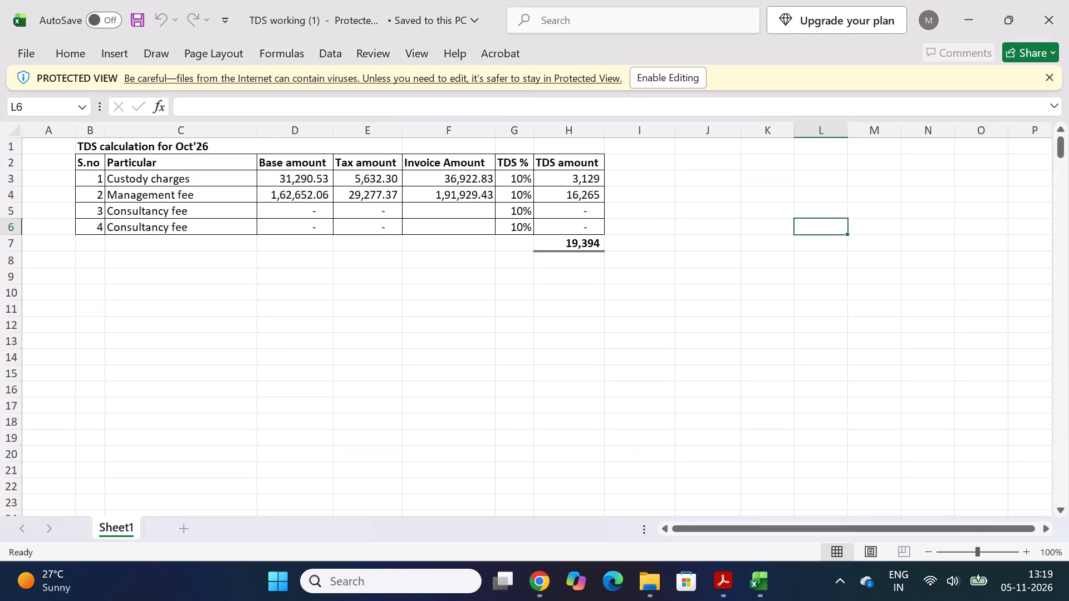
click(648, 83)
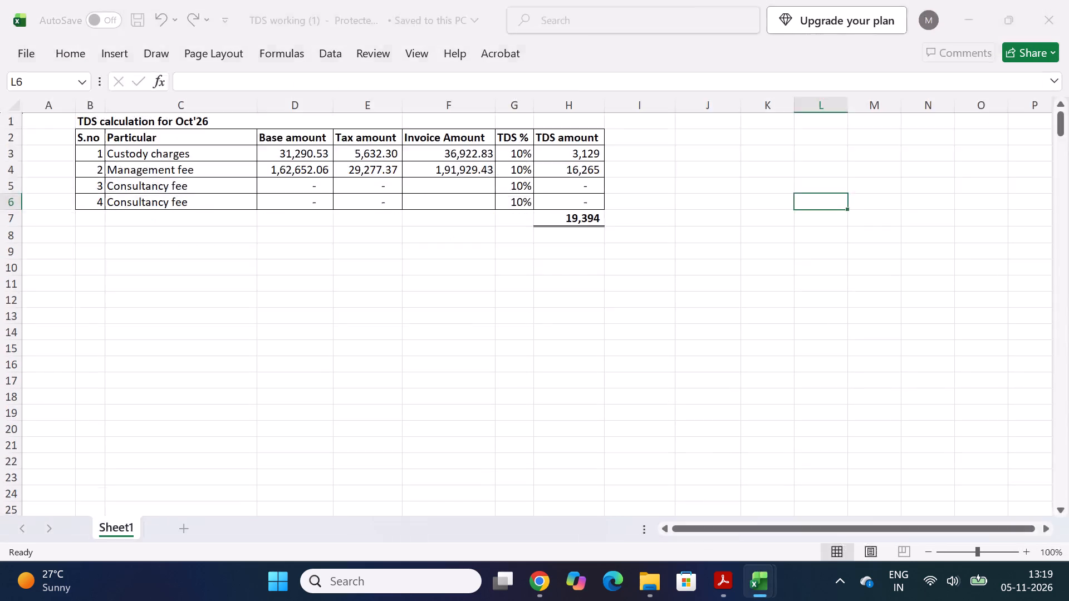
click(1, 266)
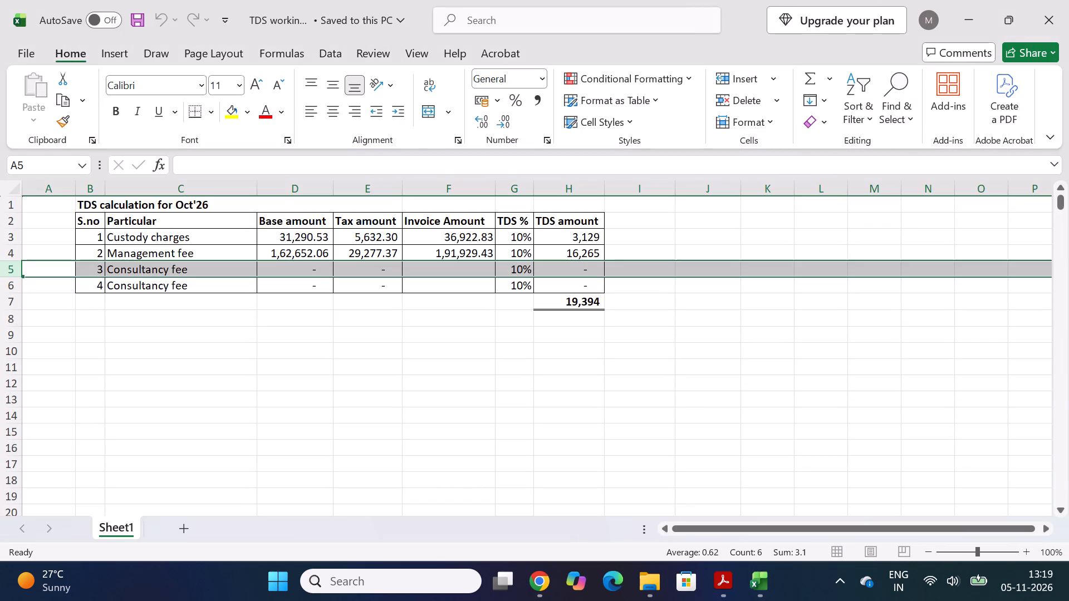
Move the Management Fee Calculation (5) workbook from Downloads into the 8. Oct. 2026 folder.
key(alt+Tab)
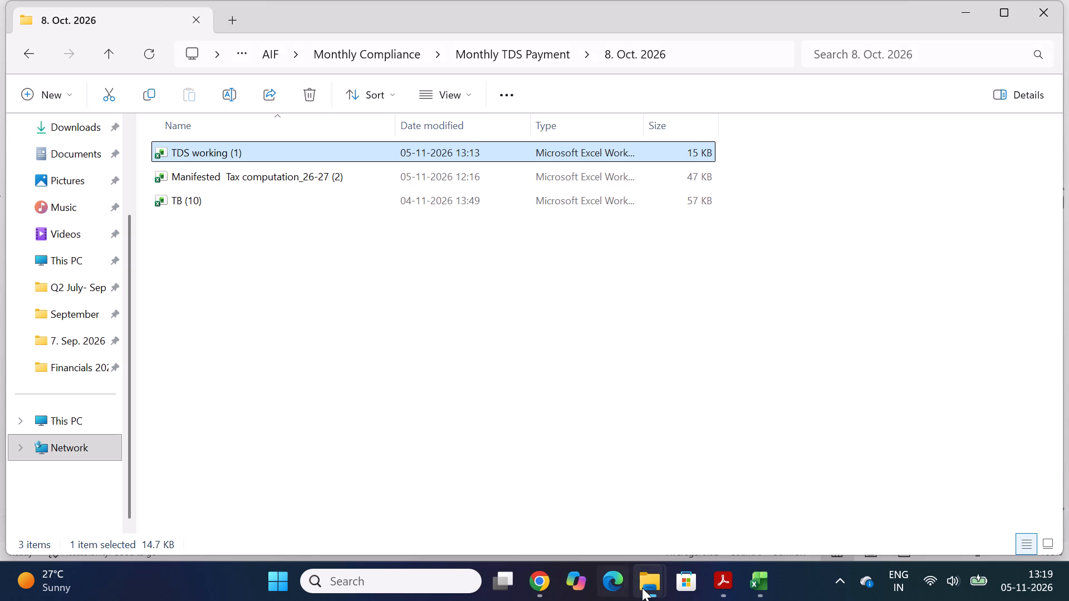
click(715, 520)
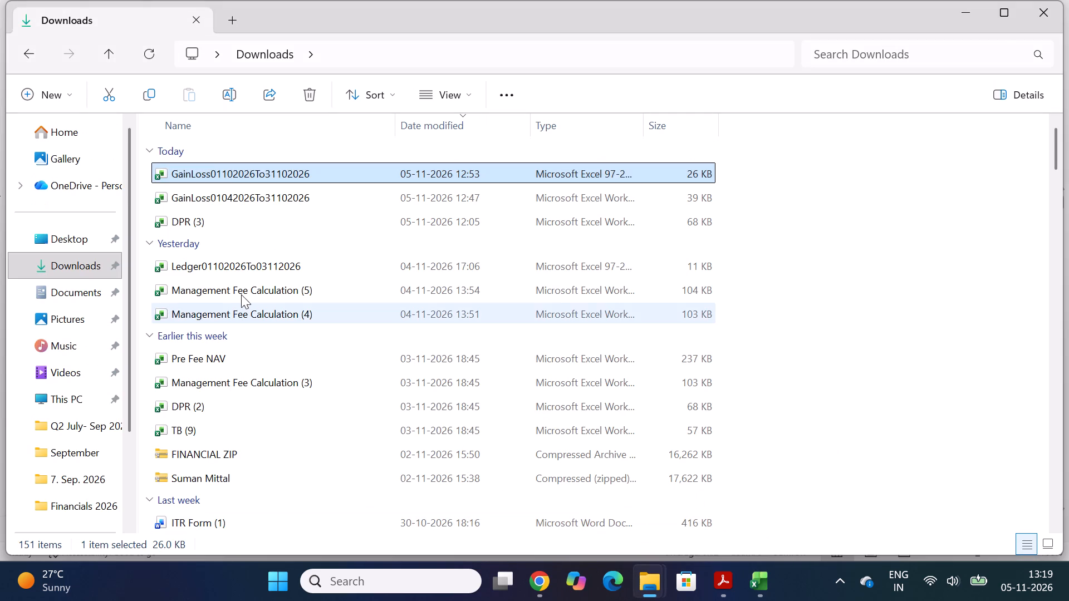
click(236, 288)
key(Down)
key(Up)
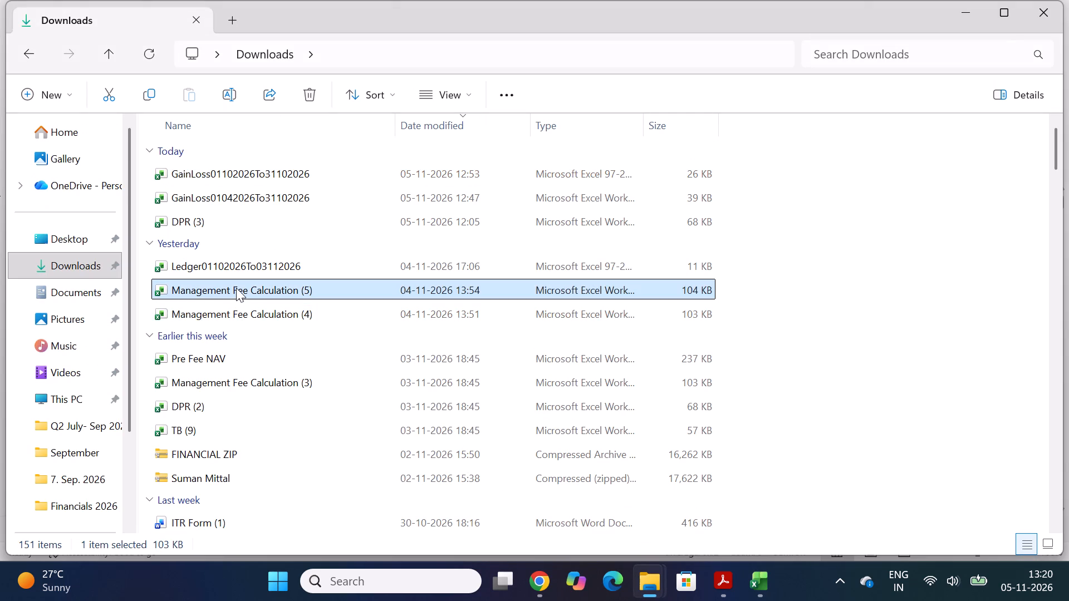
key(ctrl+x)
key(alt+Tab)
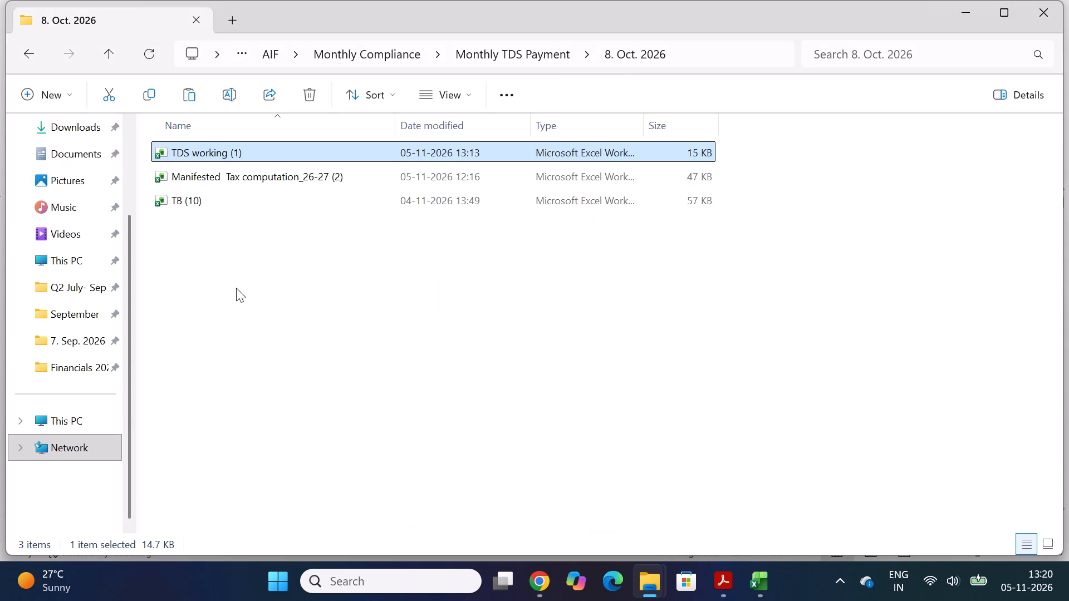
key(ctrl+v)
Open Management Fee Calculation (5), enable editing, and select all Fee Amount values from O3 to O870 to check their sum.
key(Return)
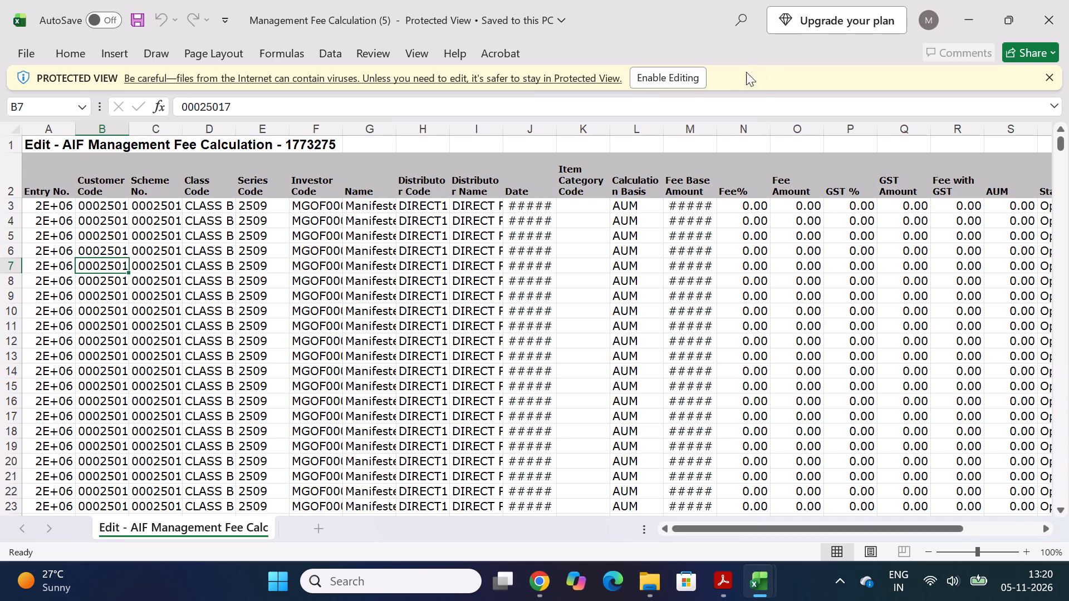
click(682, 77)
scroll(591, 290, left, 4)
drag(591, 290, 486, 268)
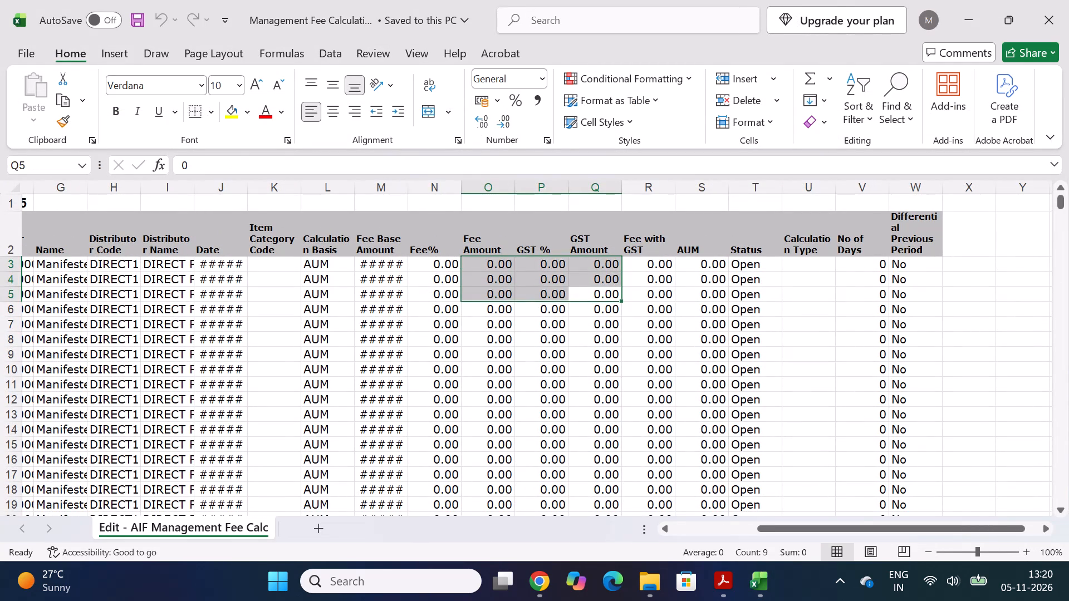
click(486, 268)
key(Left)
key(Right)
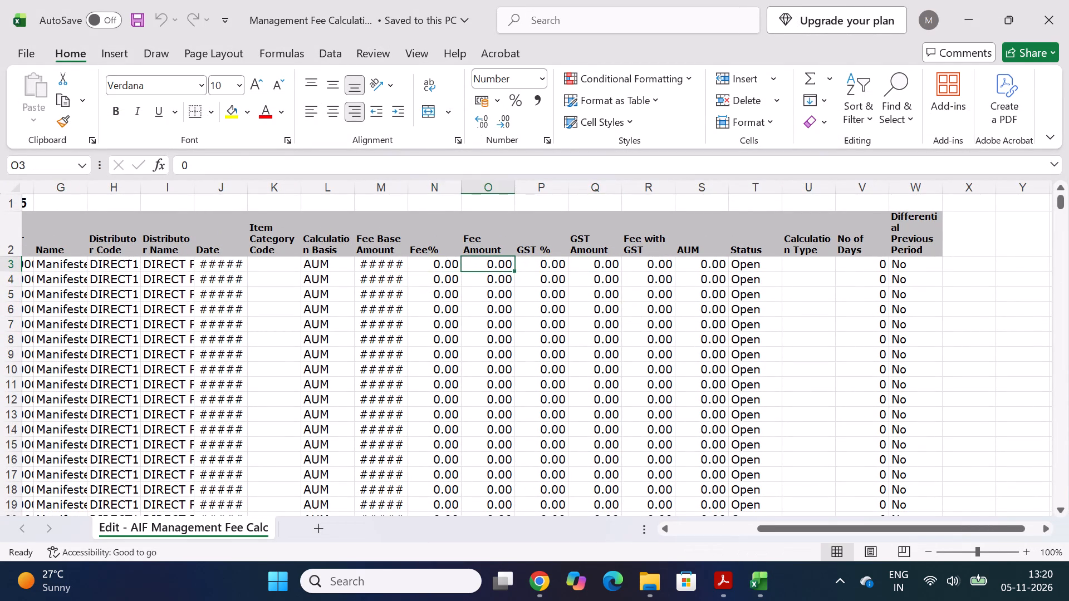
key(ctrl+shift+Down)
scroll(572, 289, down, 1)
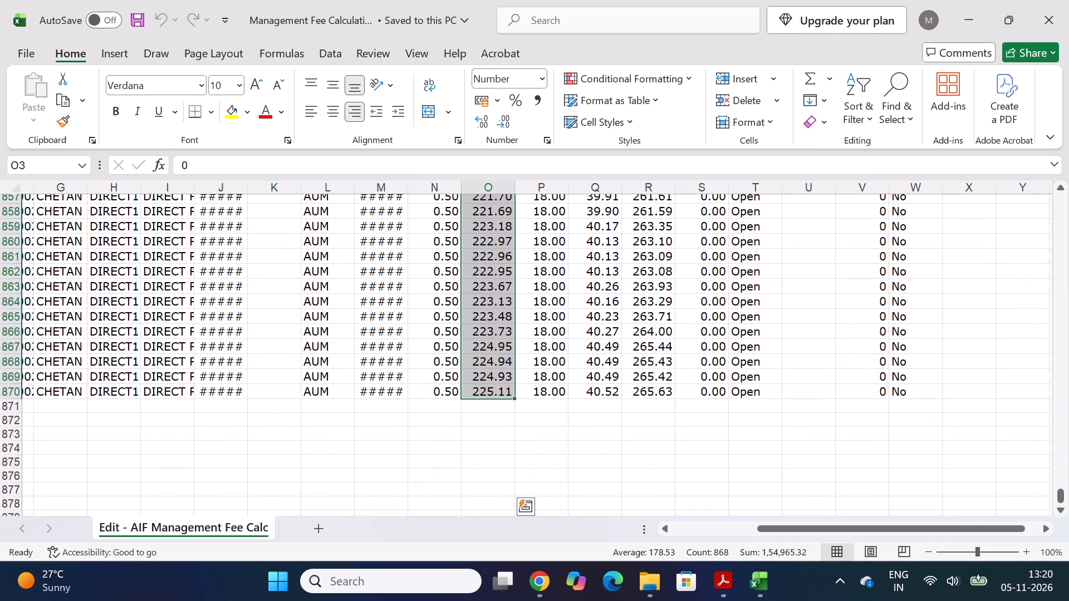
scroll(572, 289, down, 1)
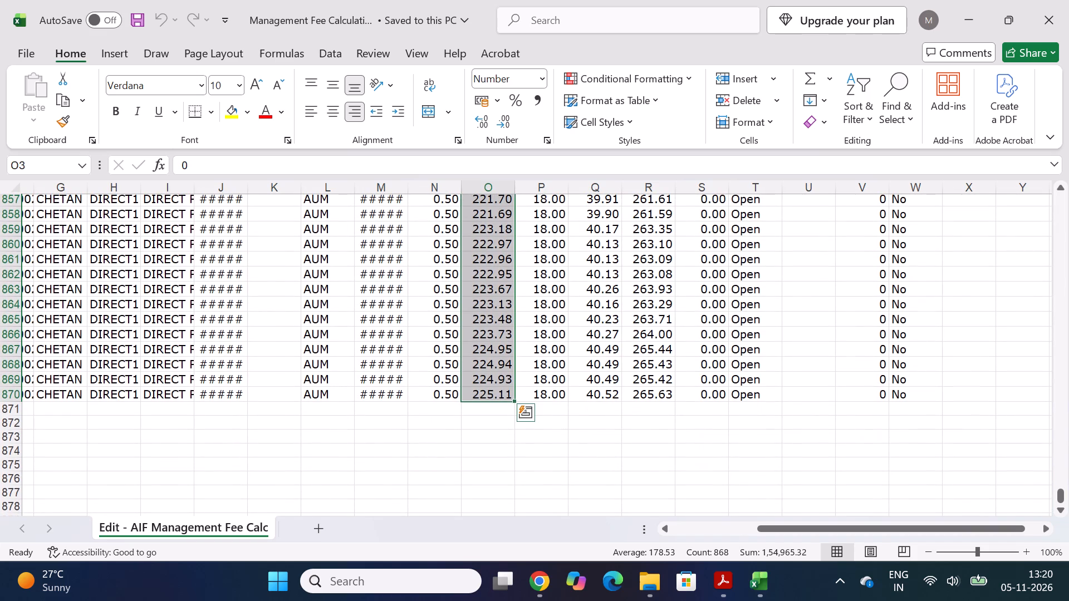
scroll(572, 289, up, 20)
scroll(572, 289, up, 5)
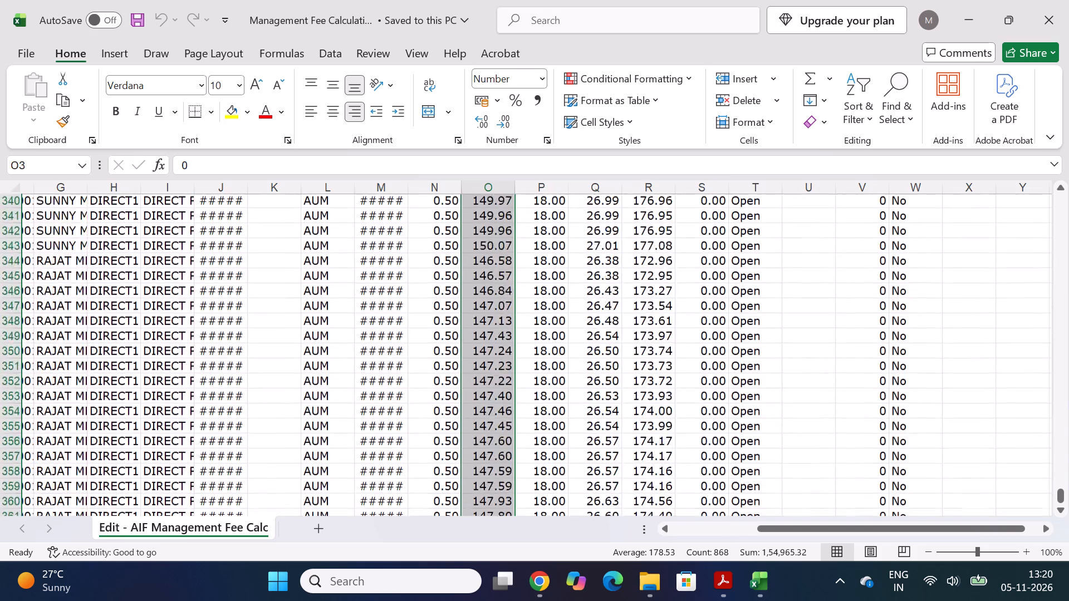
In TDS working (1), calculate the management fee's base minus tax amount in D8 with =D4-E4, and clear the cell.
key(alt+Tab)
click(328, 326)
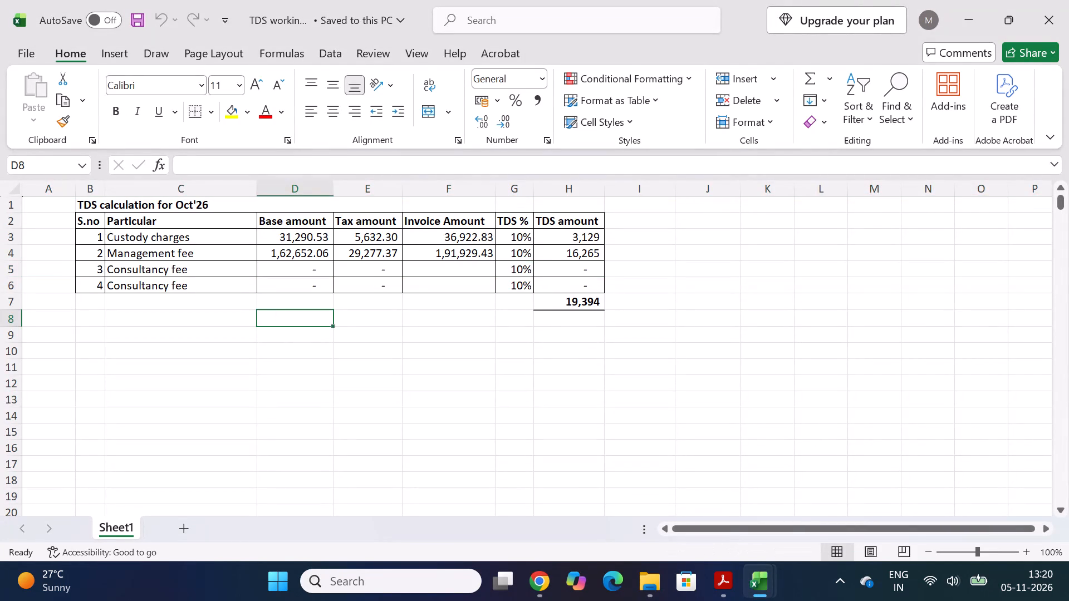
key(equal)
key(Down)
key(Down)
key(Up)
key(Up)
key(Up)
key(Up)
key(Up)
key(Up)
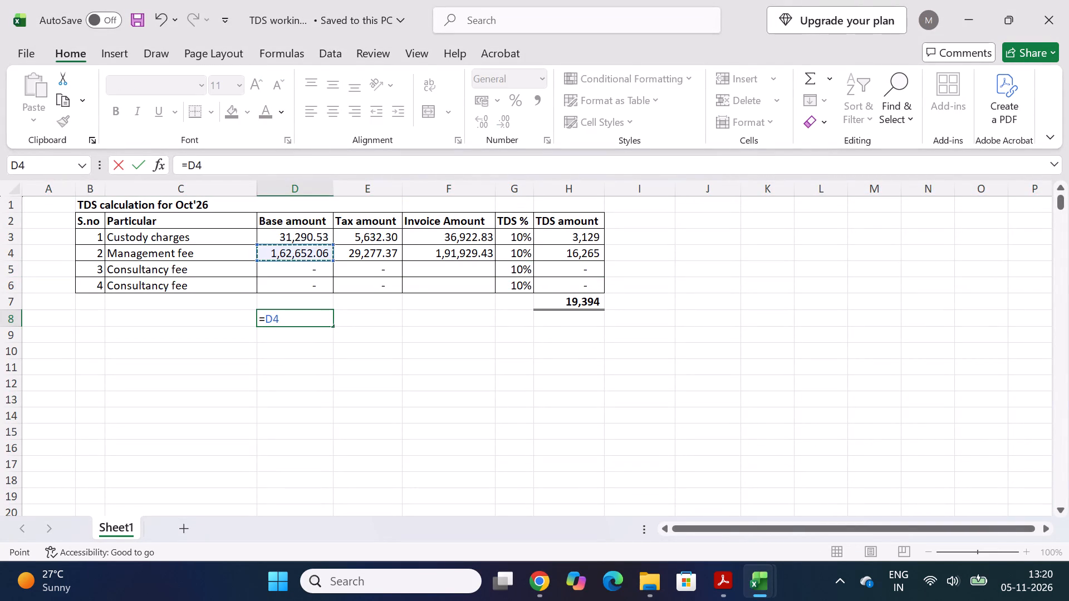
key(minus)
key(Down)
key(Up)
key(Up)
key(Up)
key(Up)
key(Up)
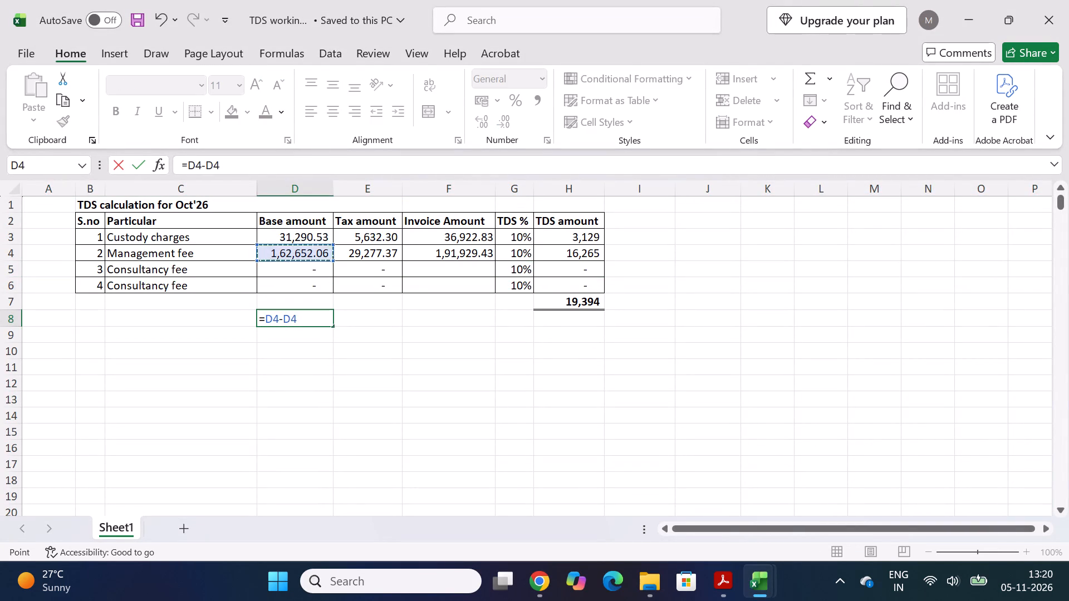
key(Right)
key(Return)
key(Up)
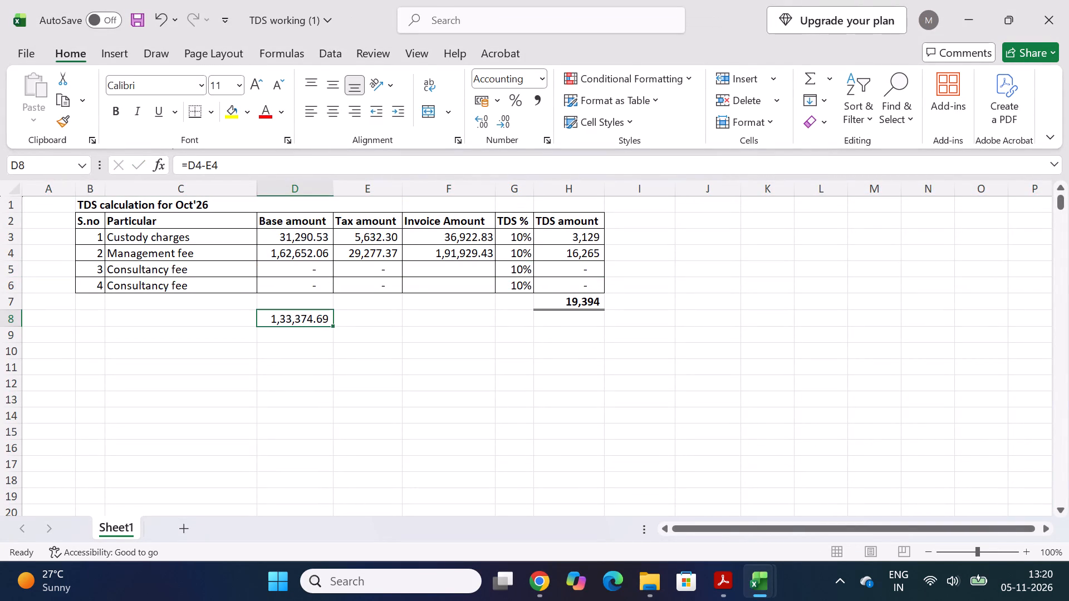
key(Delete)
Compare the Management fee base amount in D4 of TDS working (1) with the Fee Amount sum in Management Fee Calculation (5).
key(Up)
key(Up)
key(Up)
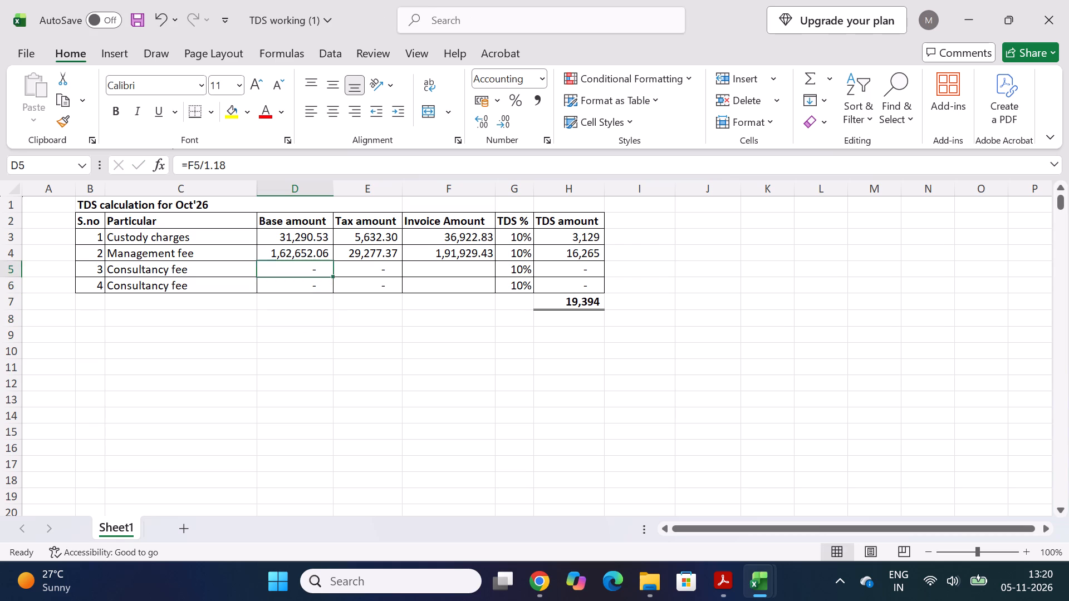
key(Up)
key(alt+Tab)
key(alt+Tab)
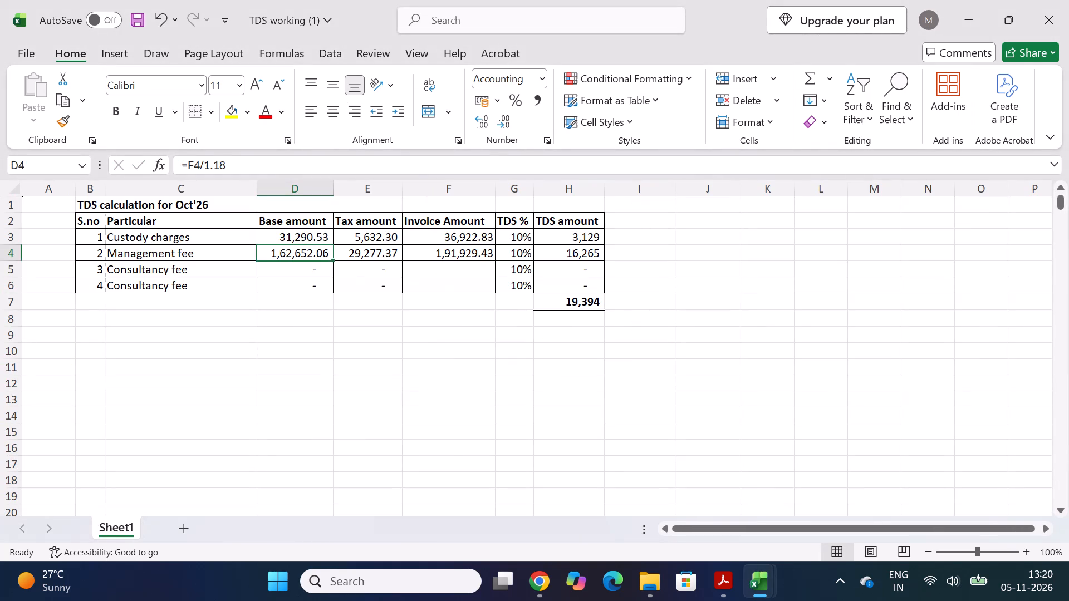
key(alt+Tab)
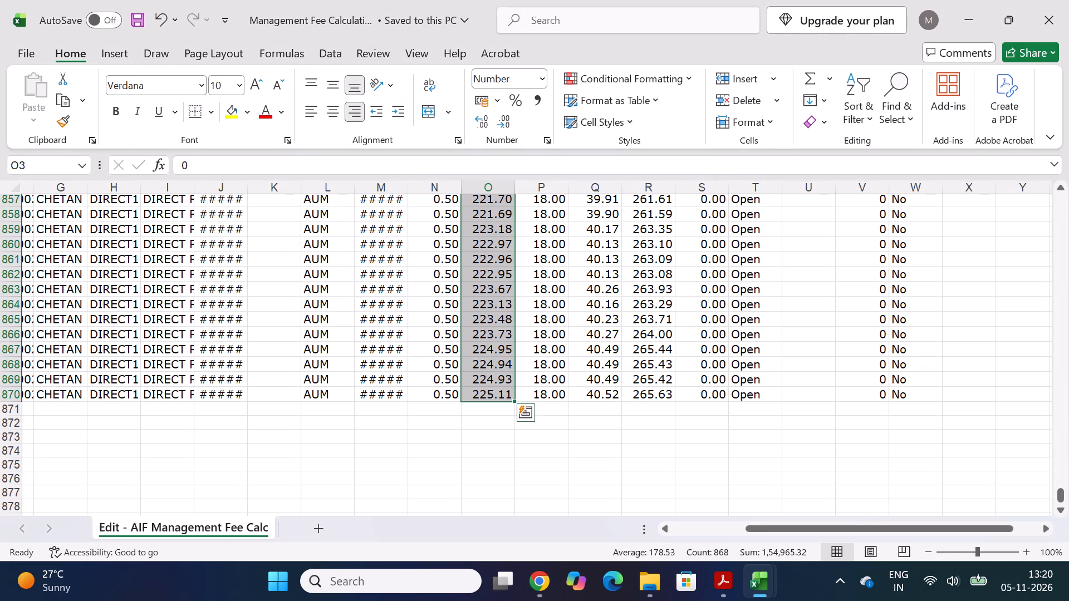
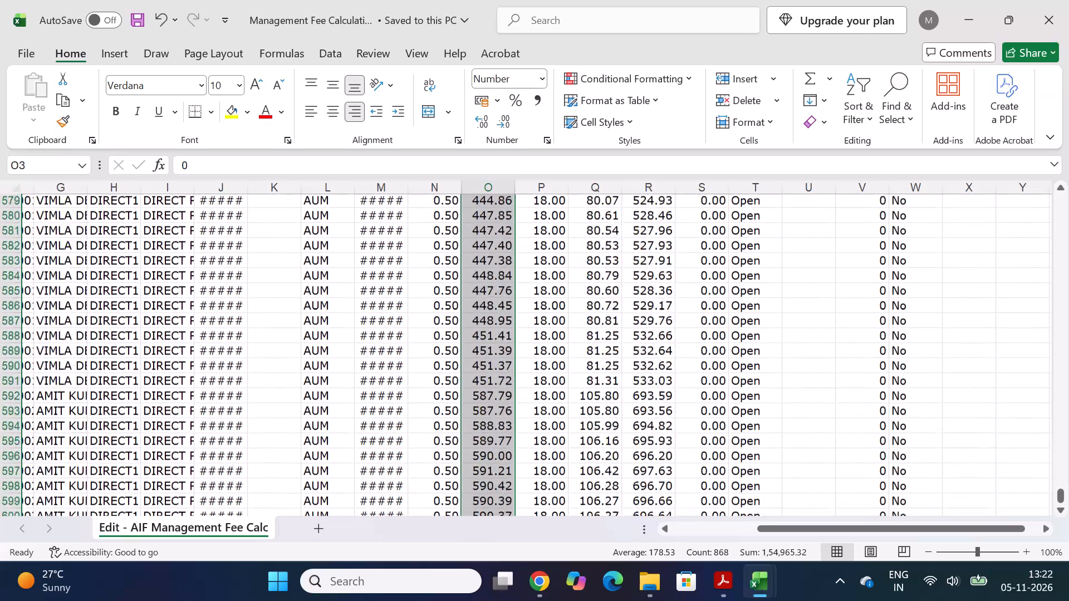
In Management Fee Calculation (5), select all GST Amount values from Q3 to Q870 to check their sum.
scroll(328, 326, up, 10)
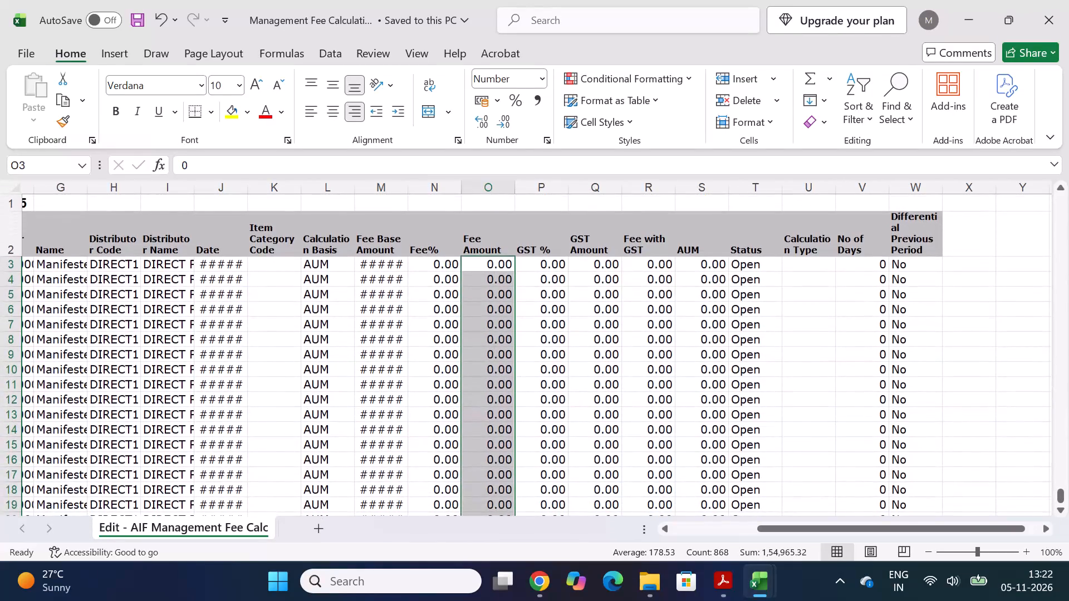
click(543, 267)
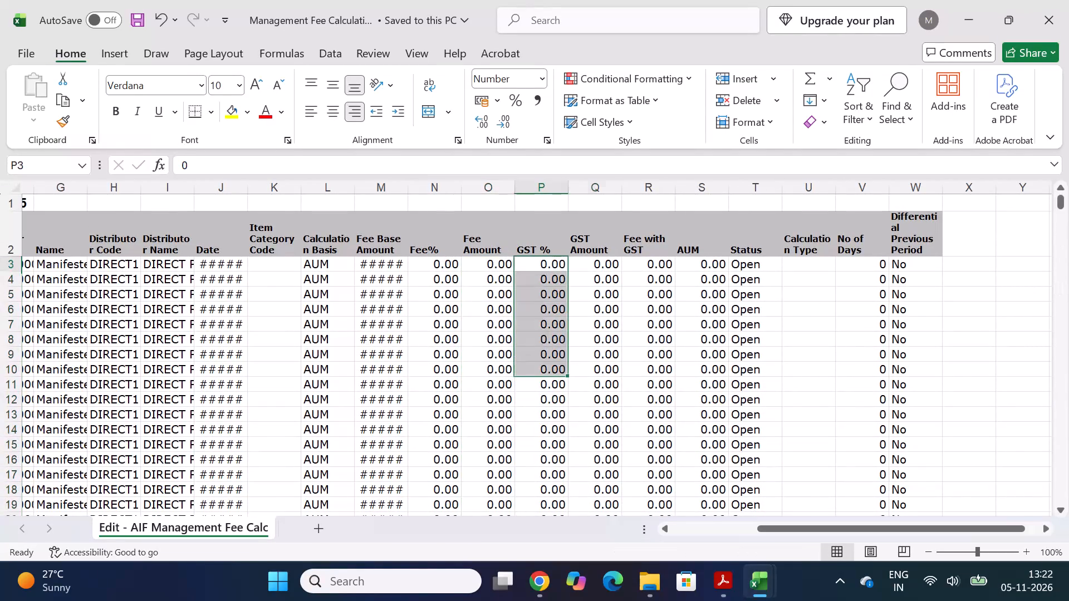
key(Right)
key(ctrl+shift+Down)
scroll(543, 267, down, 1)
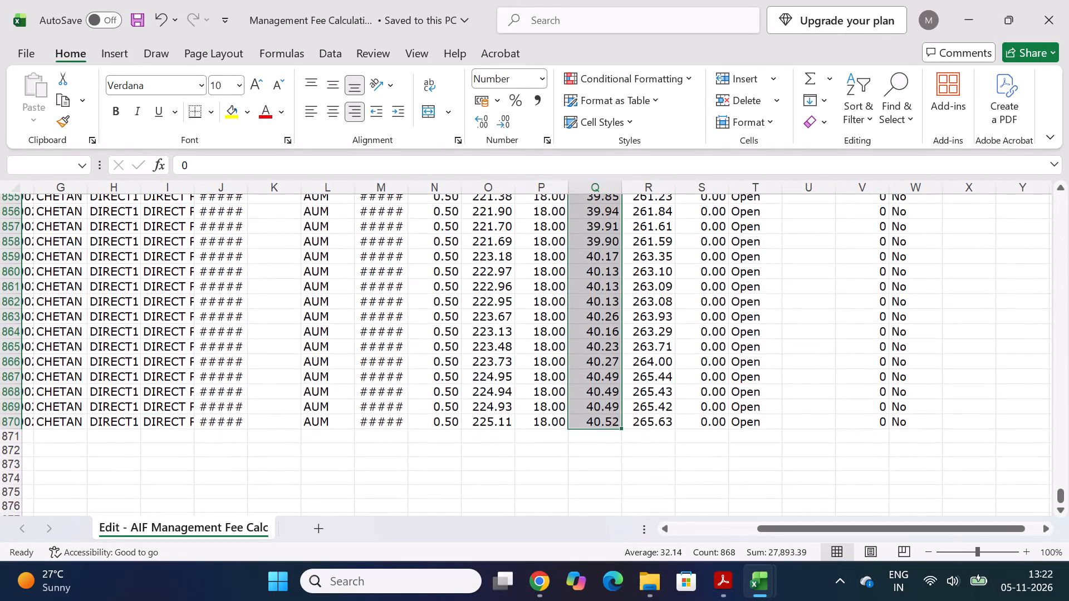
Compare the GST Amount sum with the Management fee row in TDS working (1), and select its invoice amount in F4.
key(alt+Tab)
key(alt+Tab)
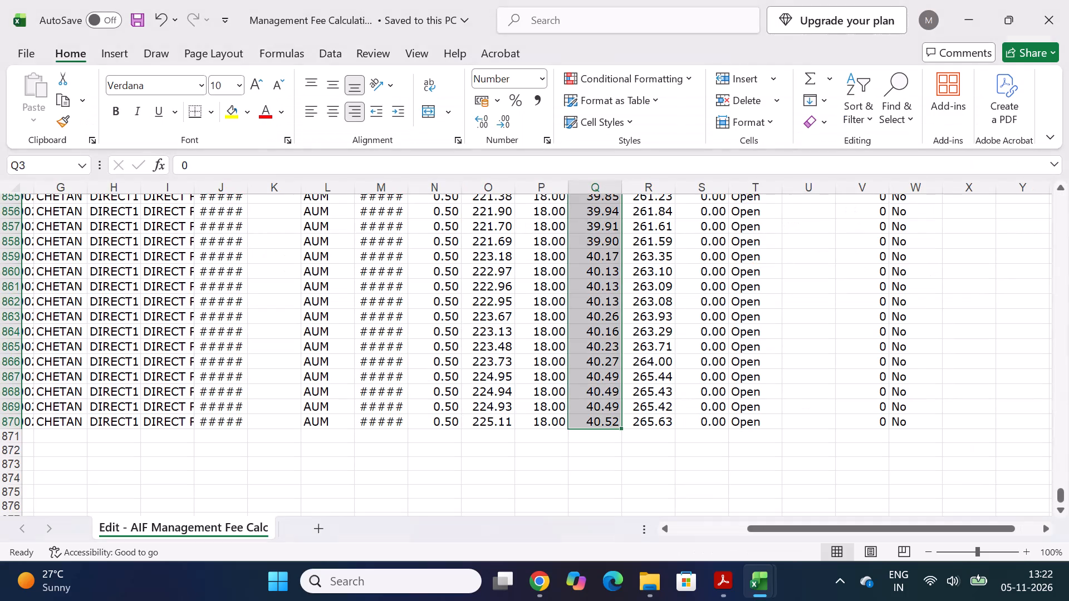
key(alt+Tab)
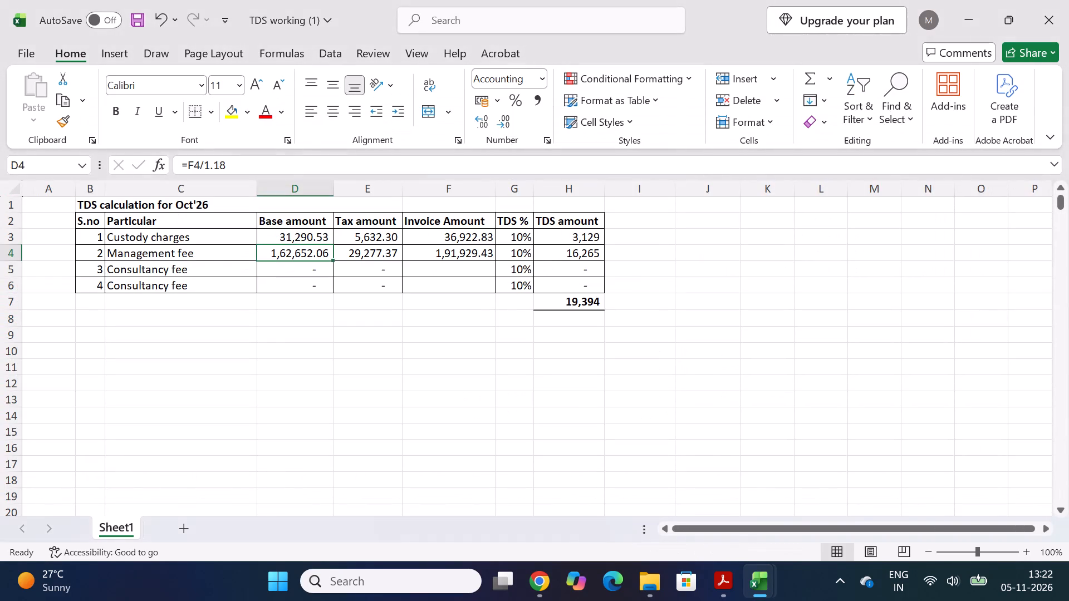
click(464, 255)
Back in Management Fee Calculation (5), autofit the Date column J so its full dates can be read.
key(alt+Tab)
scroll(616, 375, up, 20)
scroll(616, 375, up, 20)
scroll(616, 375, up, 9)
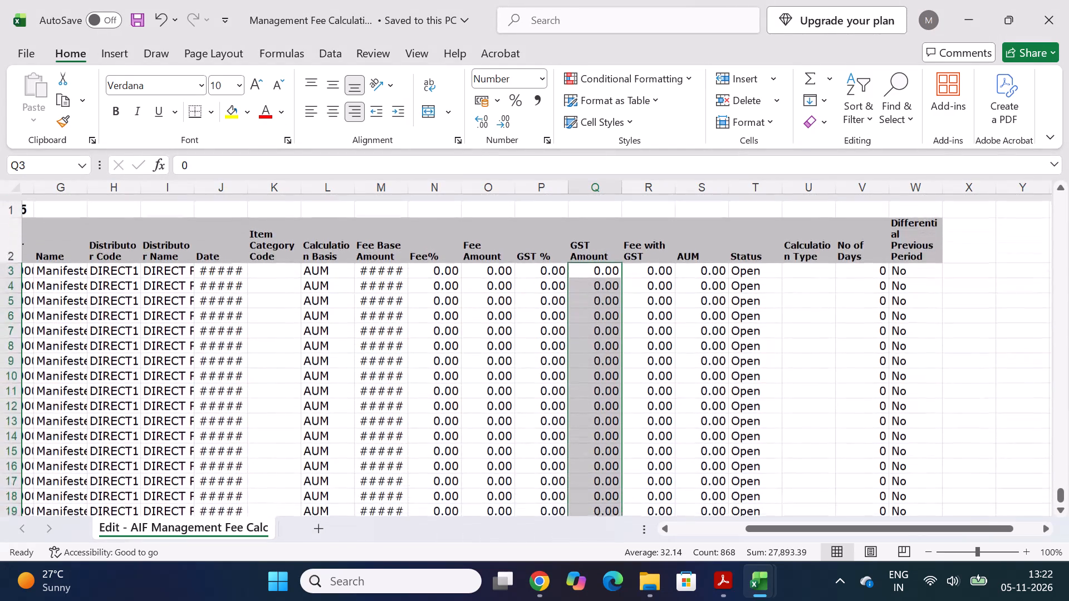
double_click(247, 192)
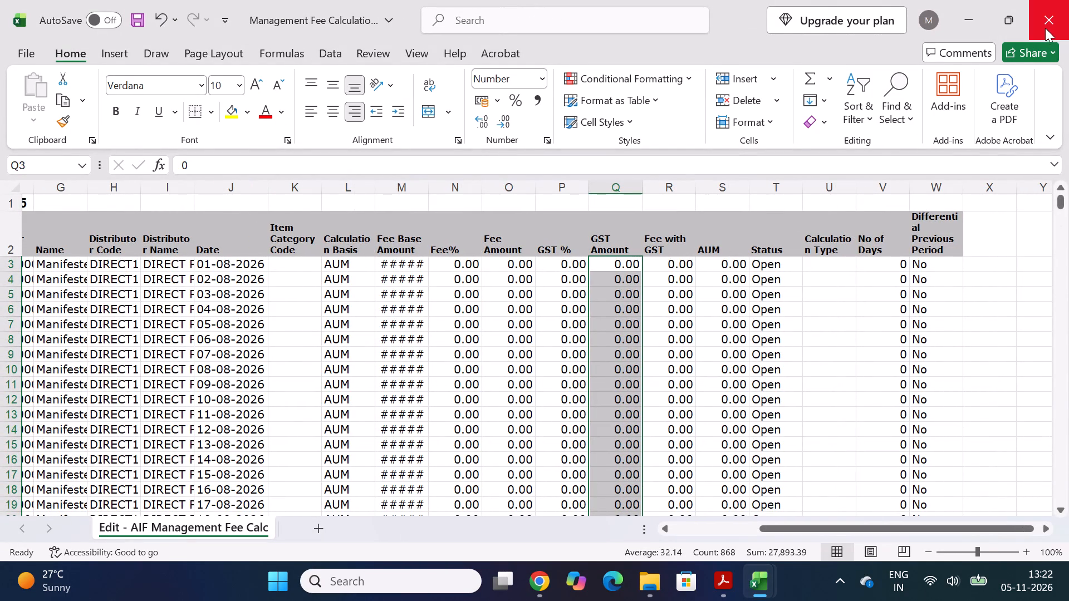
Close the Management Fee Calculation (5) workbook without saving its changes.
click(1046, 27)
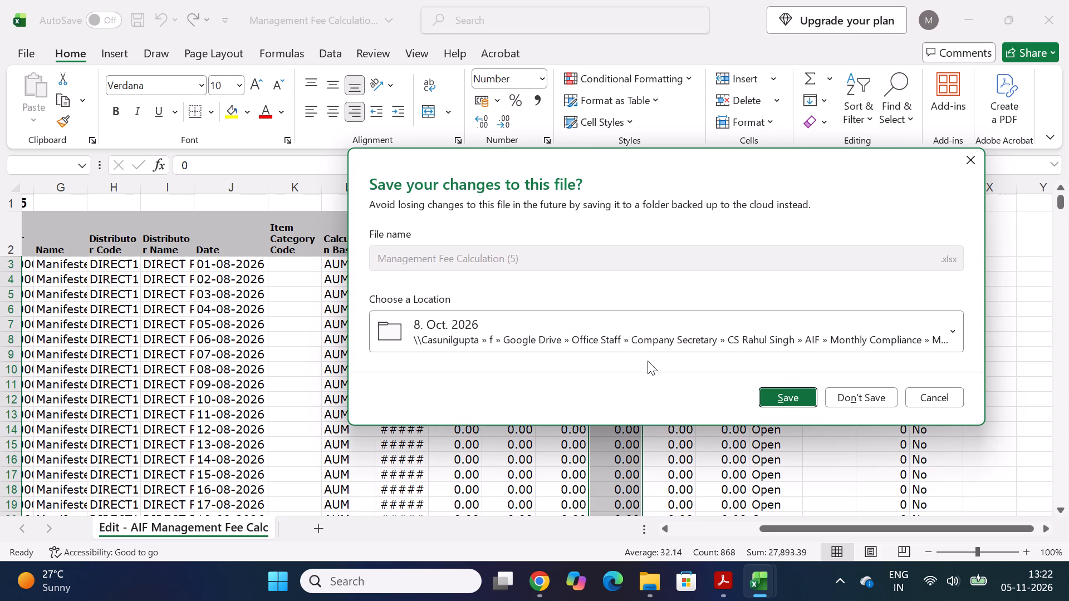
click(848, 398)
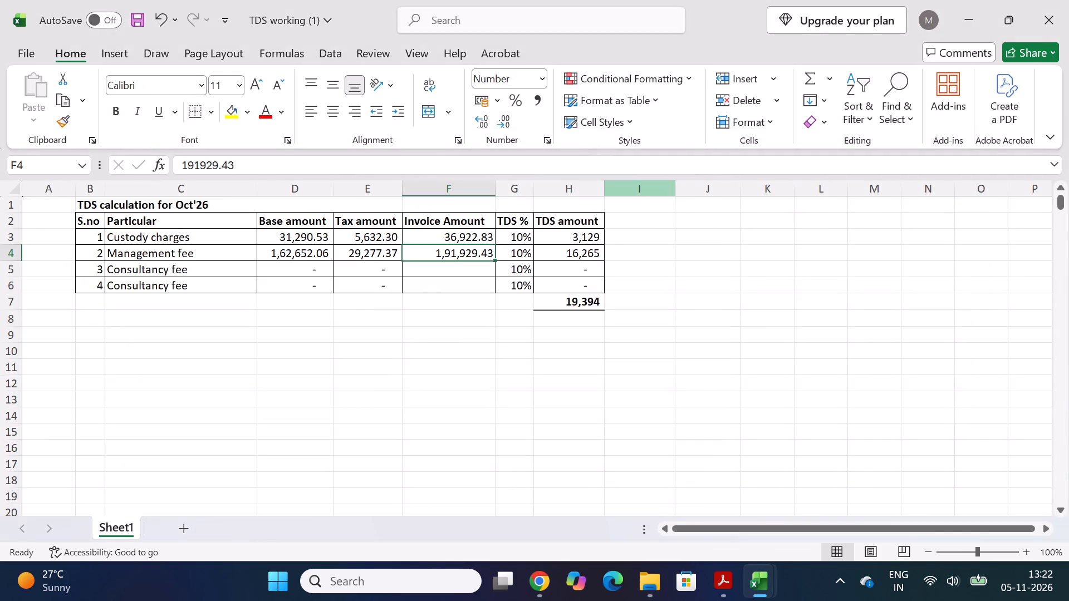
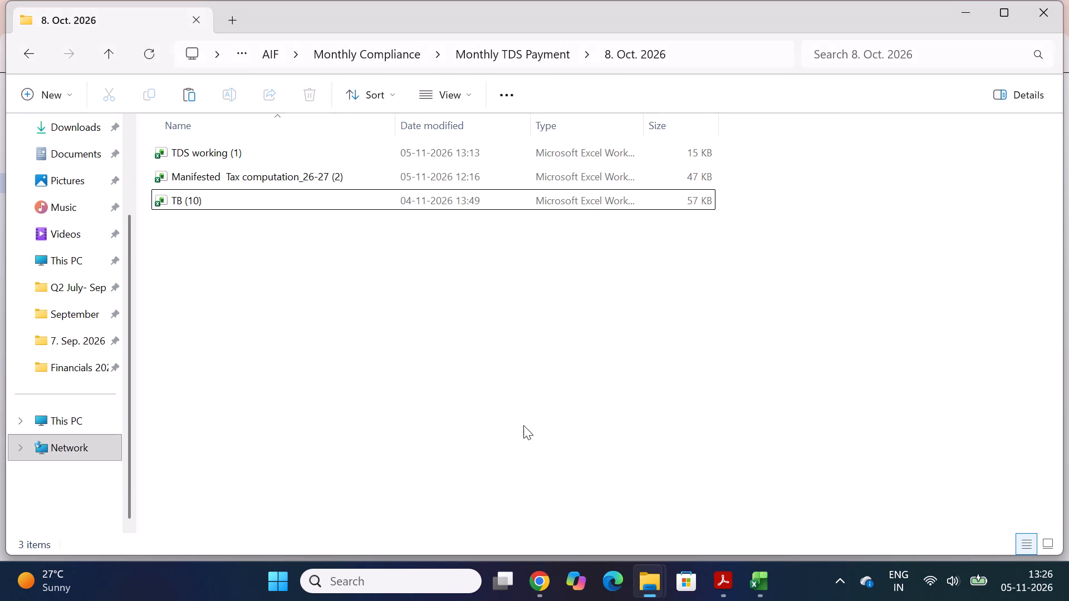
Paste the copied Management Fee Calculation (5) workbook into the 8. Oct. 2026 folder.
click(369, 310)
key(ctrl+v)
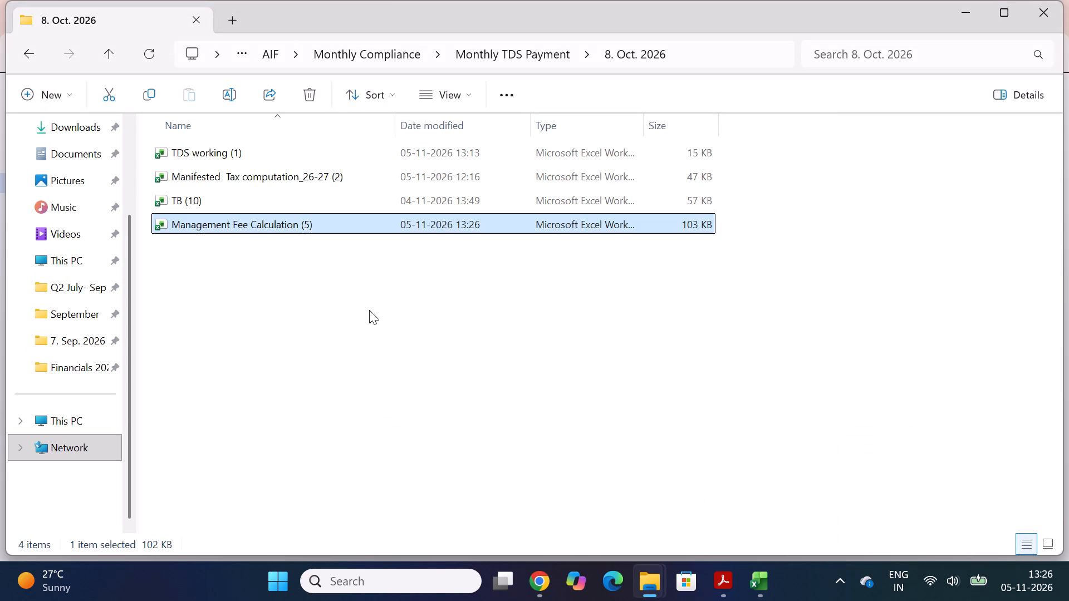
Open the filed Management Fee Calculation (5) and compare the sum of GST Amount Q3 to Q870 with TDS working (1).
key(Return)
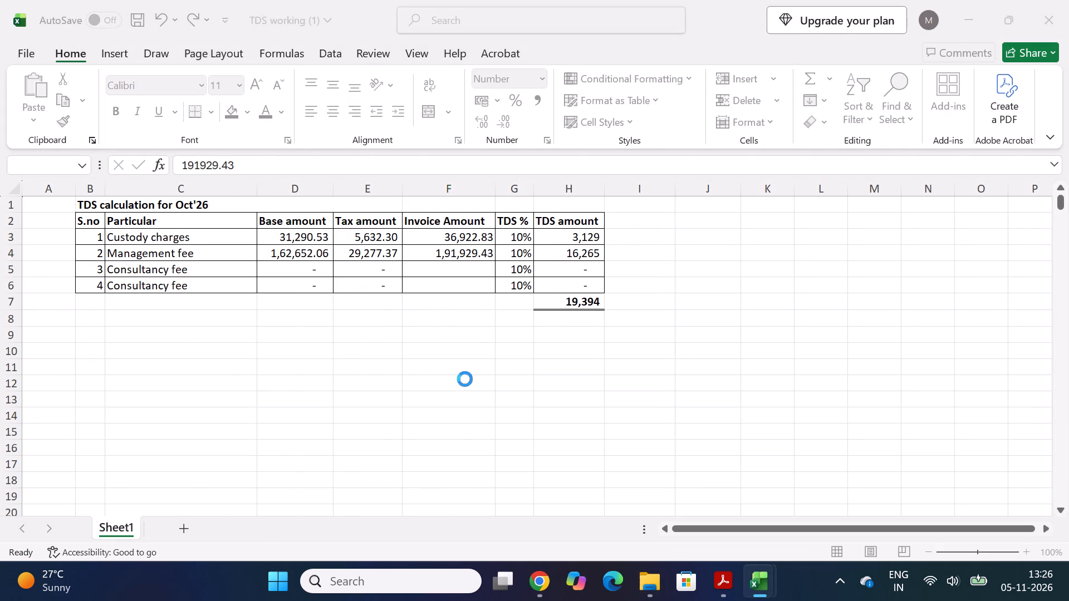
click(660, 78)
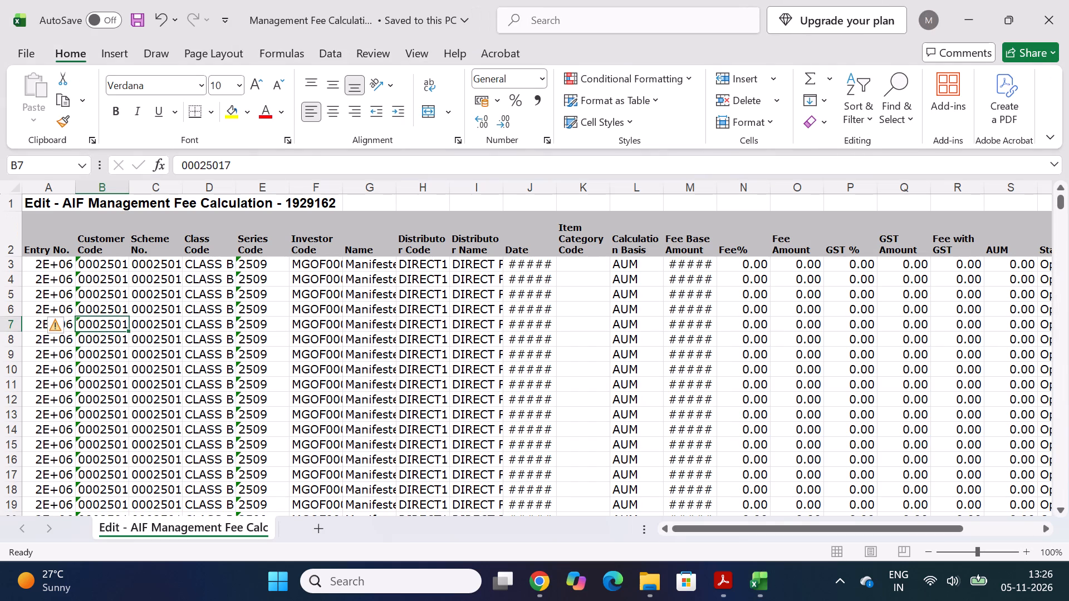
scroll(722, 275, left, 3)
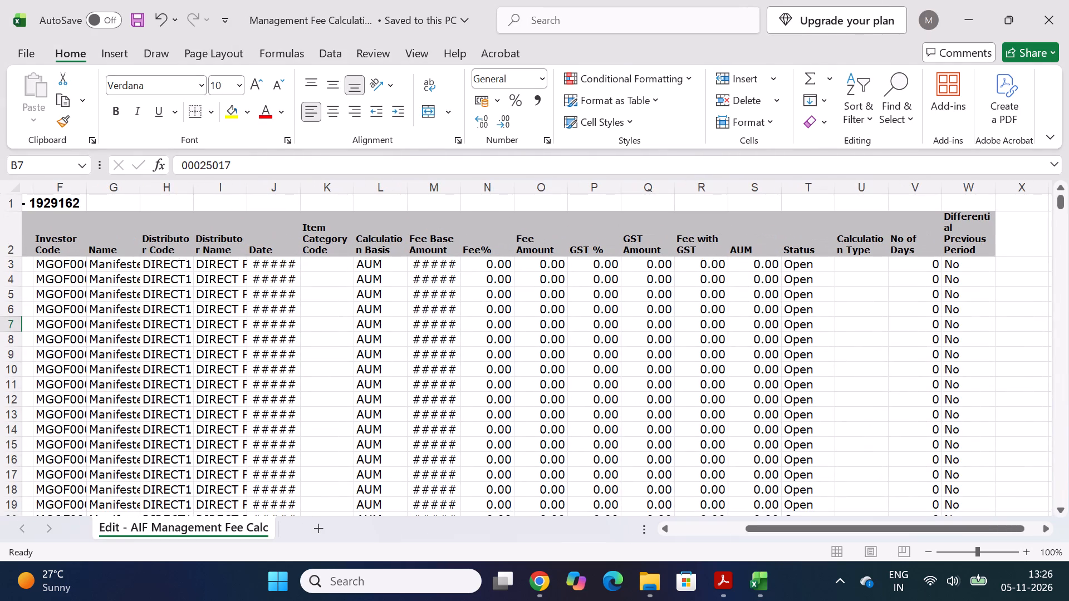
click(639, 269)
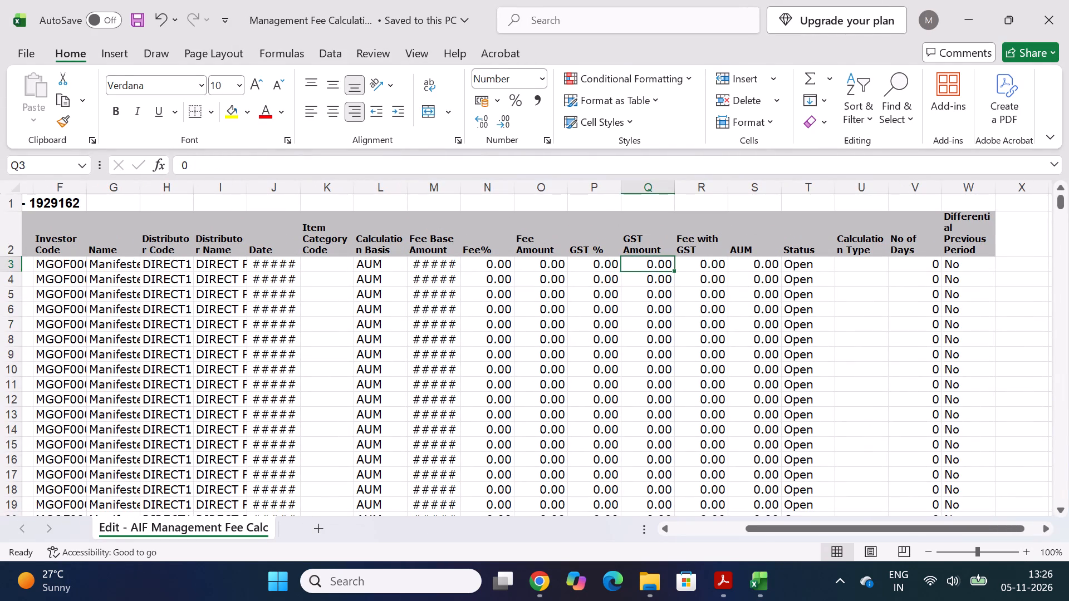
key(ctrl+shift+Down)
scroll(639, 269, down, 1)
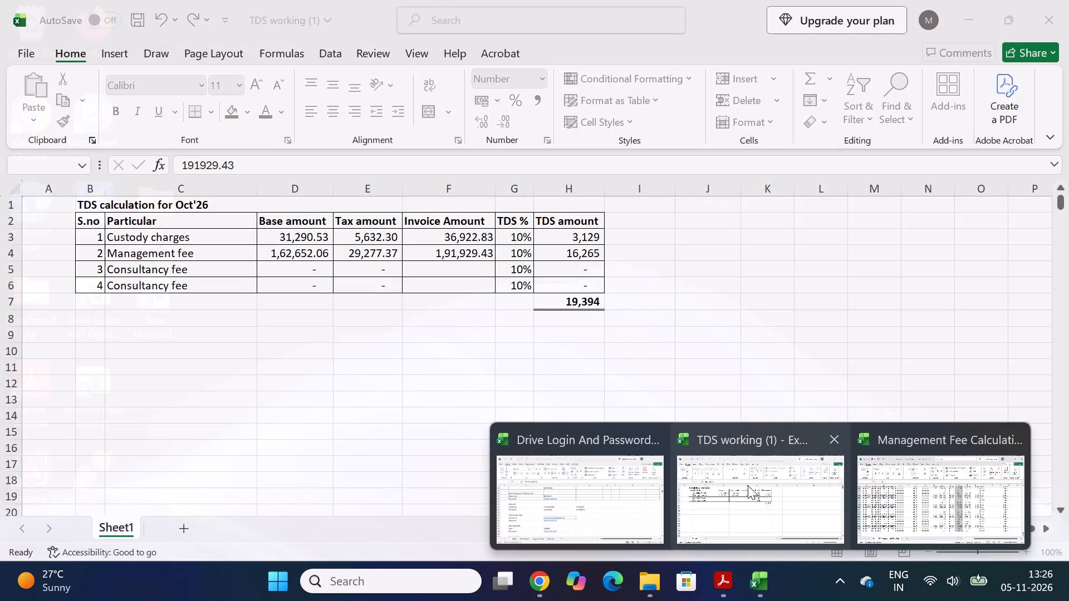
click(748, 485)
key(alt+Tab)
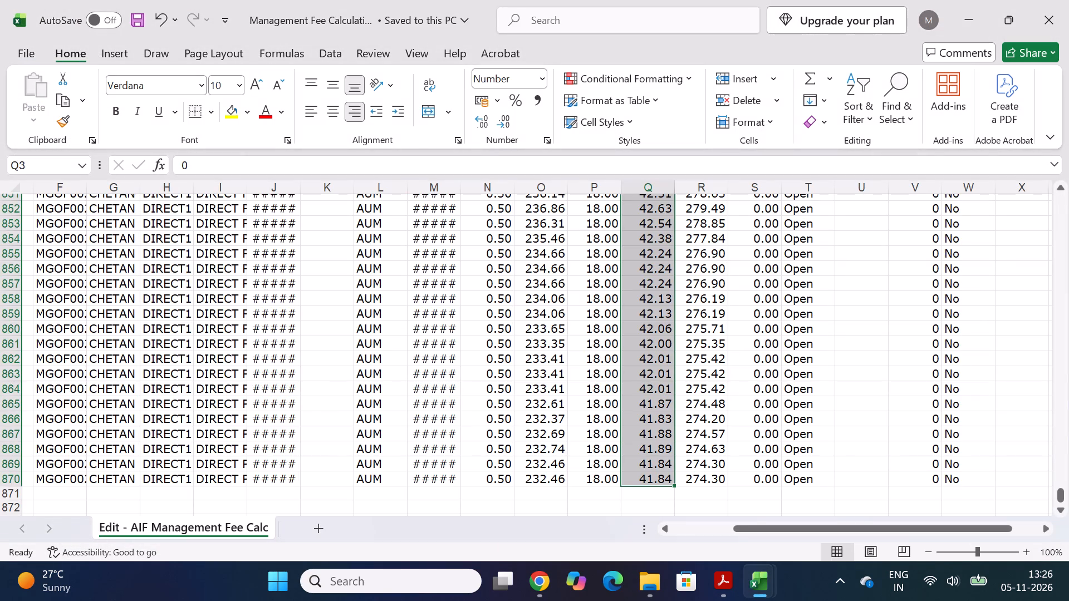
key(alt+Tab)
key(alt+Tab)
scroll(514, 385, up, 7)
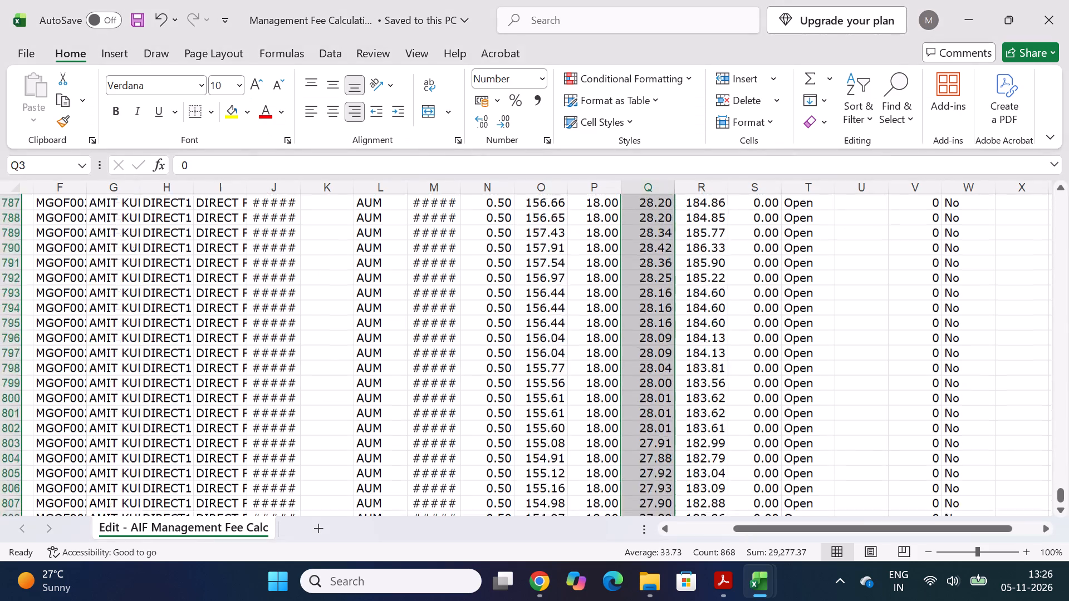
scroll(514, 385, up, 20)
scroll(514, 385, up, 20)
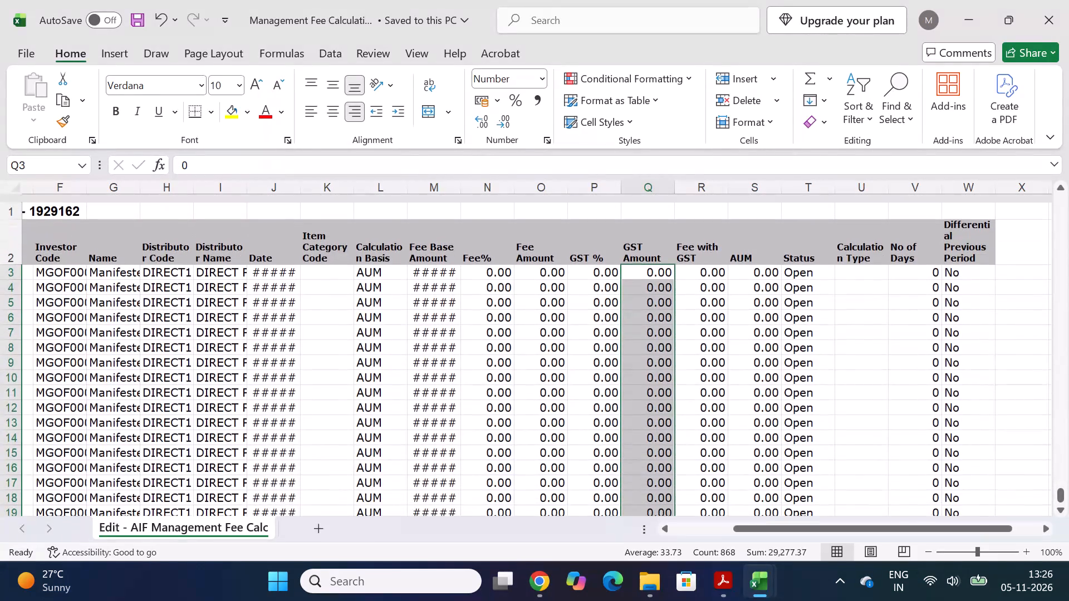
Select all Fee Amount values from O3 to O870 and compare their sum with Management fee cells D4 and E4 in TDS working (1).
click(536, 265)
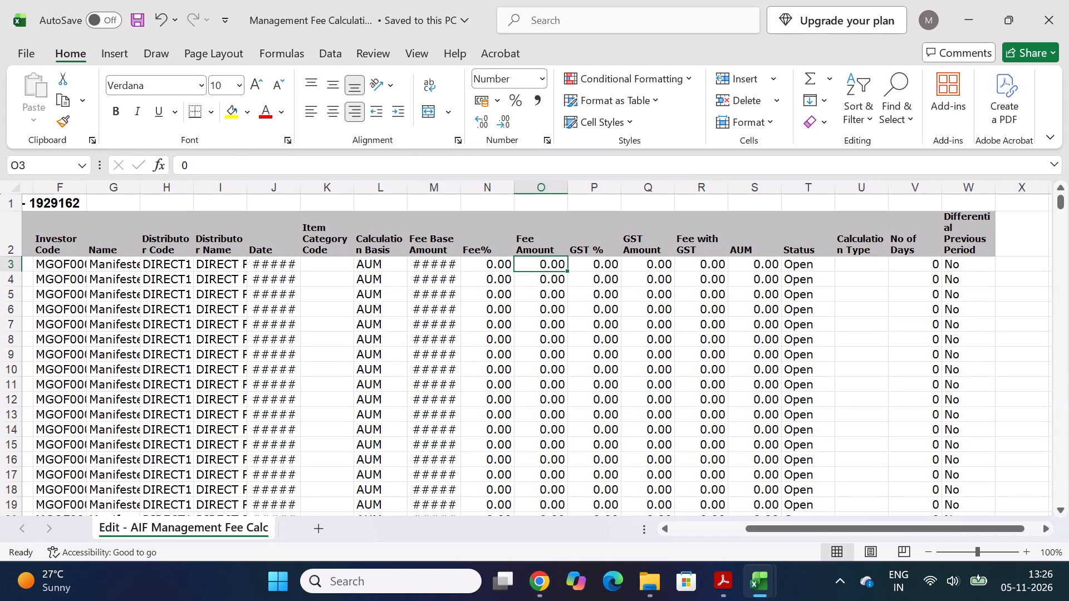
key(ctrl+shift+Down)
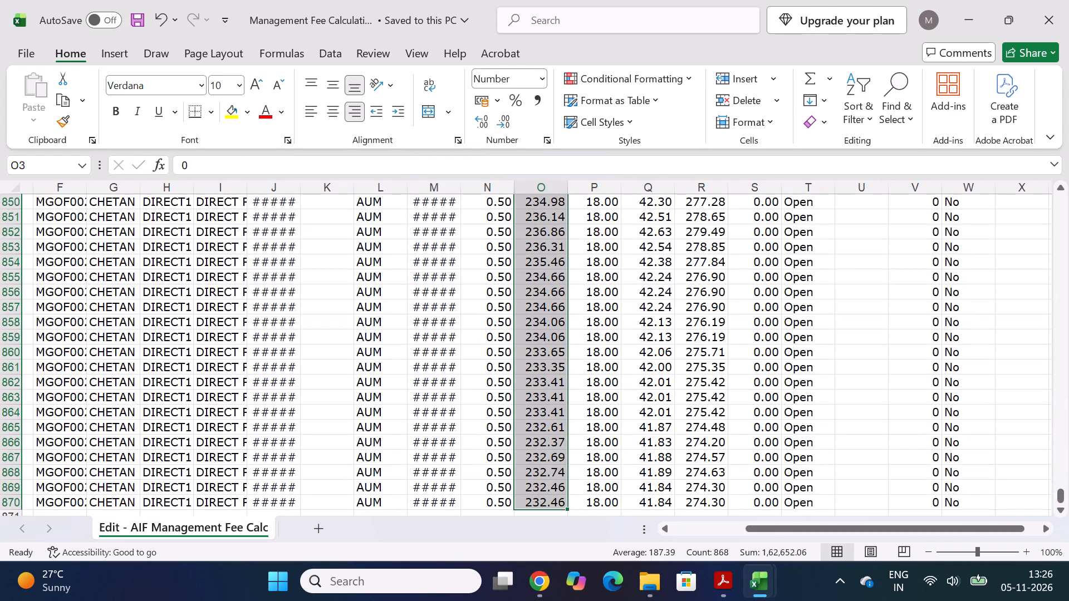
key(alt+Tab)
key(alt+Tab)
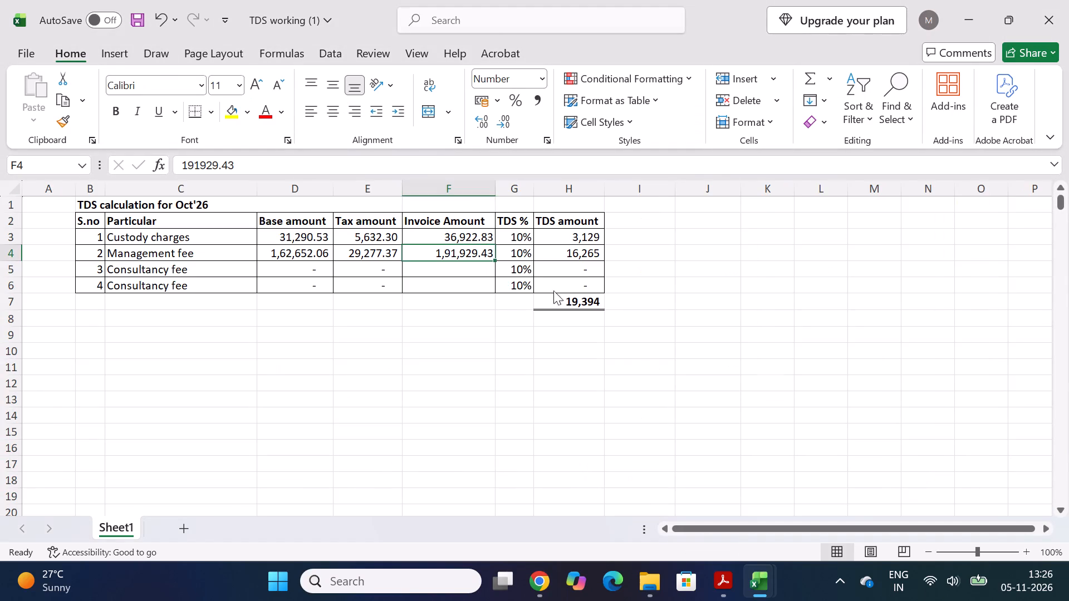
key(alt+Tab)
drag(325, 251, 354, 254)
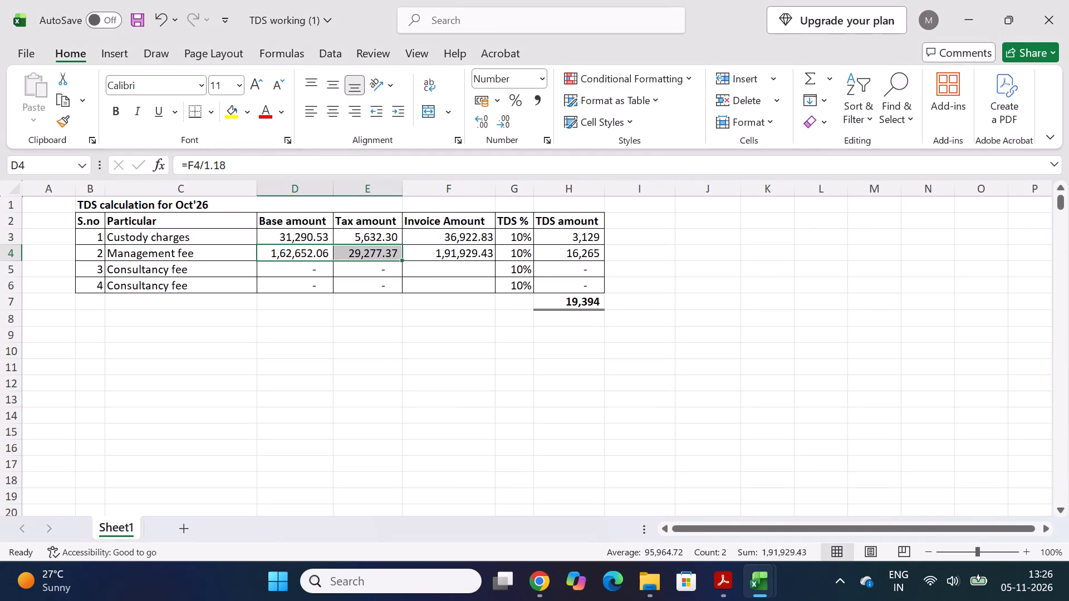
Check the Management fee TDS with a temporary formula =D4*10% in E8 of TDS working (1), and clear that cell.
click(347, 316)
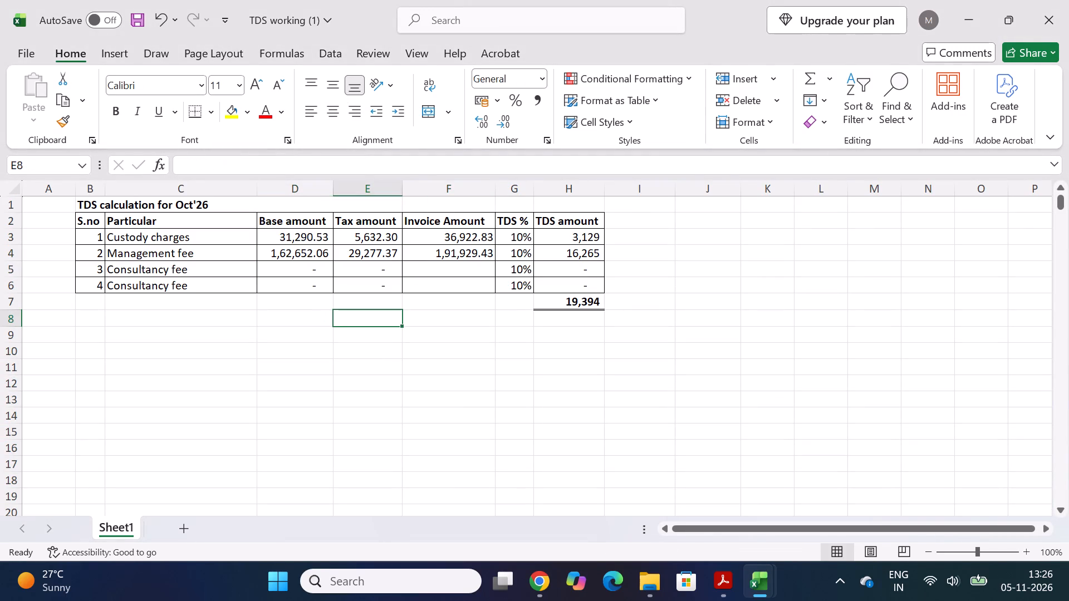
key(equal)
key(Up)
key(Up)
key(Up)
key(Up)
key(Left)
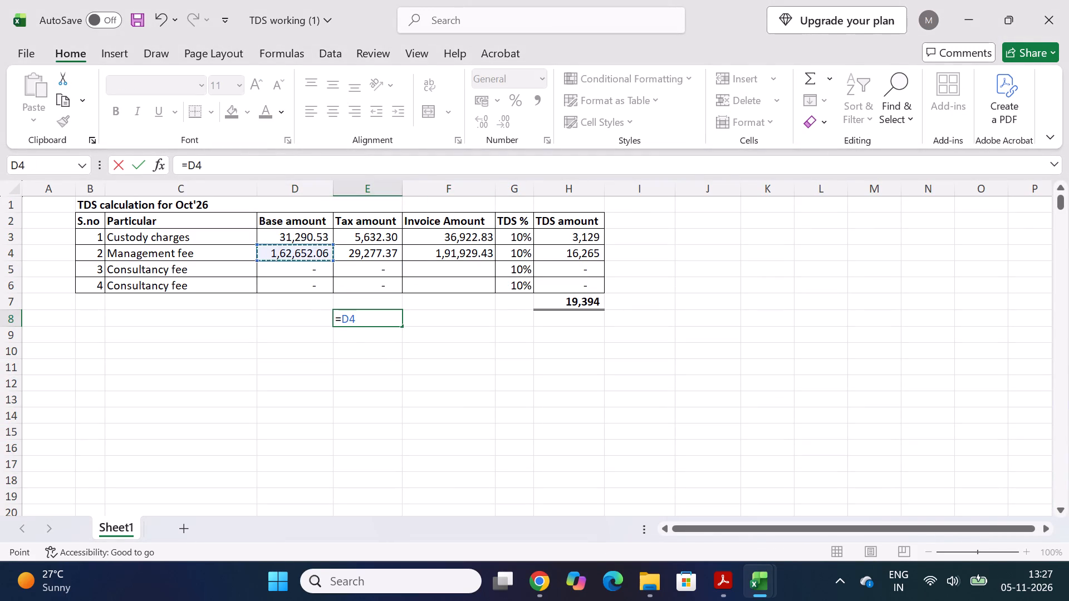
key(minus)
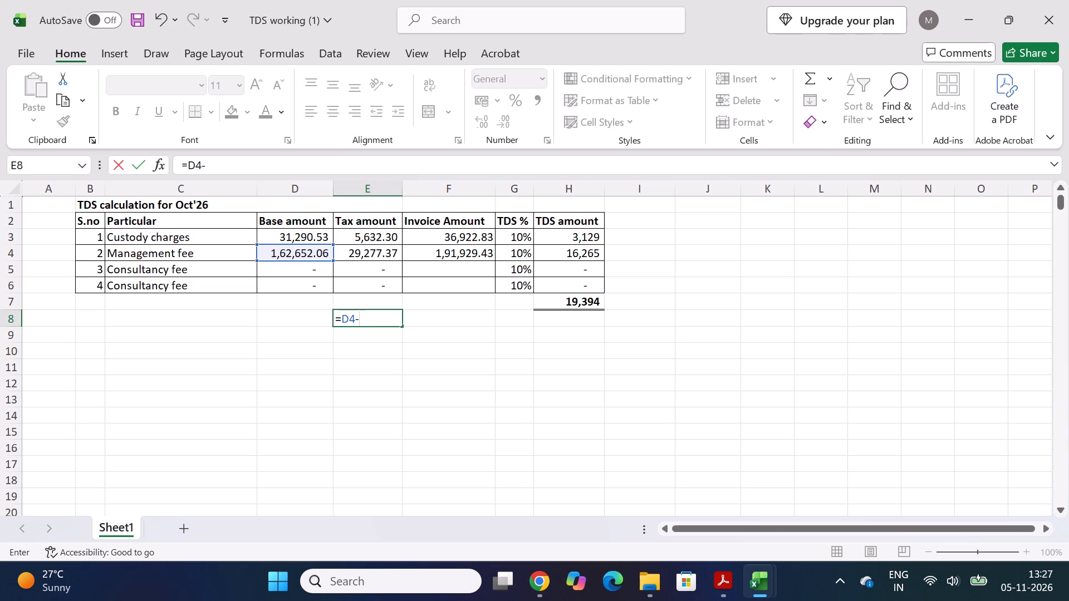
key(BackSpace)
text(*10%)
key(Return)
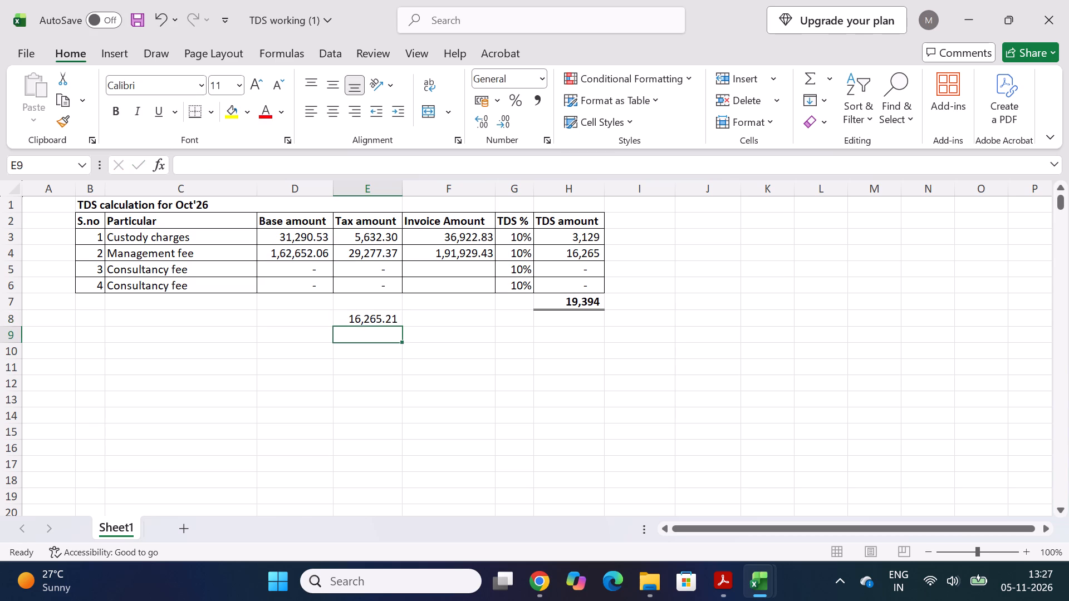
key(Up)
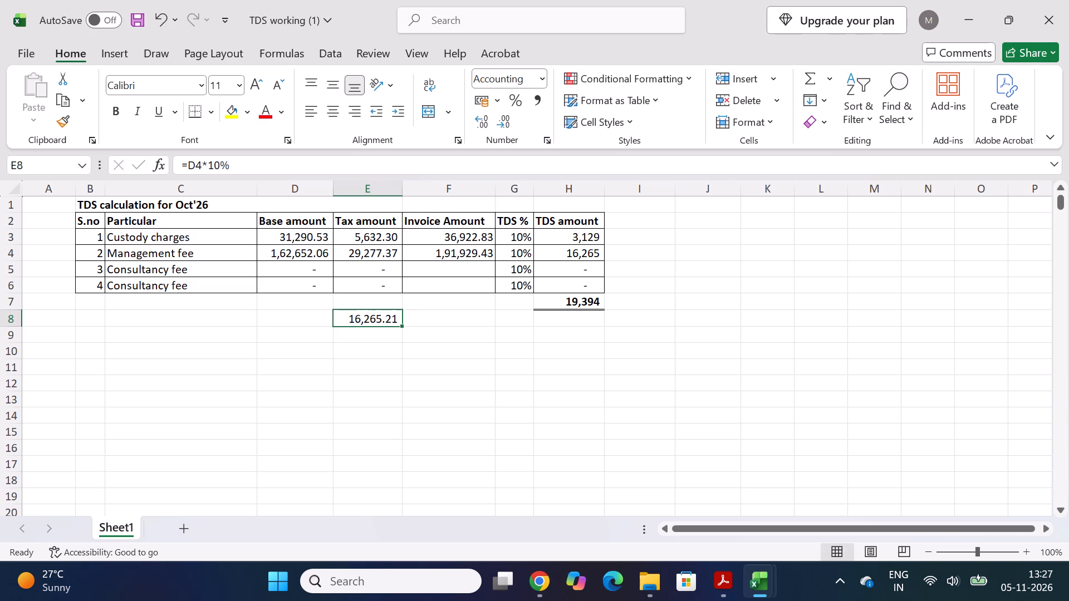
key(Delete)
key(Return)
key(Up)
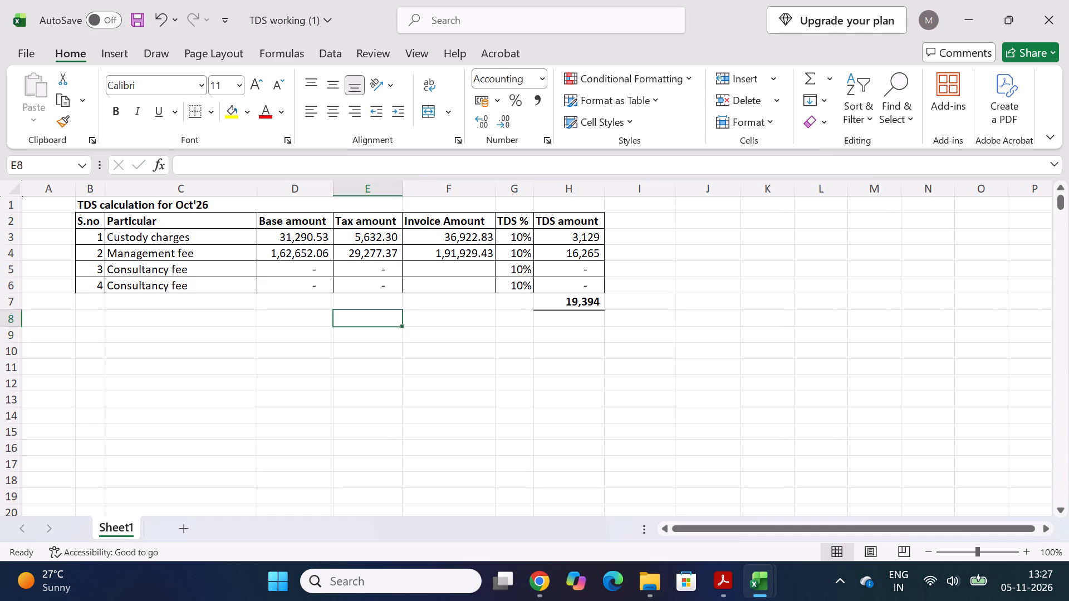
Review the Custody charges and Management fee entries by highlighting rows 3 and 4.
key(Up)
key(Up)
key(Up)
key(Up)
key(shift+space)
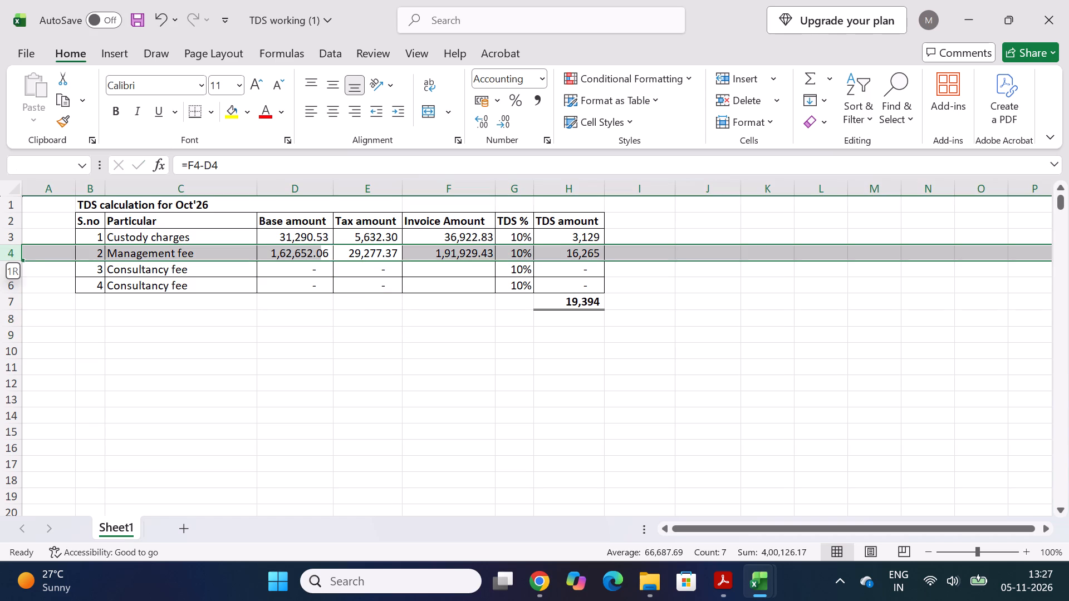
key(shift+Down)
key(shift+Up)
key(shift+Up)
key(Down)
key(Up)
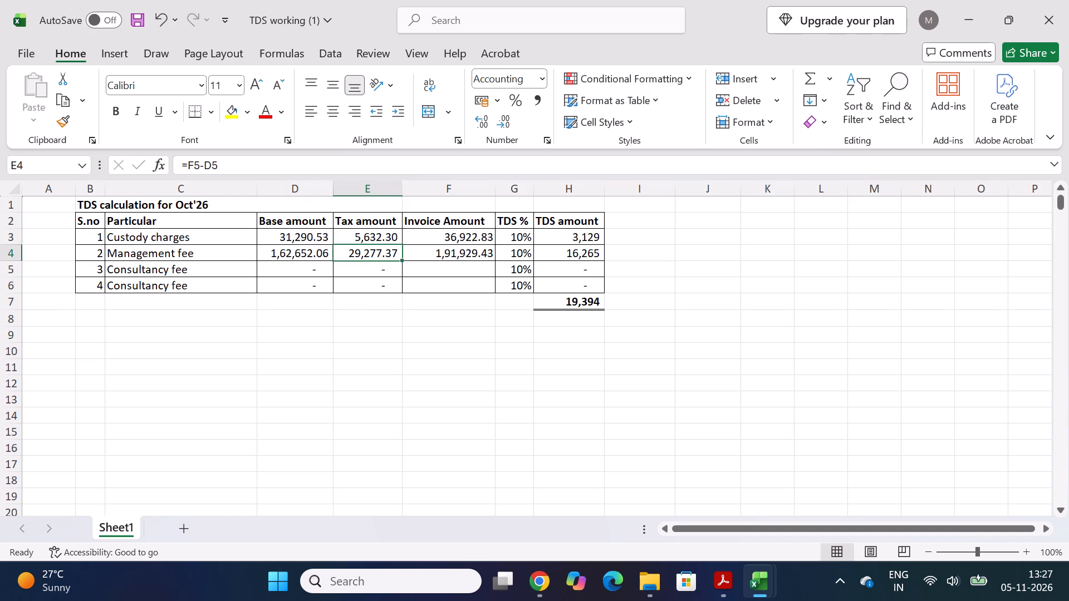
key(Up)
key(shift+space)
key(shift+Down)
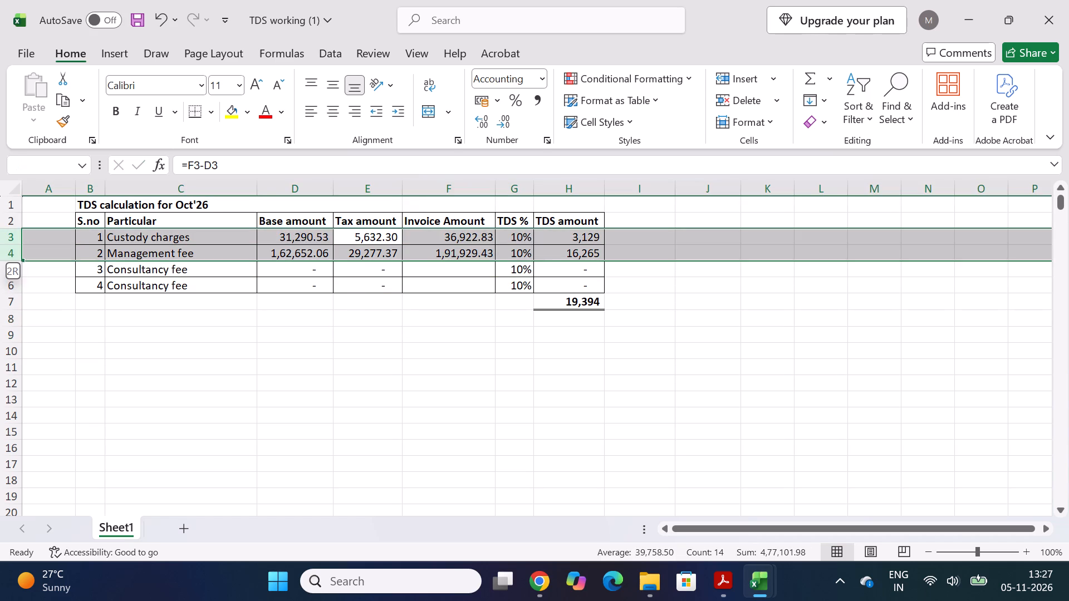
key(shift+Up)
key(shift+Down)
key(shift+Up)
key(shift+Down)
key(shift+Up)
key(shift+Up)
key(Up)
key(Up)
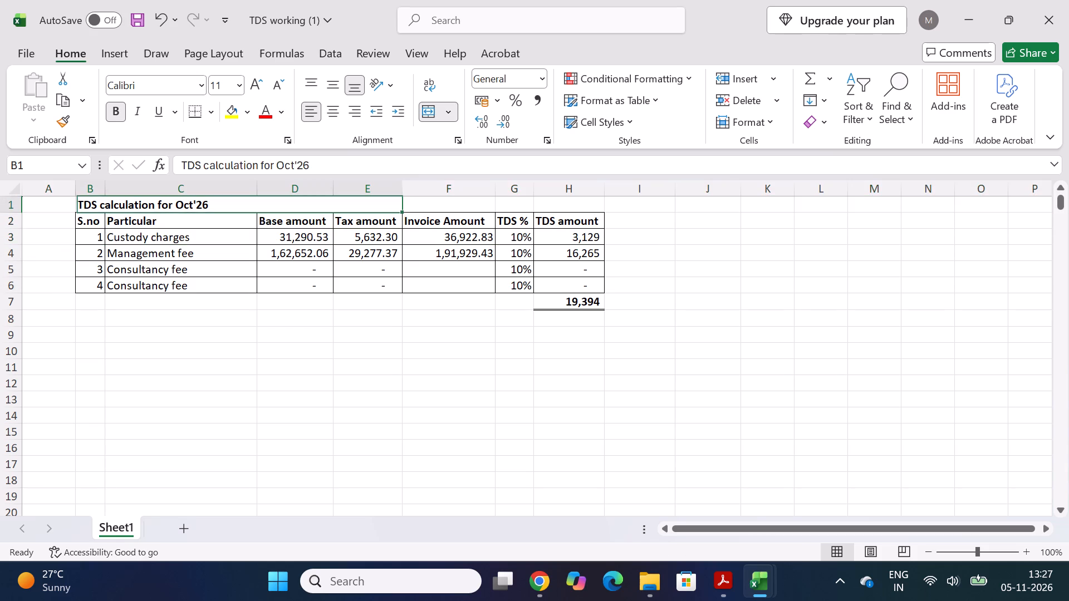
Select the whole TDS calculation table from B1 to H6 to look over its figures.
key(shift+Down)
key(shift+Down)
key(shift+Down)
key(shift+Down)
key(shift+Down)
key(shift+Right)
key(shift+Right)
key(shift+Right)
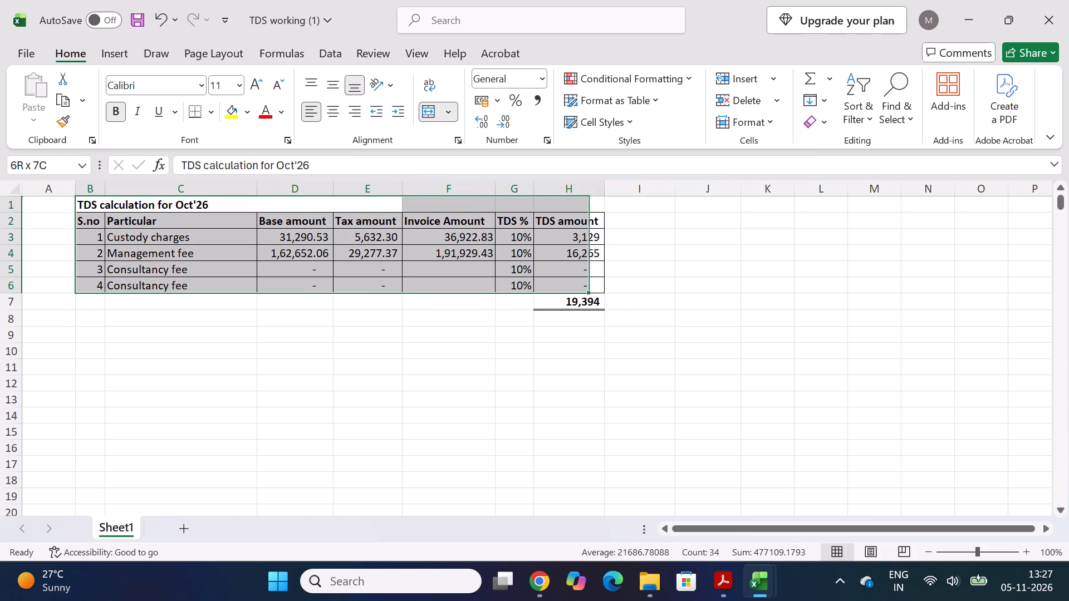
Check the TDS amounts of Custody charges and Management fee in H3 and H4 and their combined sum.
key(Up)
key(Right)
key(Right)
key(Down)
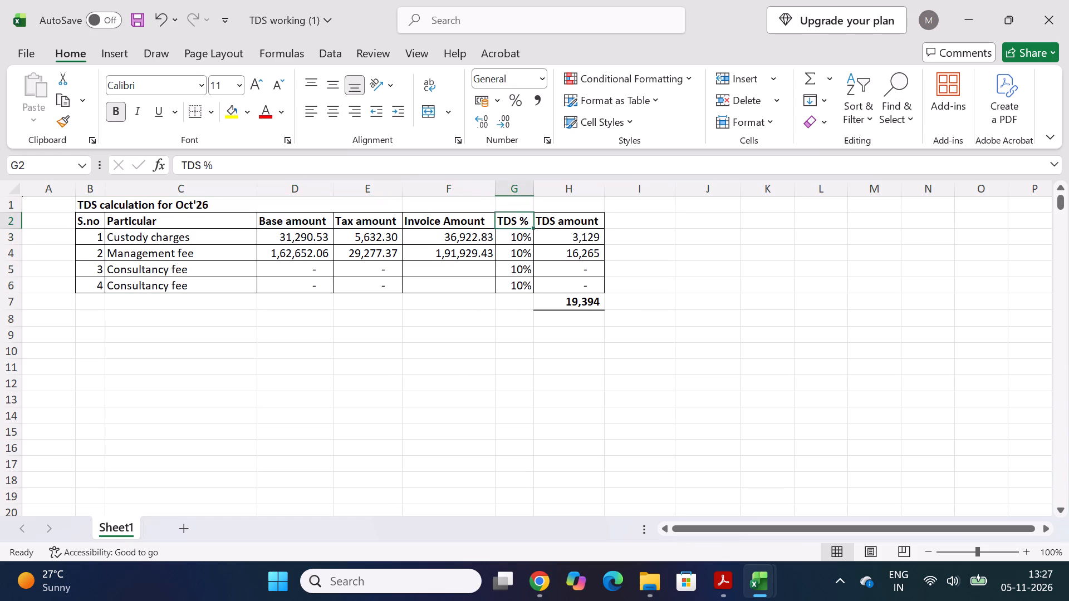
key(Right)
key(Down)
key(shift+Down)
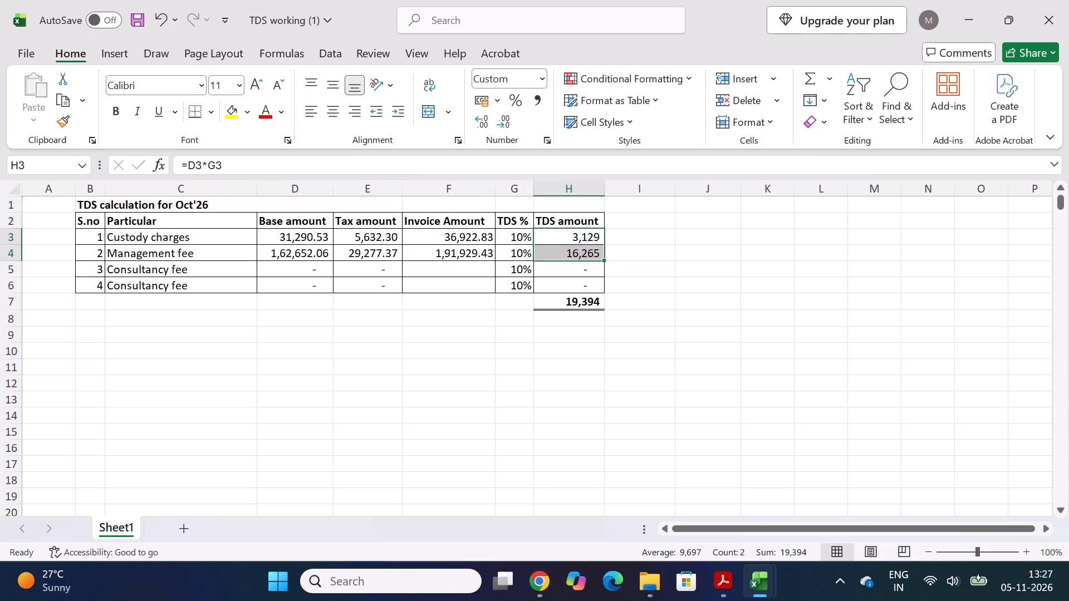
key(Down)
key(Up)
key(Up)
key(Down)
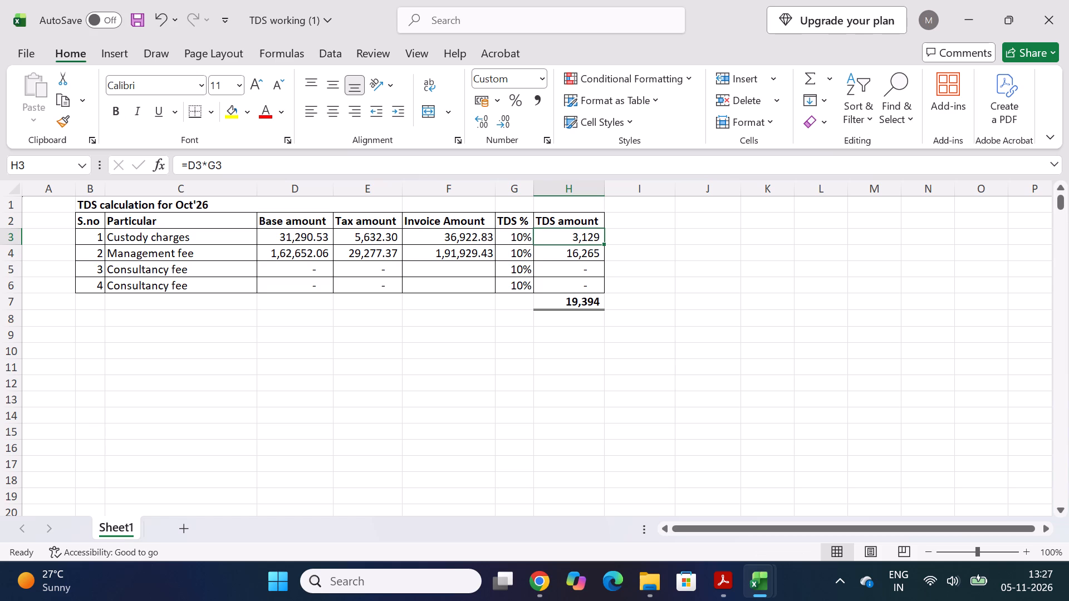
Go back along the Management fee row and inspect the base amount formula in D4.
key(Down)
key(Left)
key(Left)
key(Left)
key(Left)
key(Left)
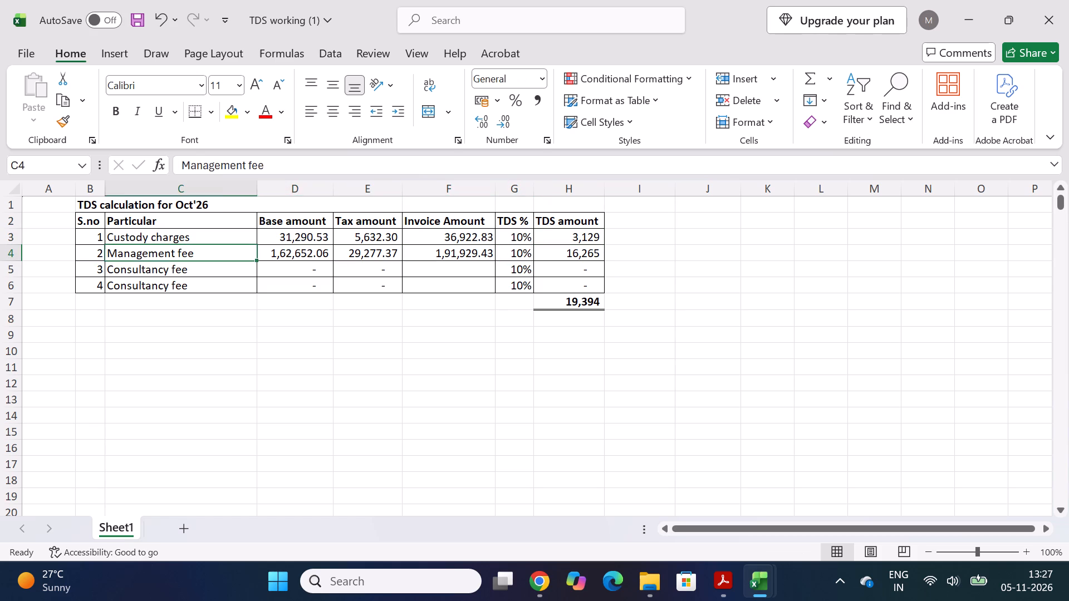
key(Right)
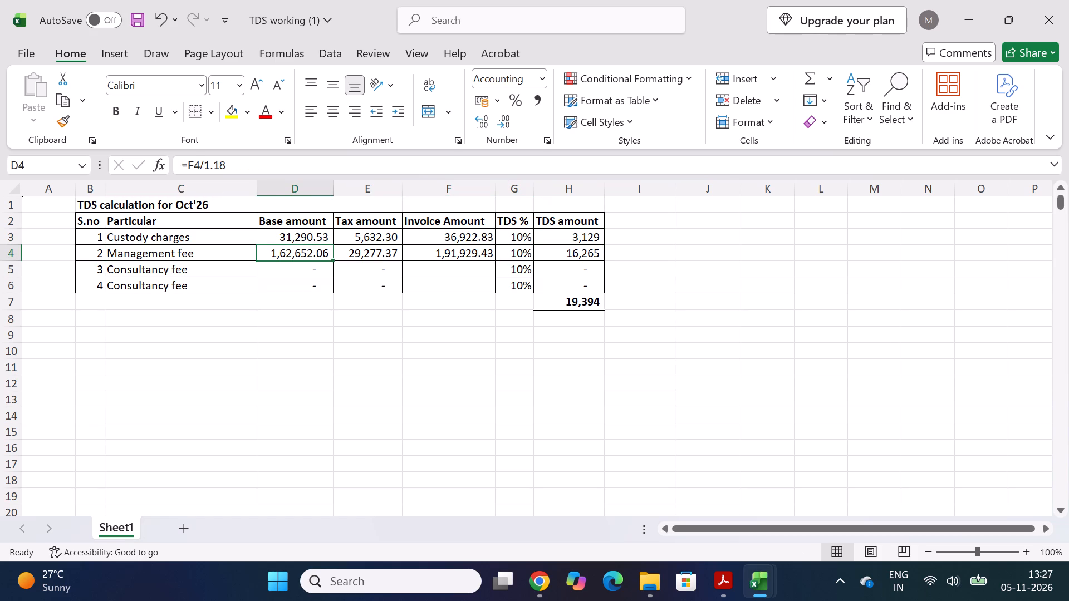
Save the TDS working (1) workbook and close it.
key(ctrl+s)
click(1063, 21)
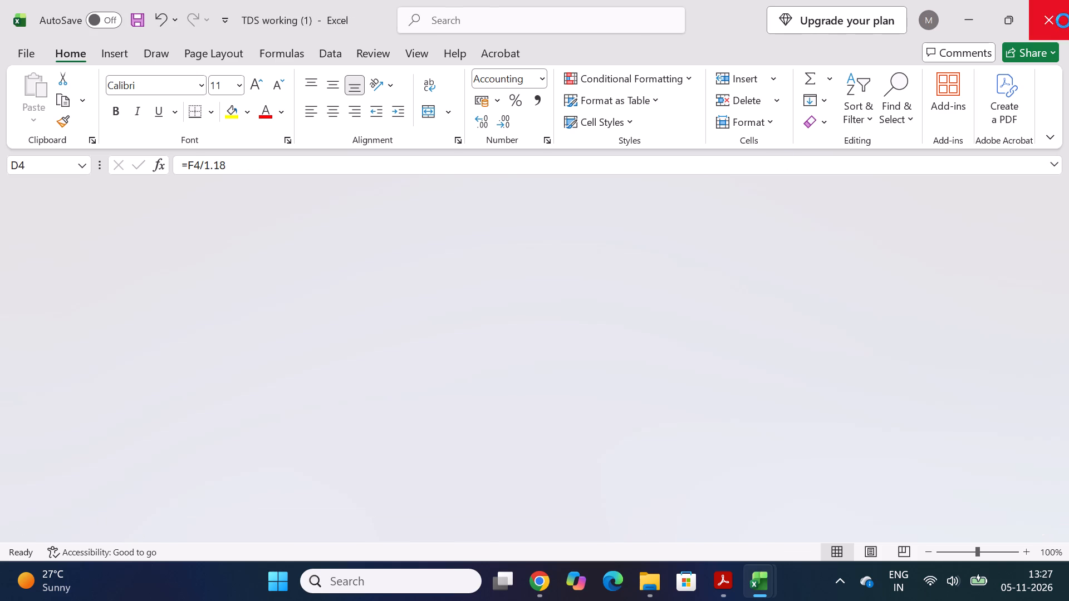
Switch to File Explorer and copy the TDS working (1) workbook from the 8. Oct. 2026 folder to the clipboard.
key(alt+Tab)
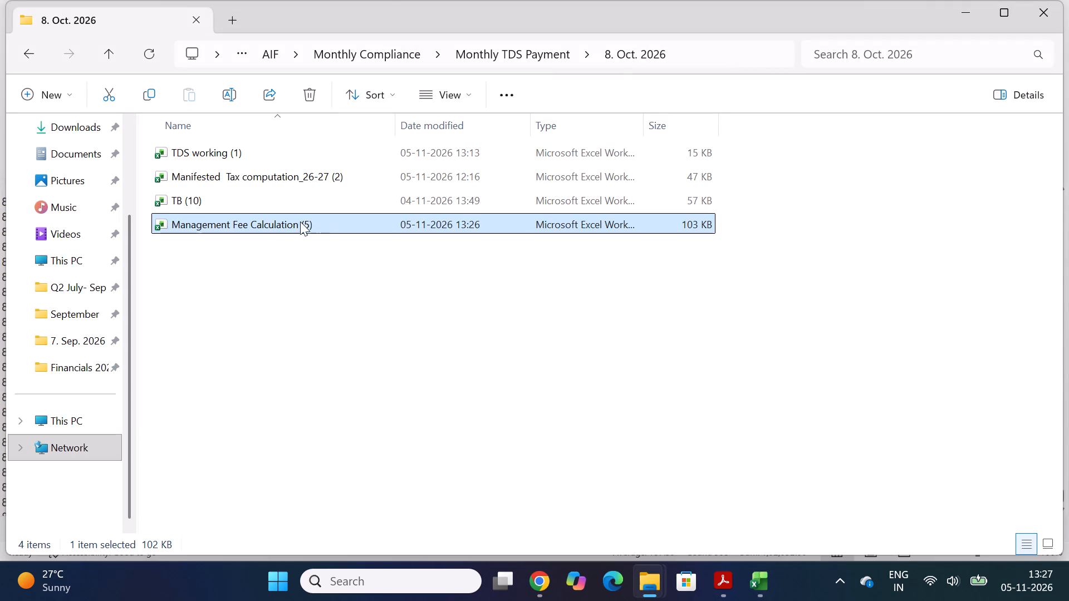
click(273, 142)
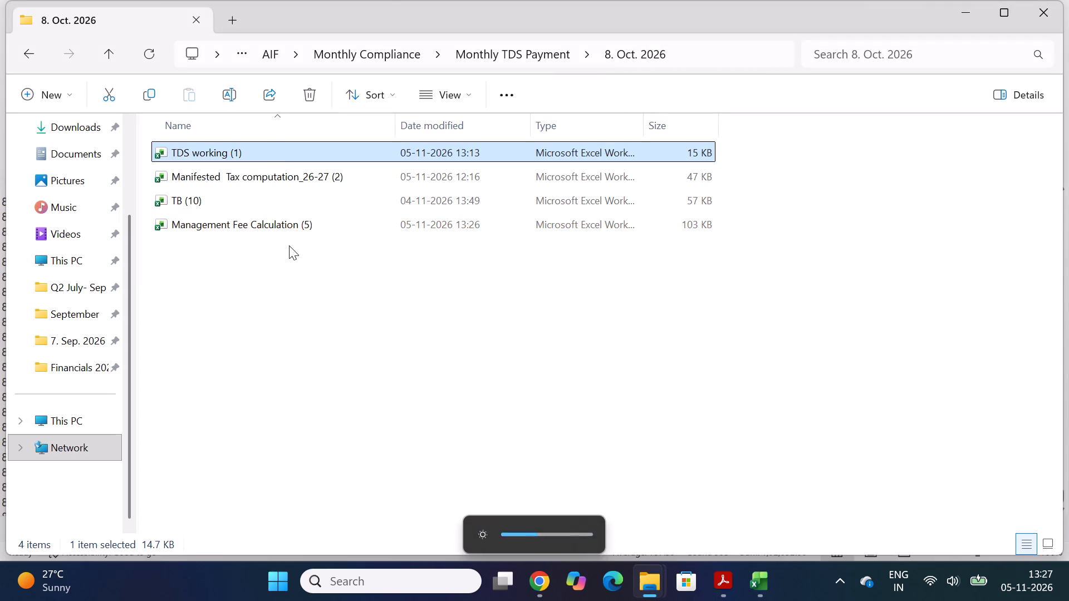
key(ctrl+c)
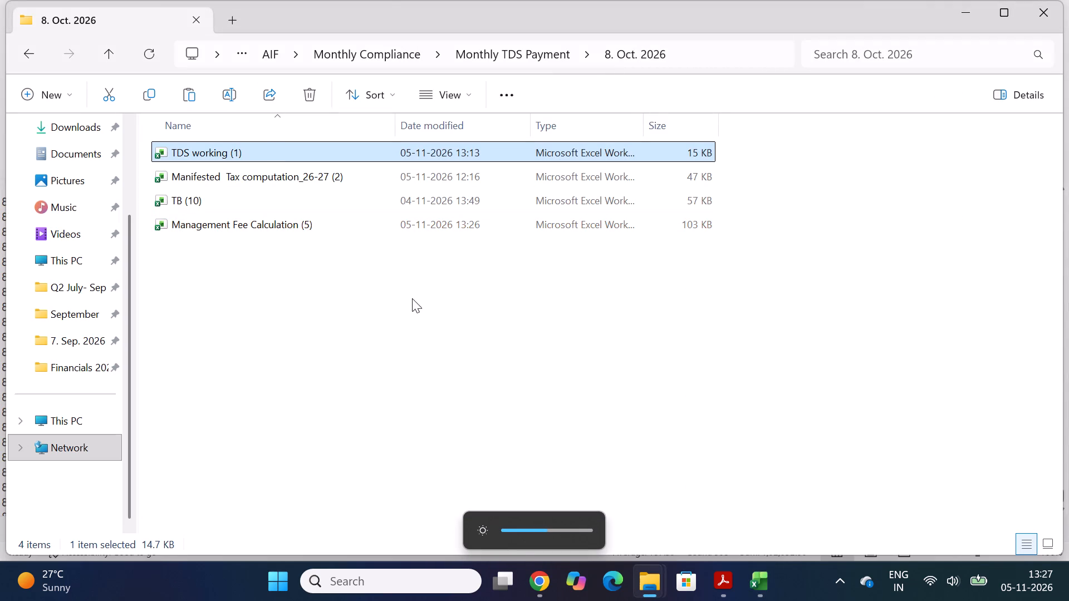